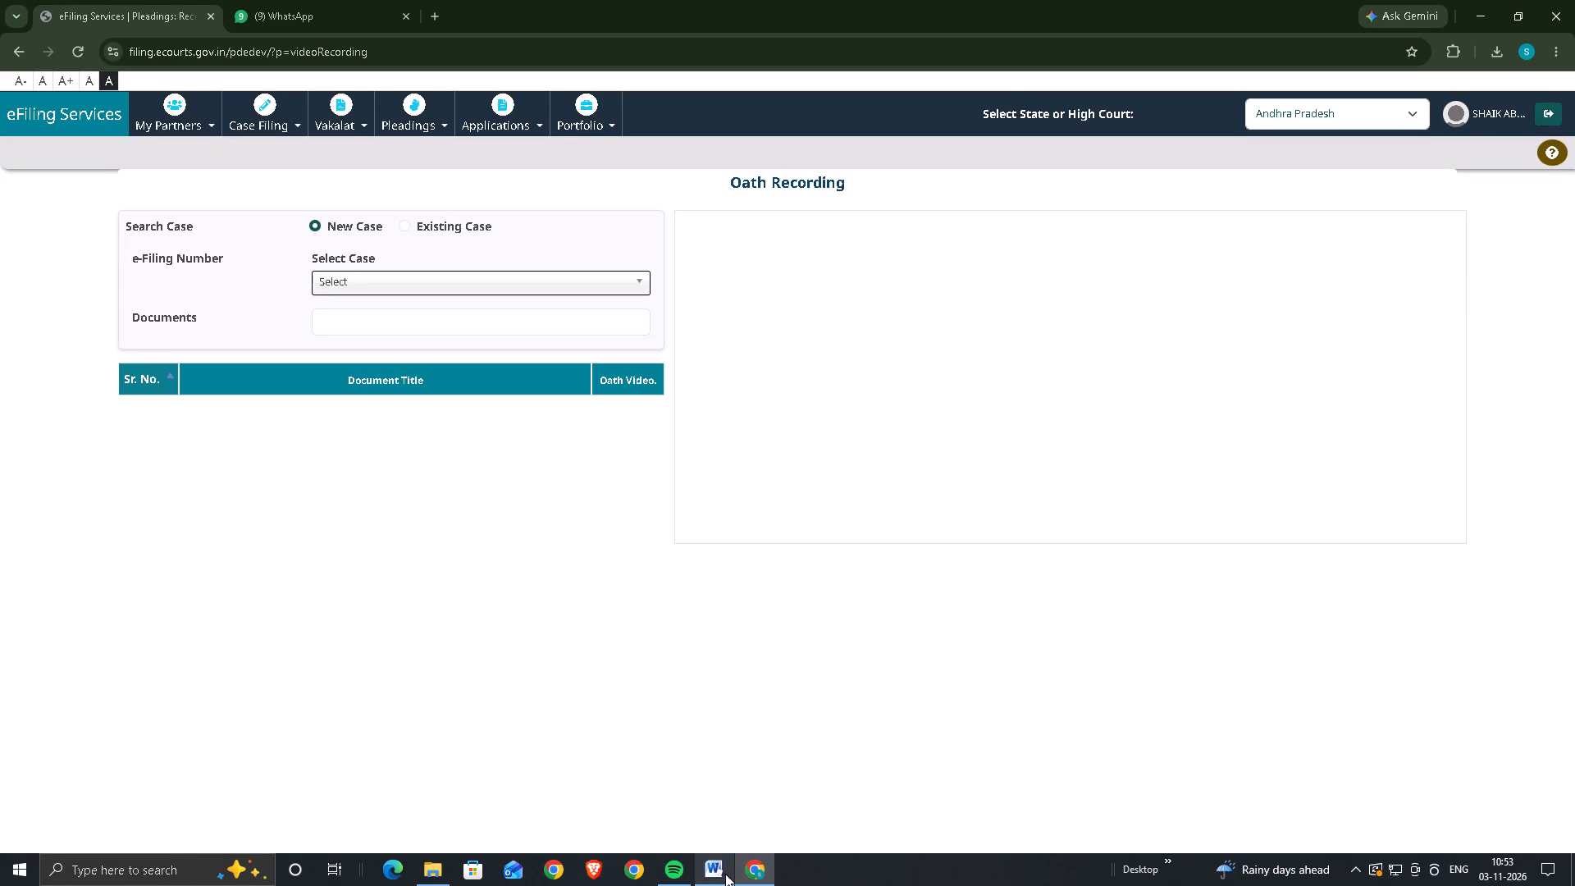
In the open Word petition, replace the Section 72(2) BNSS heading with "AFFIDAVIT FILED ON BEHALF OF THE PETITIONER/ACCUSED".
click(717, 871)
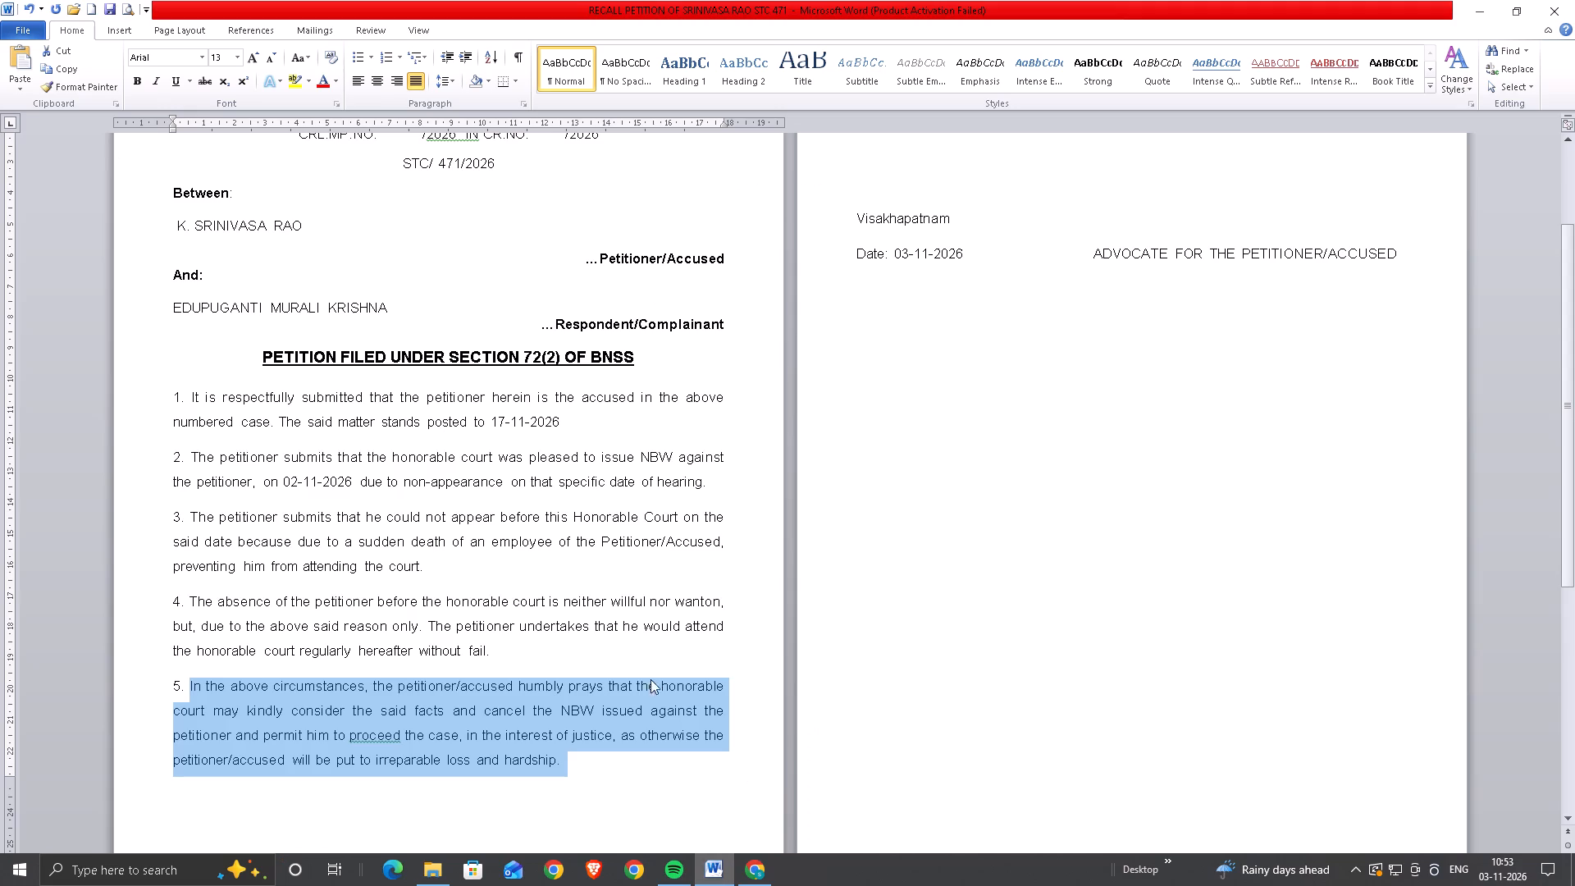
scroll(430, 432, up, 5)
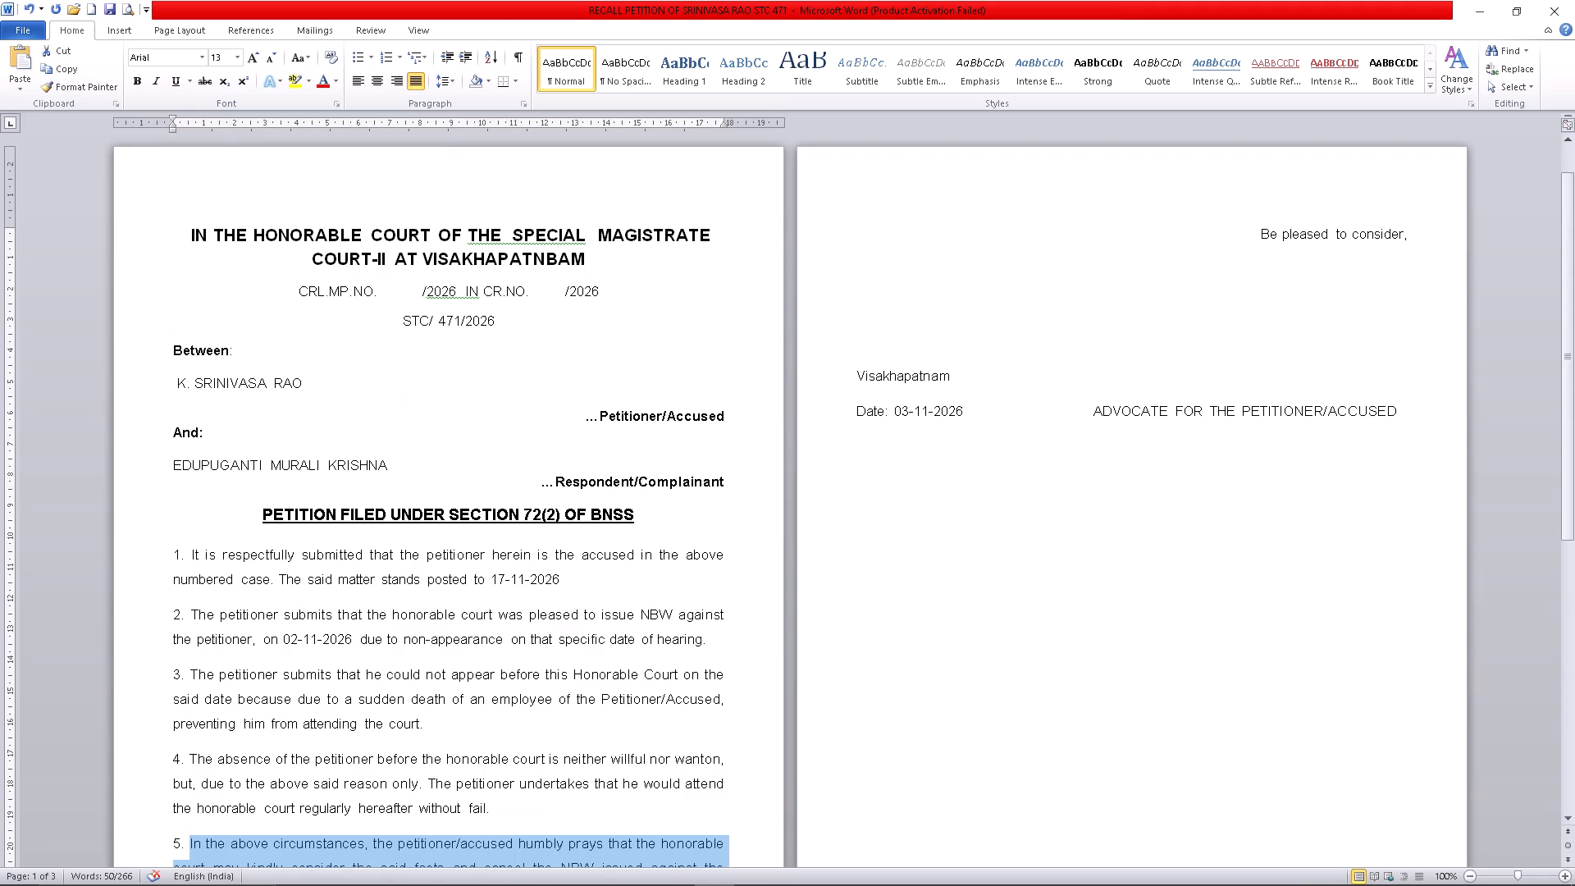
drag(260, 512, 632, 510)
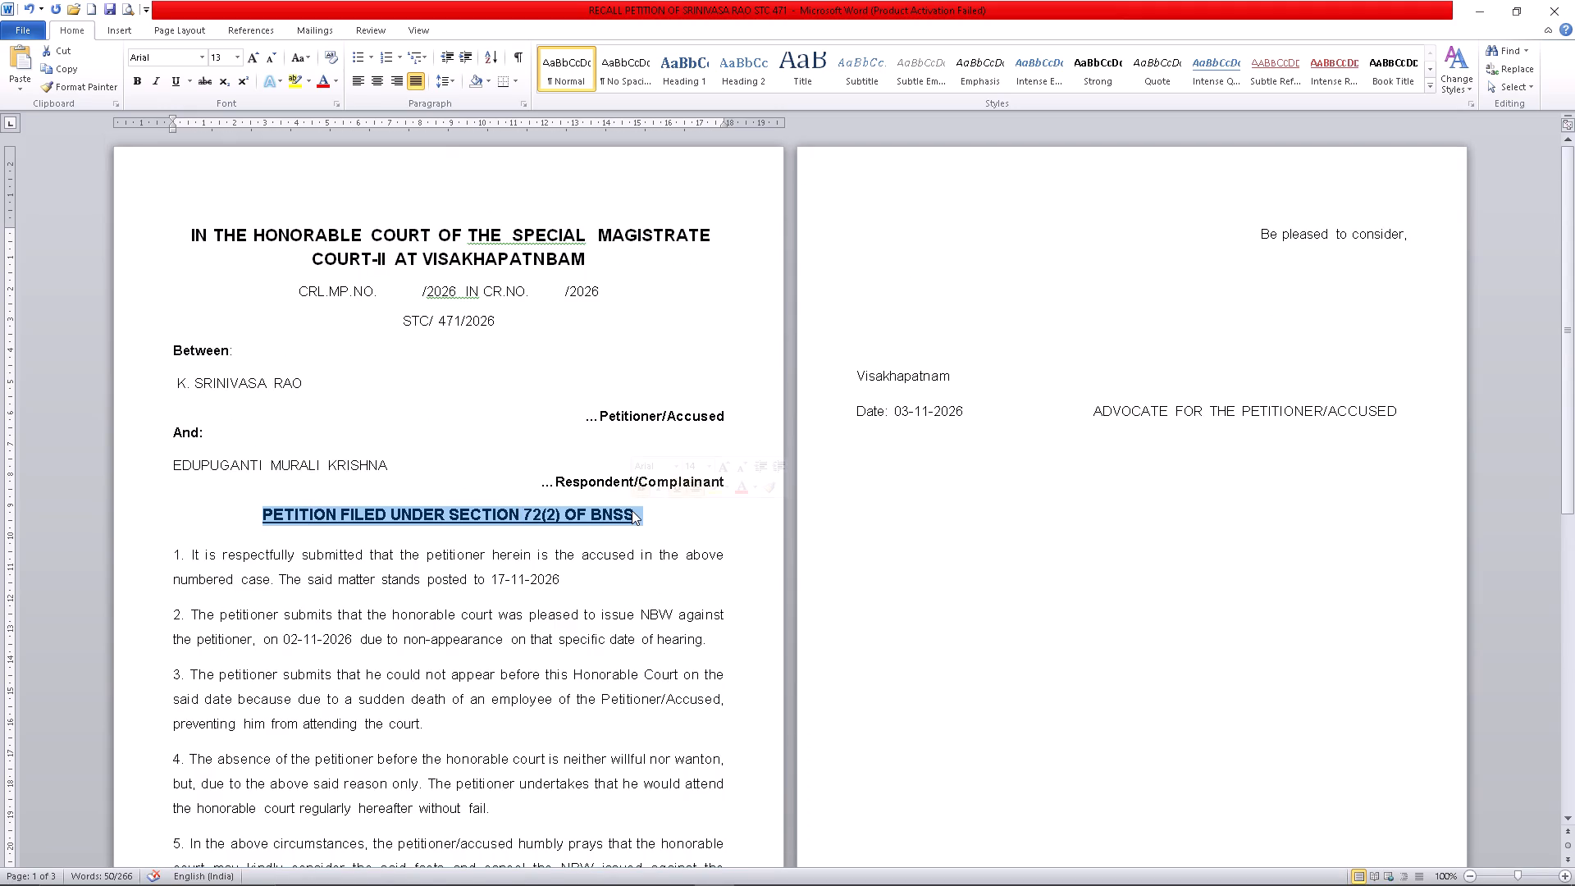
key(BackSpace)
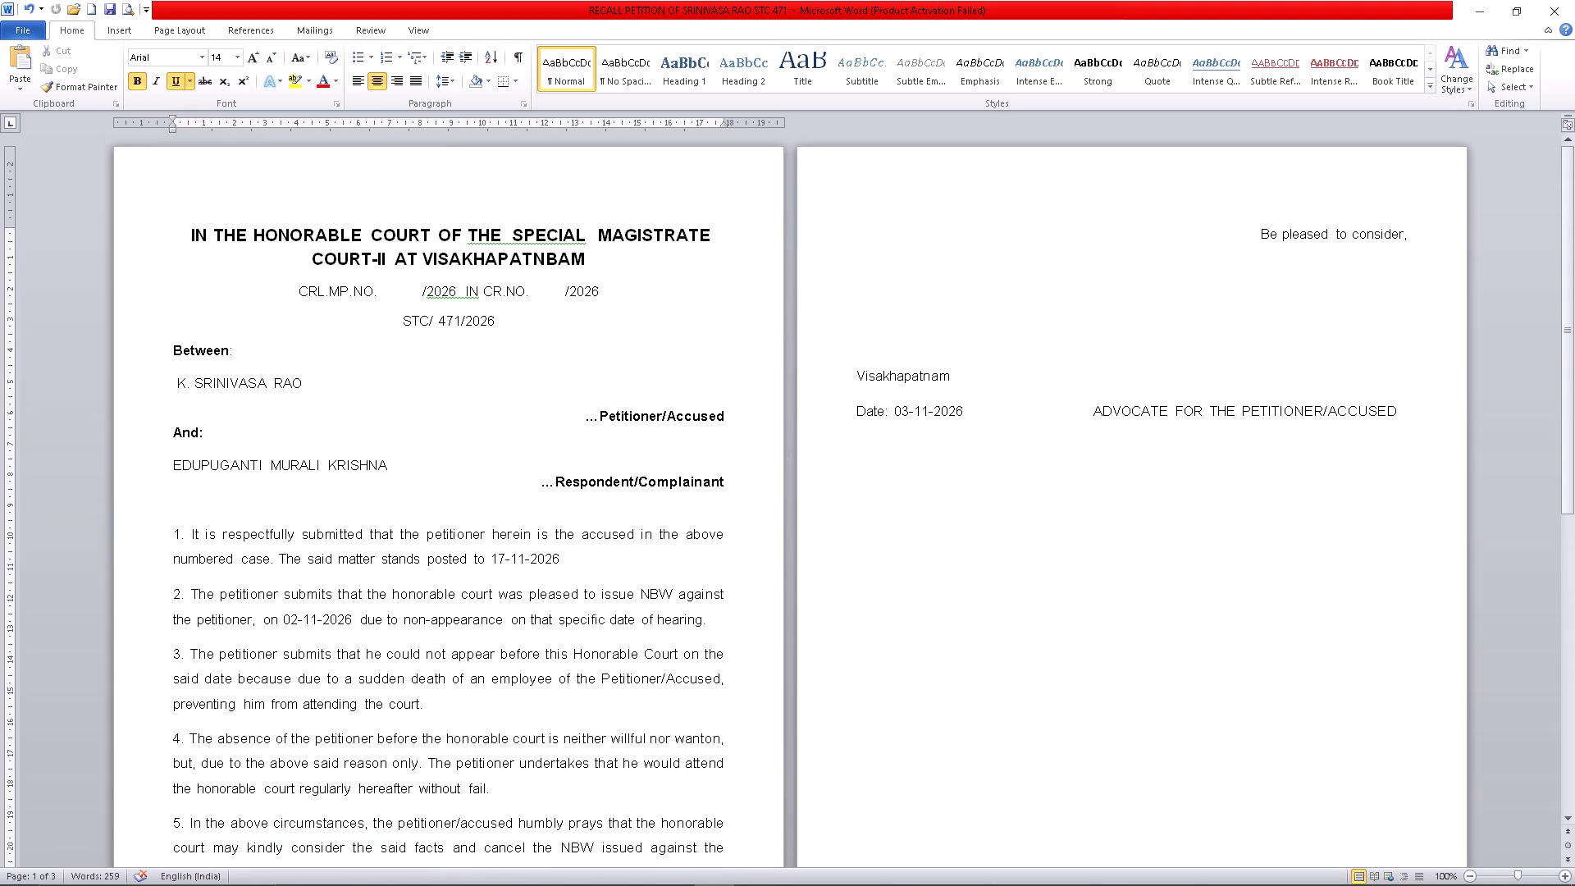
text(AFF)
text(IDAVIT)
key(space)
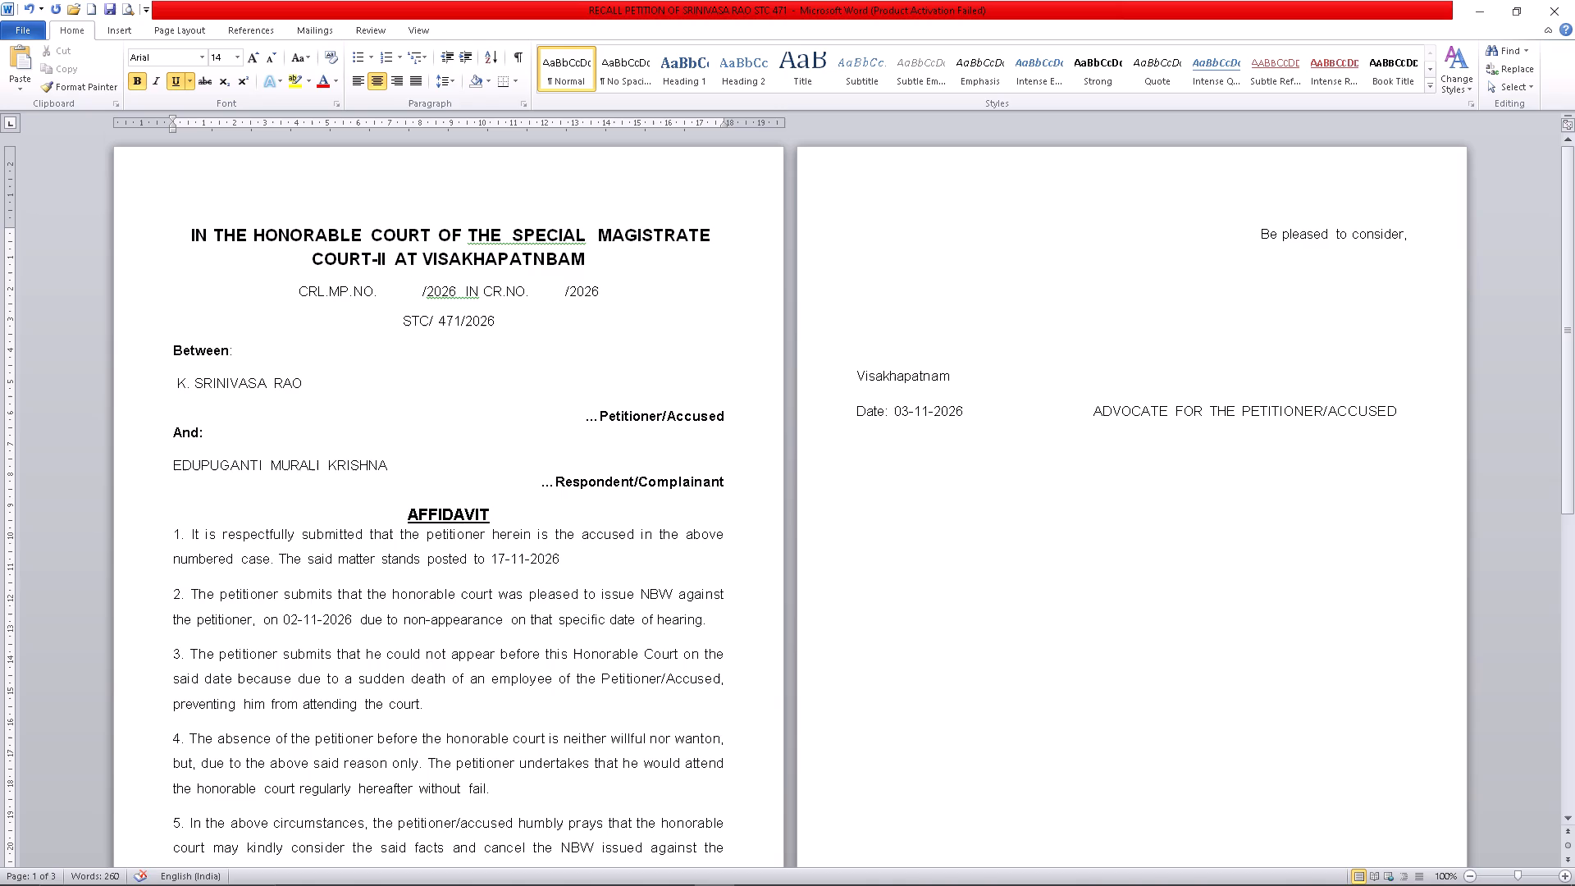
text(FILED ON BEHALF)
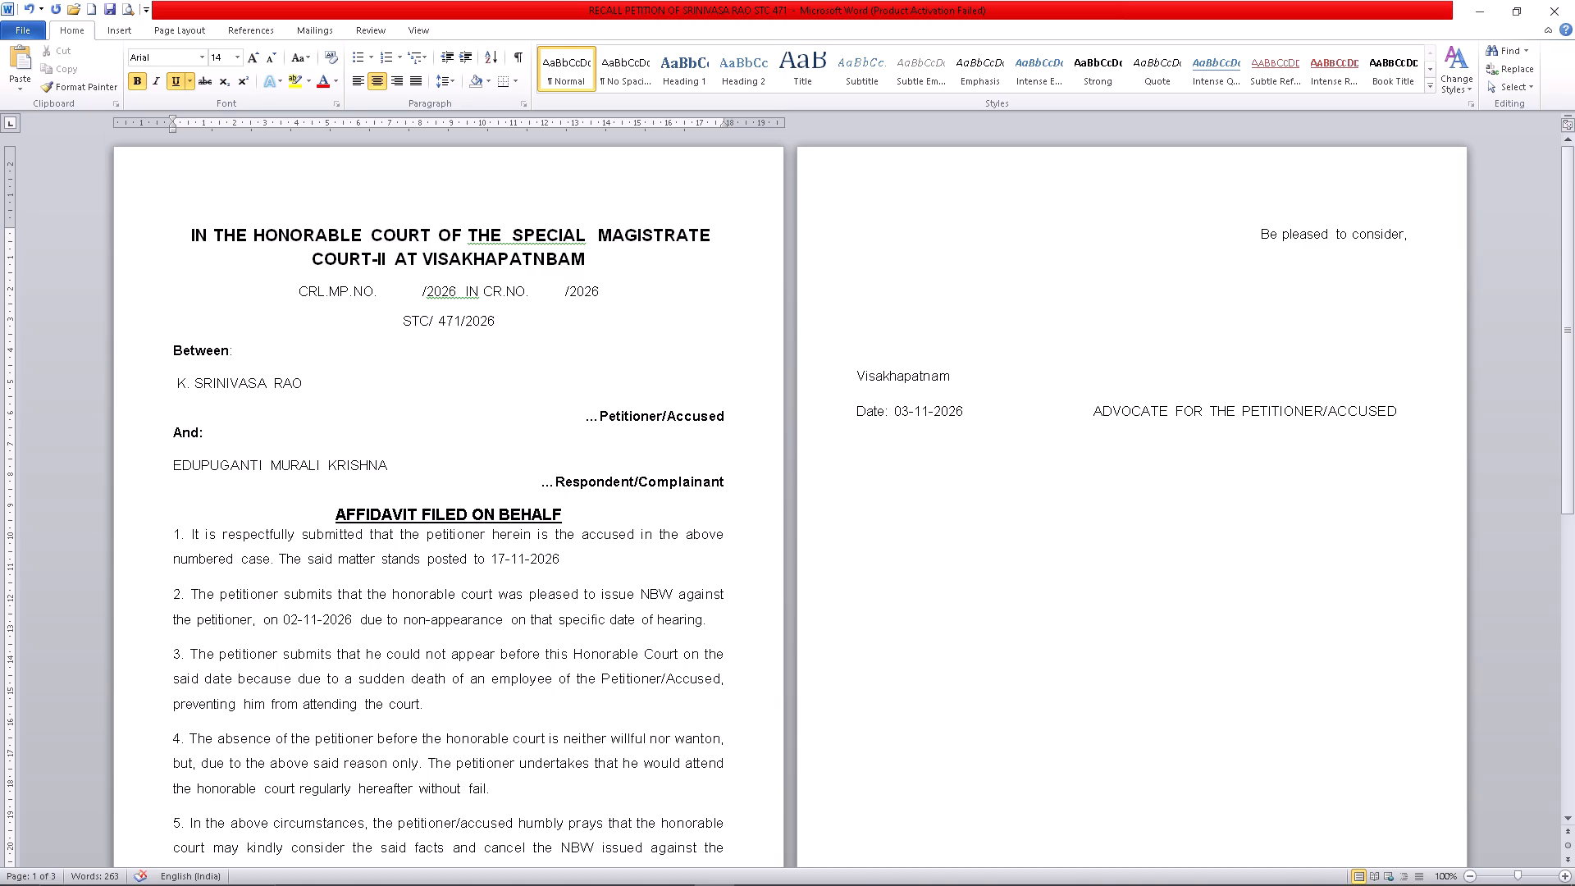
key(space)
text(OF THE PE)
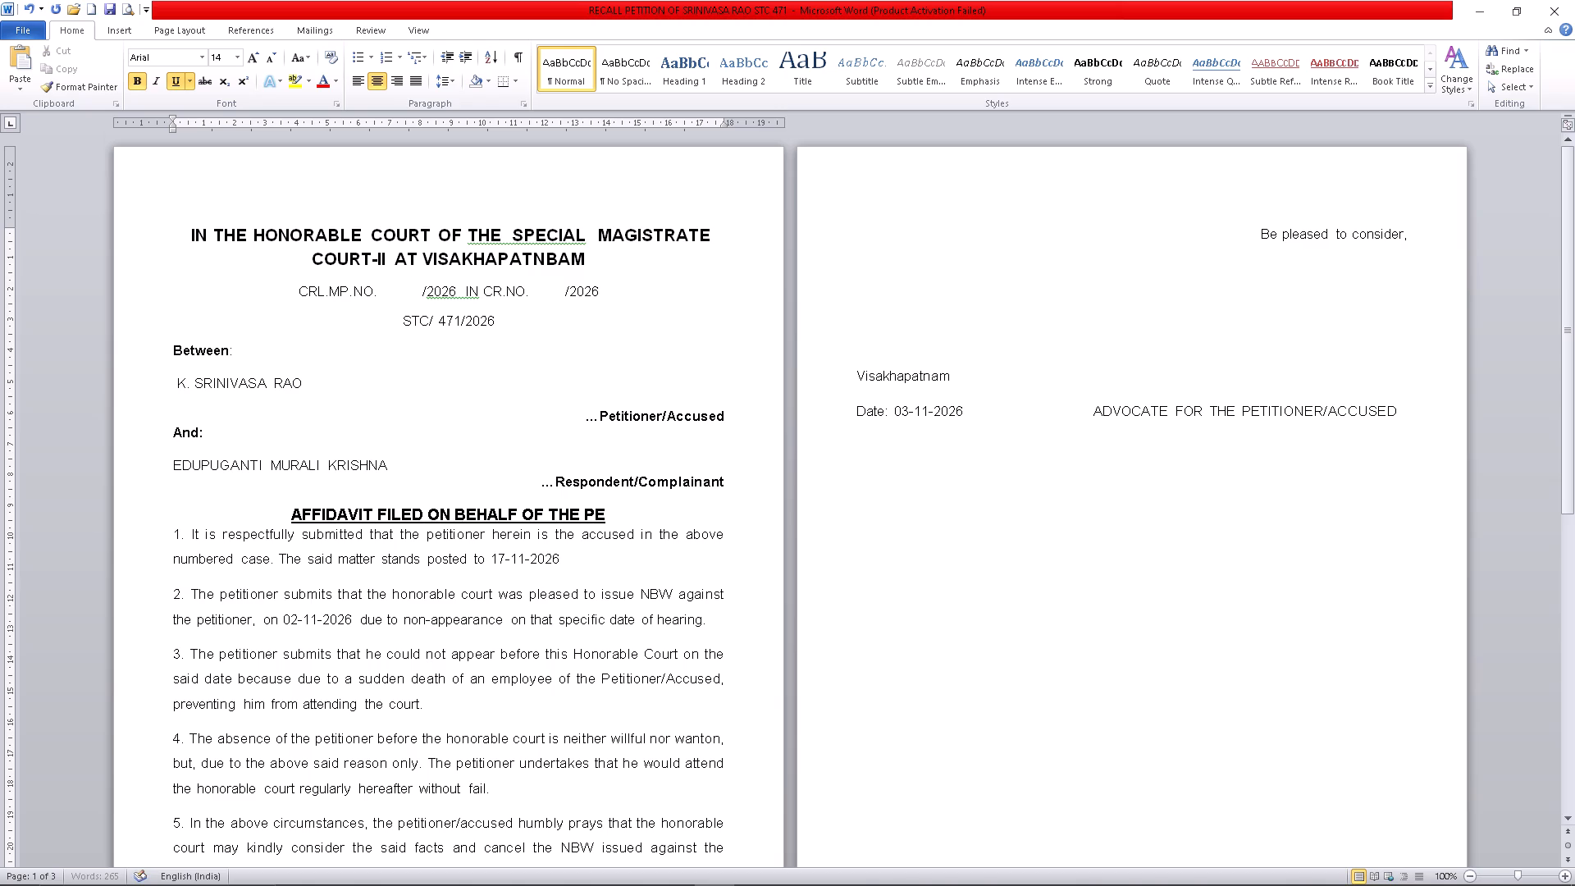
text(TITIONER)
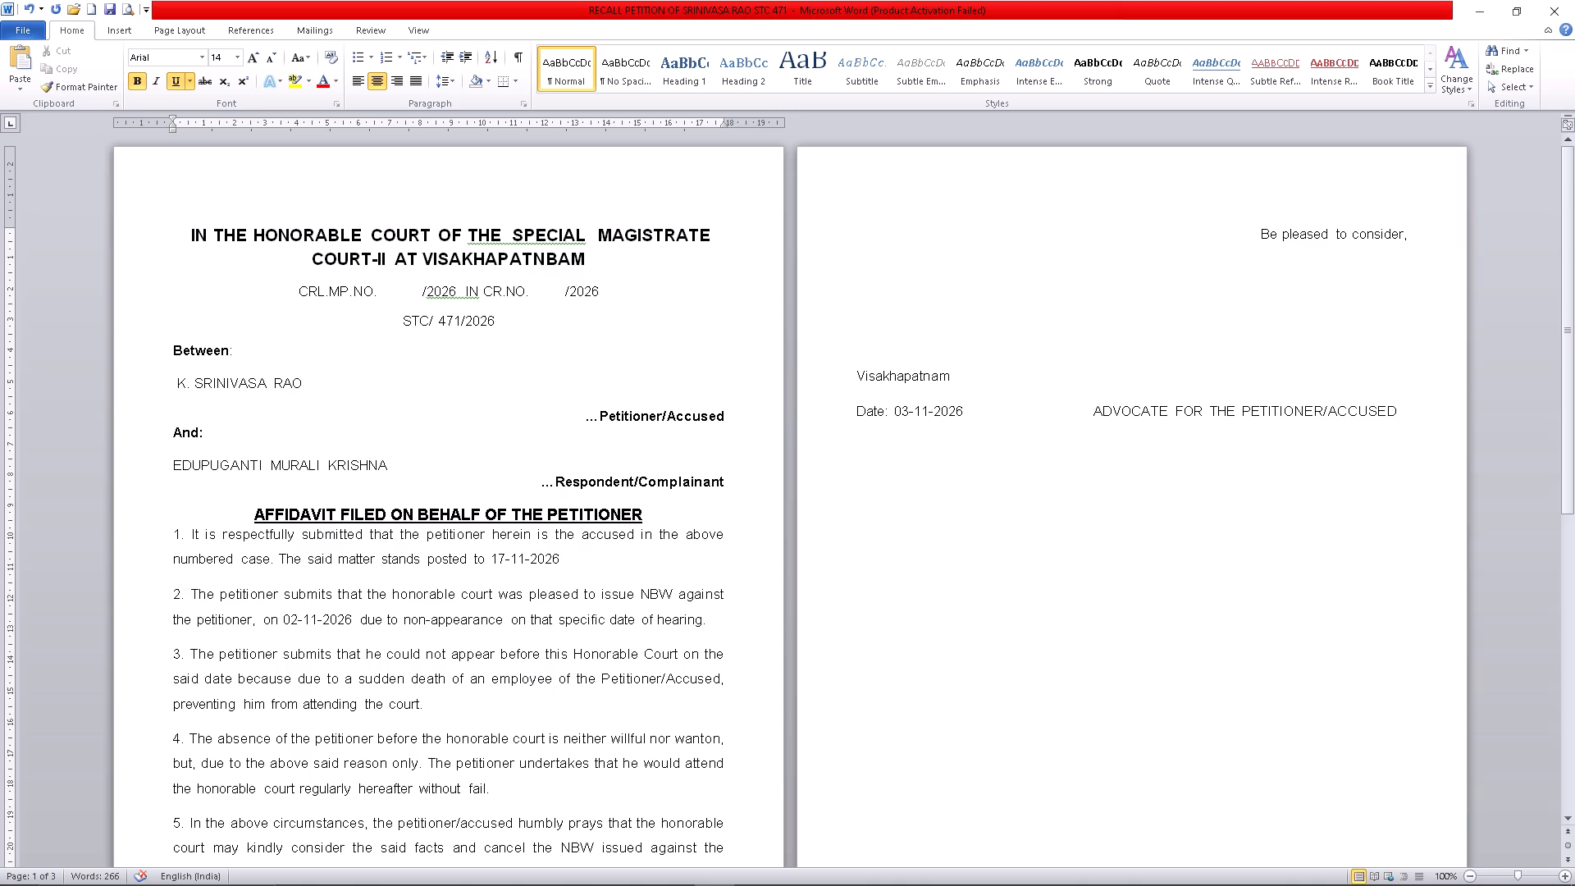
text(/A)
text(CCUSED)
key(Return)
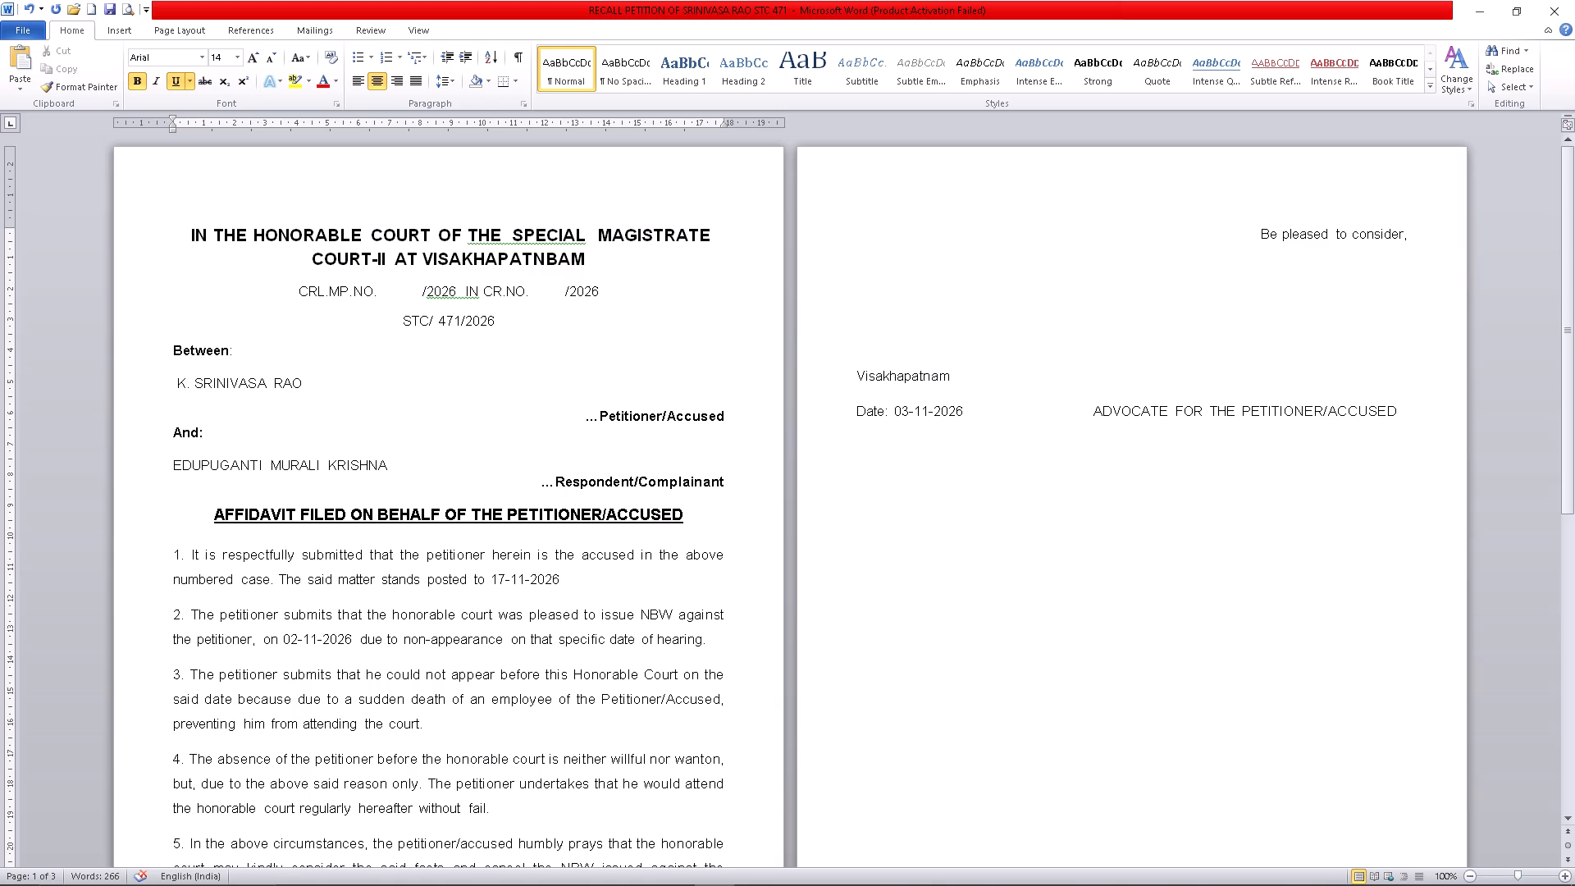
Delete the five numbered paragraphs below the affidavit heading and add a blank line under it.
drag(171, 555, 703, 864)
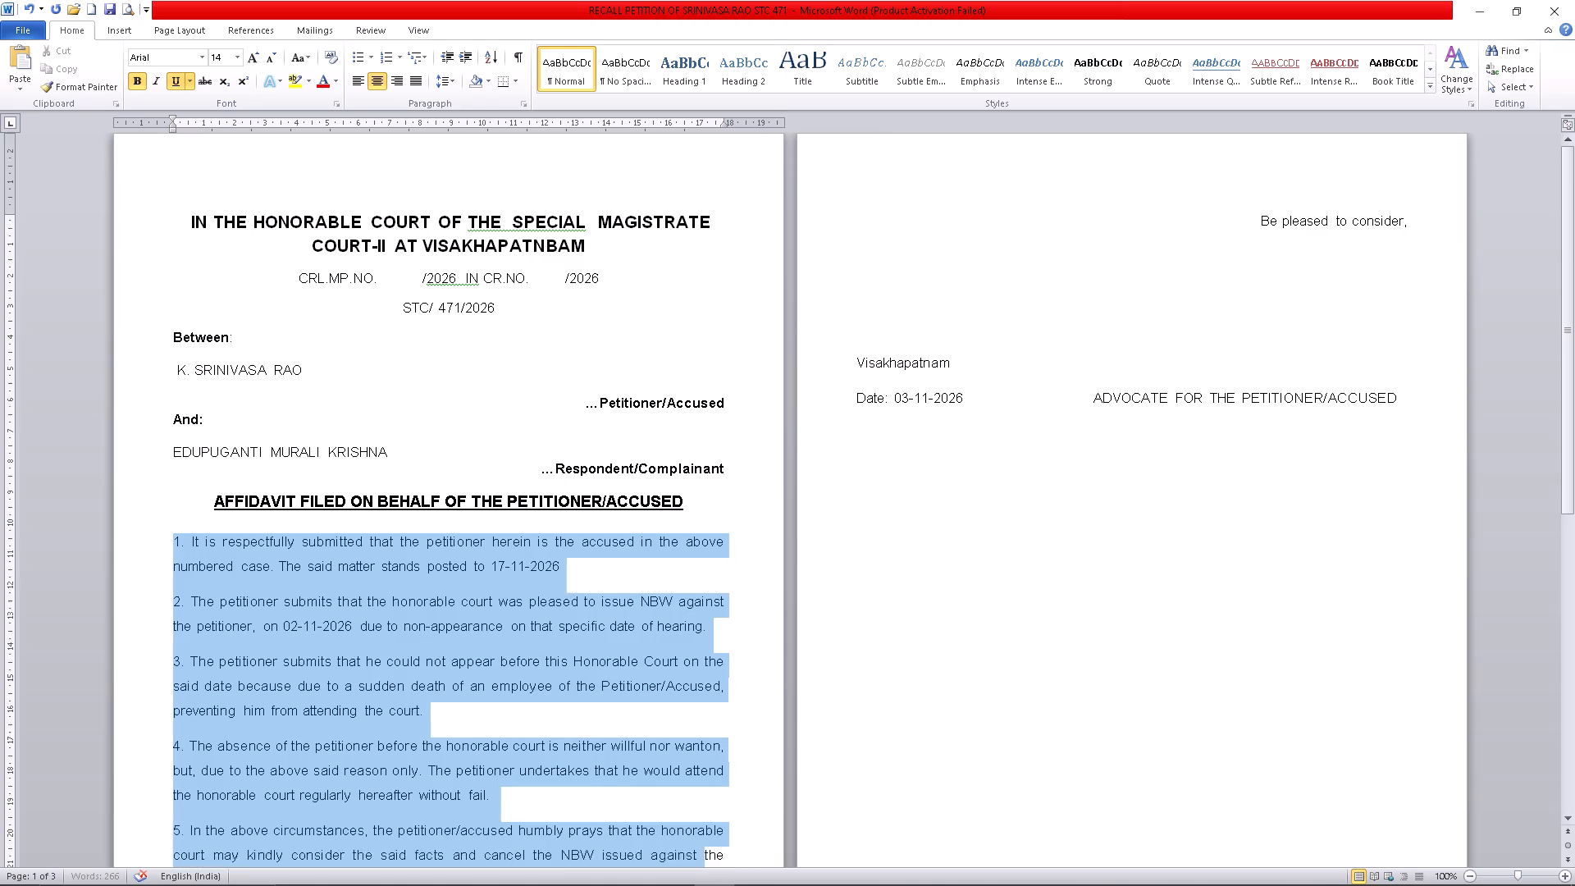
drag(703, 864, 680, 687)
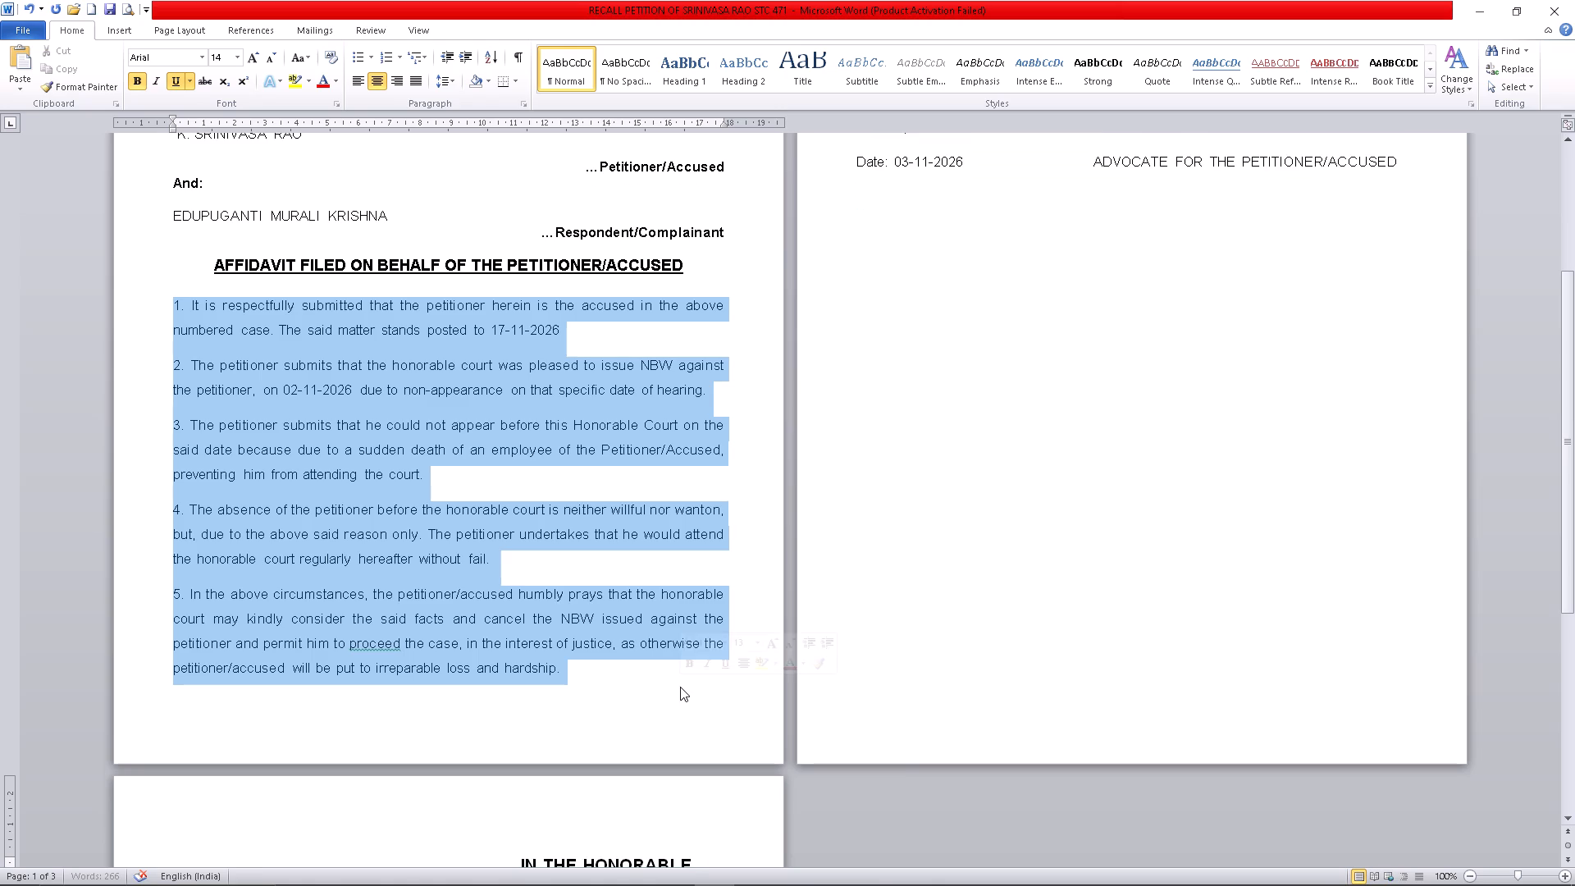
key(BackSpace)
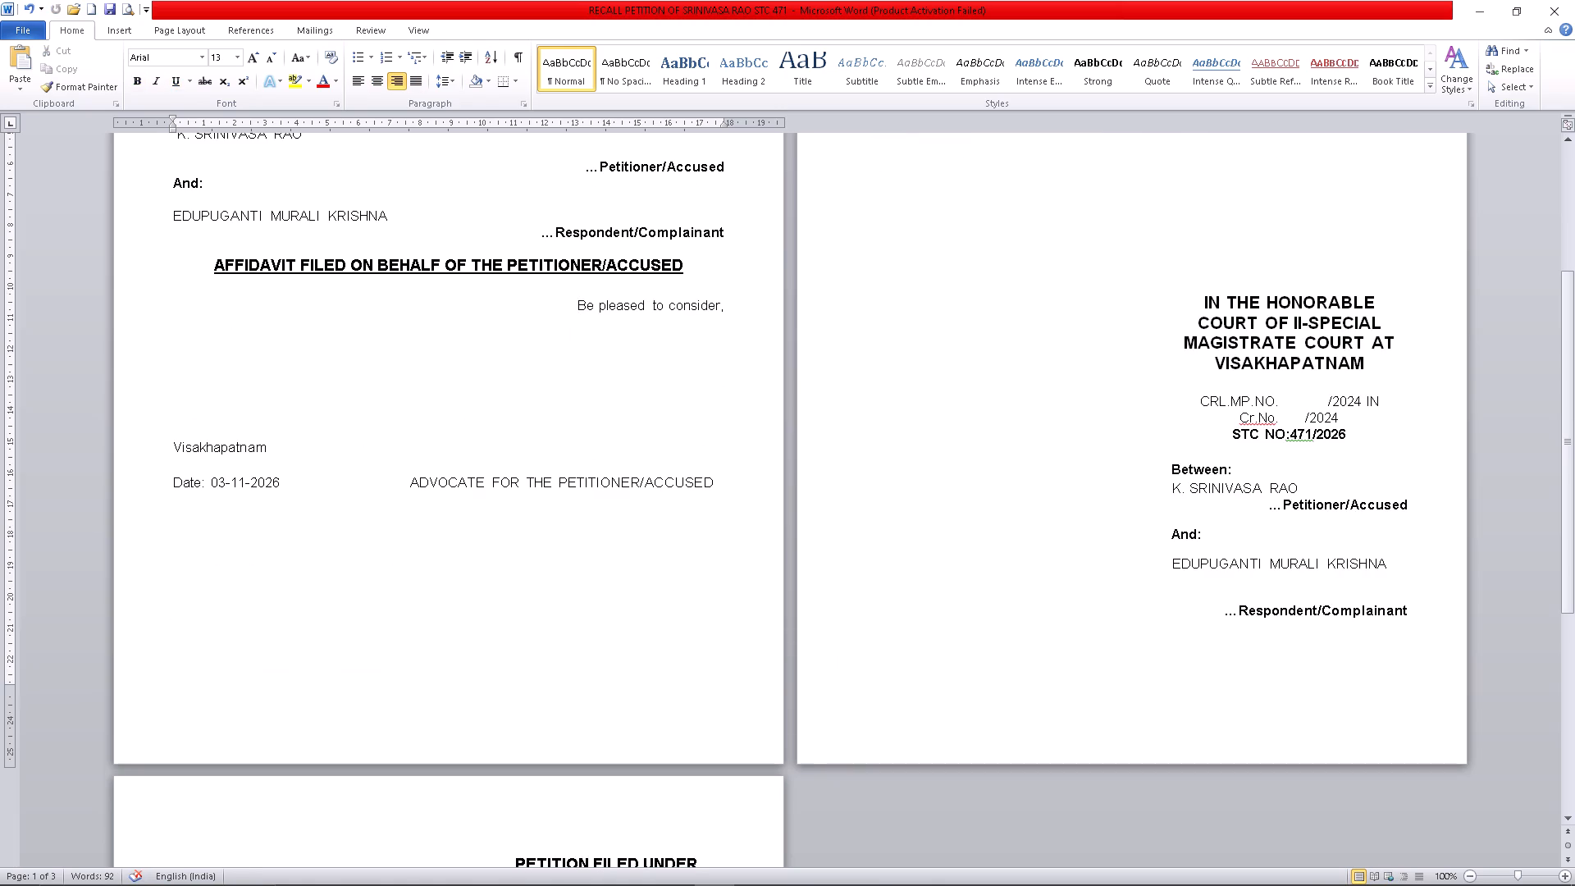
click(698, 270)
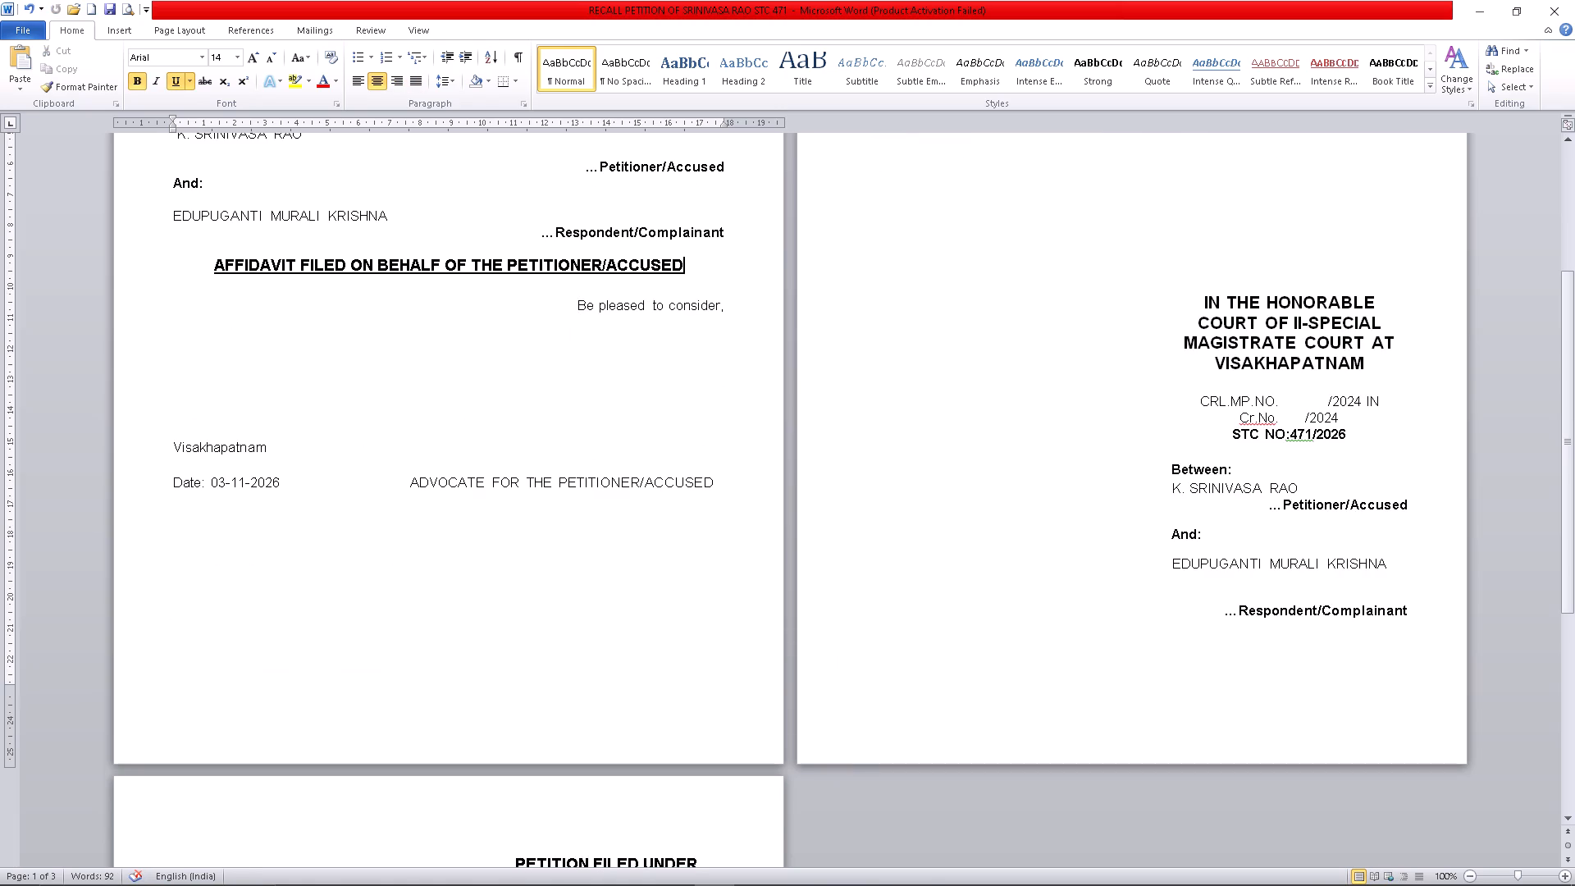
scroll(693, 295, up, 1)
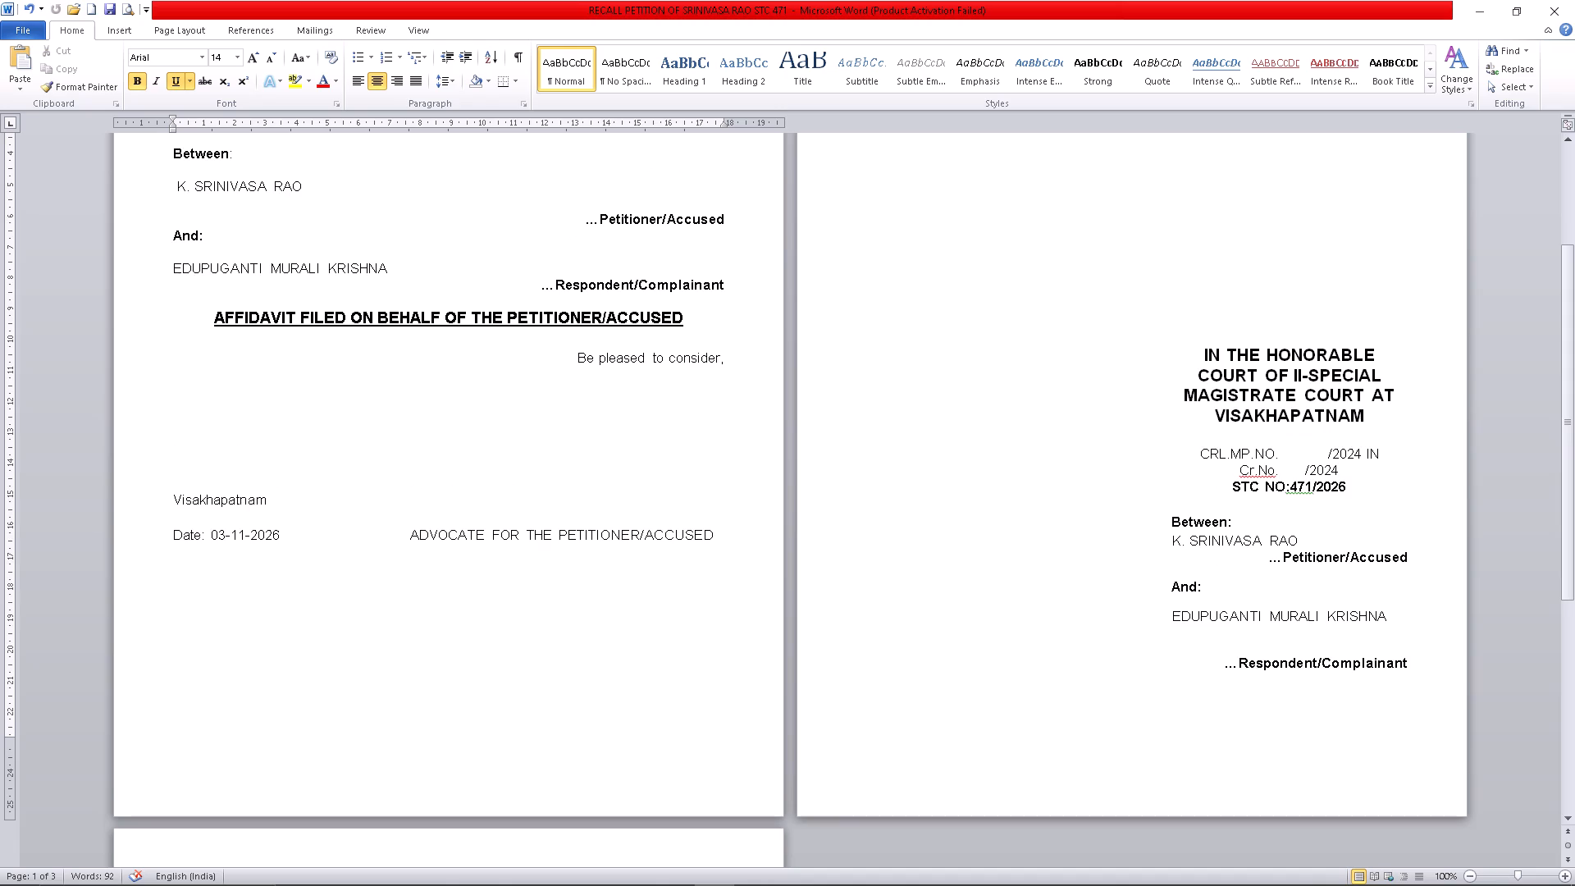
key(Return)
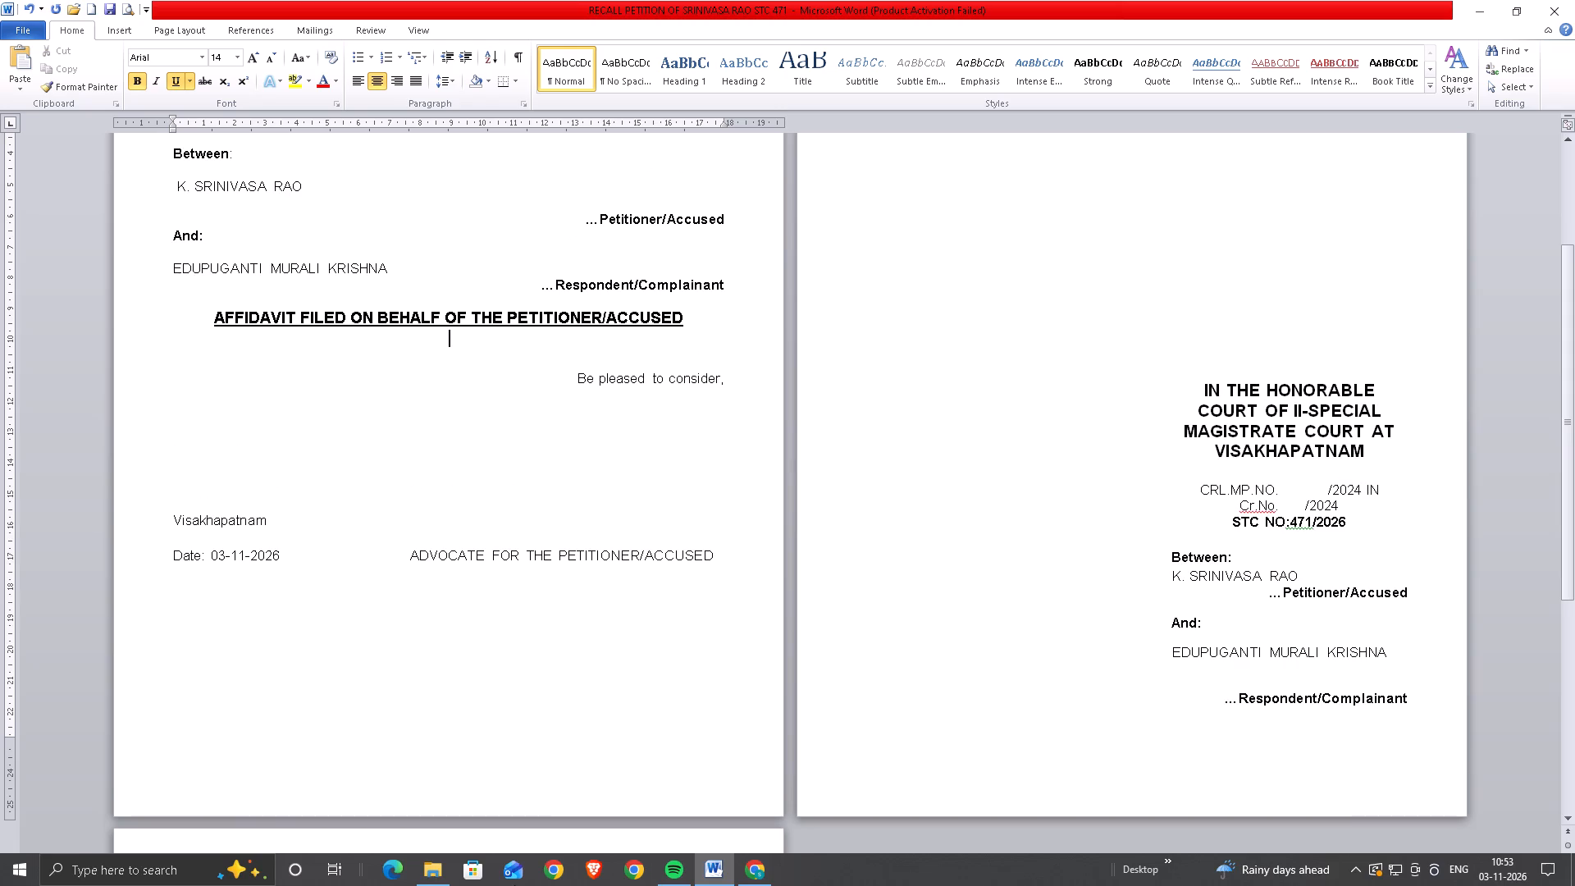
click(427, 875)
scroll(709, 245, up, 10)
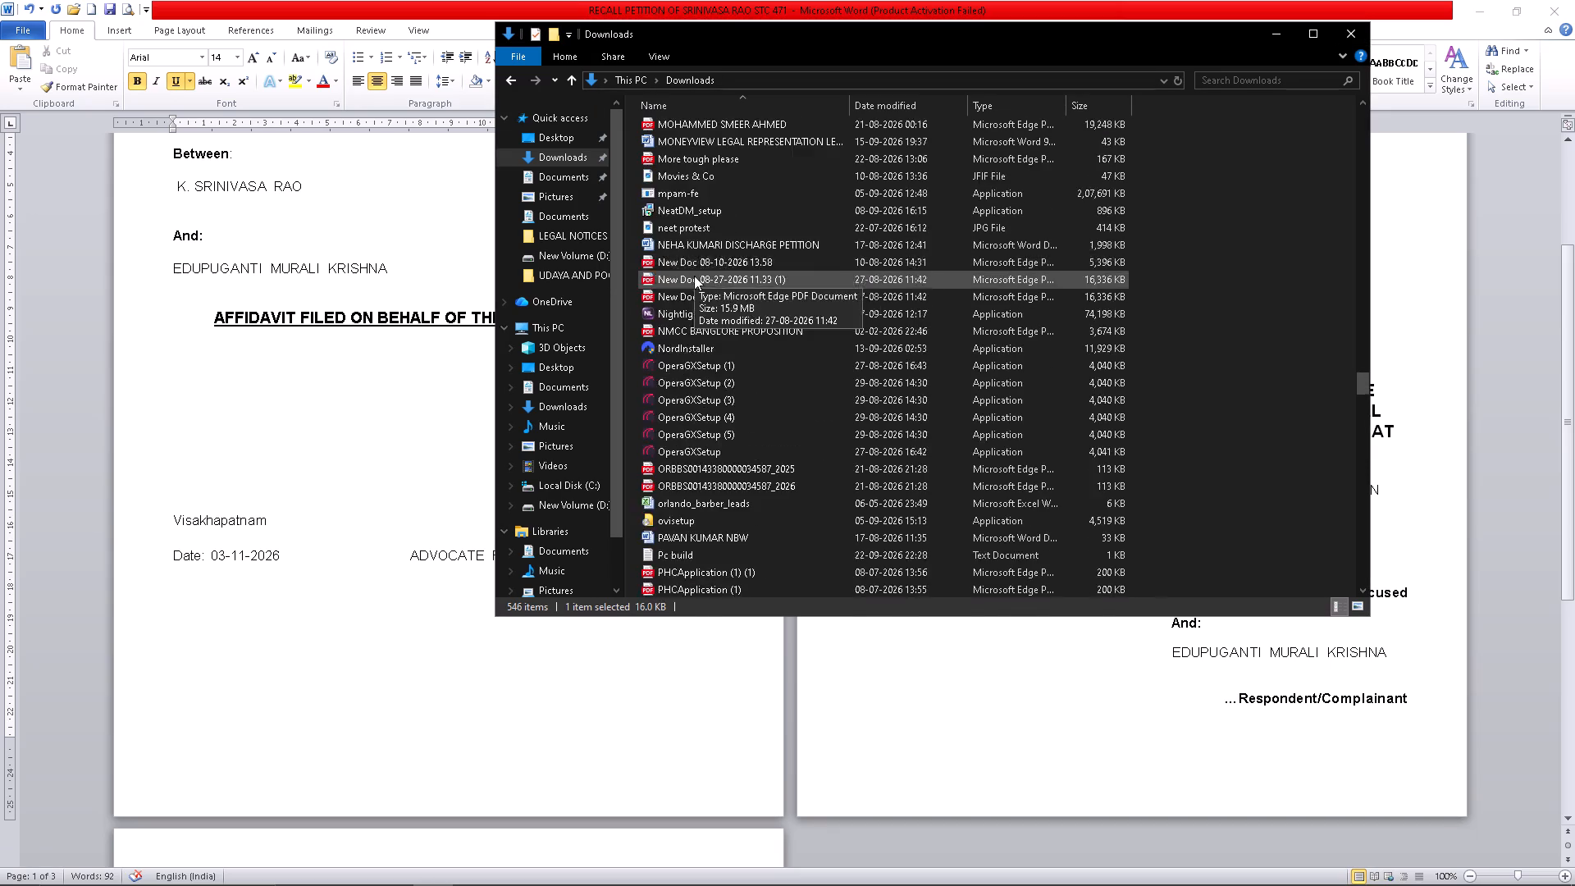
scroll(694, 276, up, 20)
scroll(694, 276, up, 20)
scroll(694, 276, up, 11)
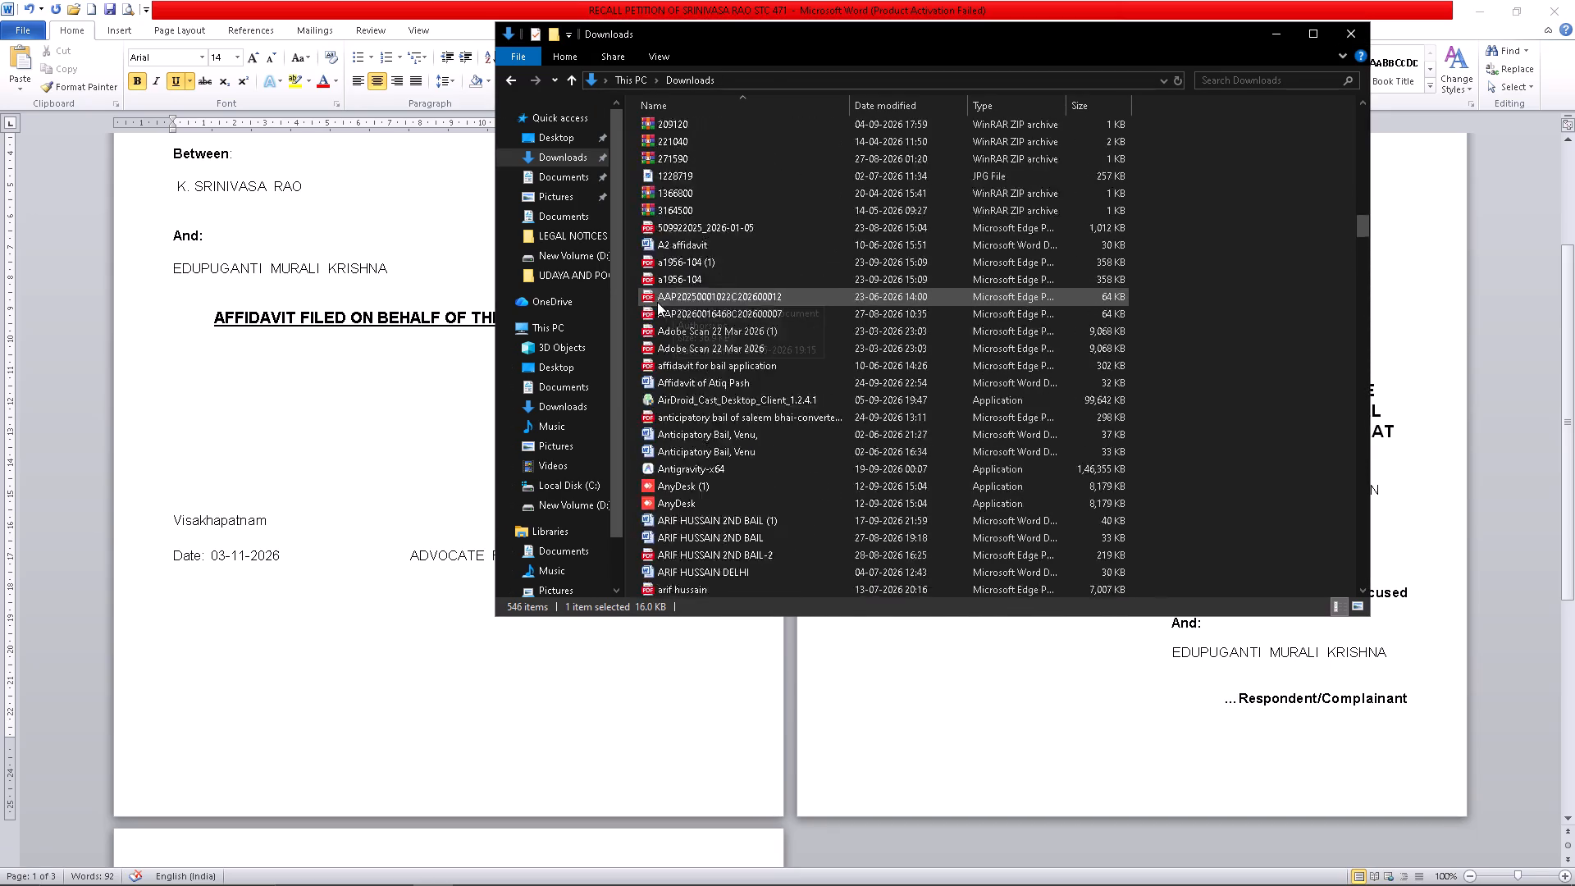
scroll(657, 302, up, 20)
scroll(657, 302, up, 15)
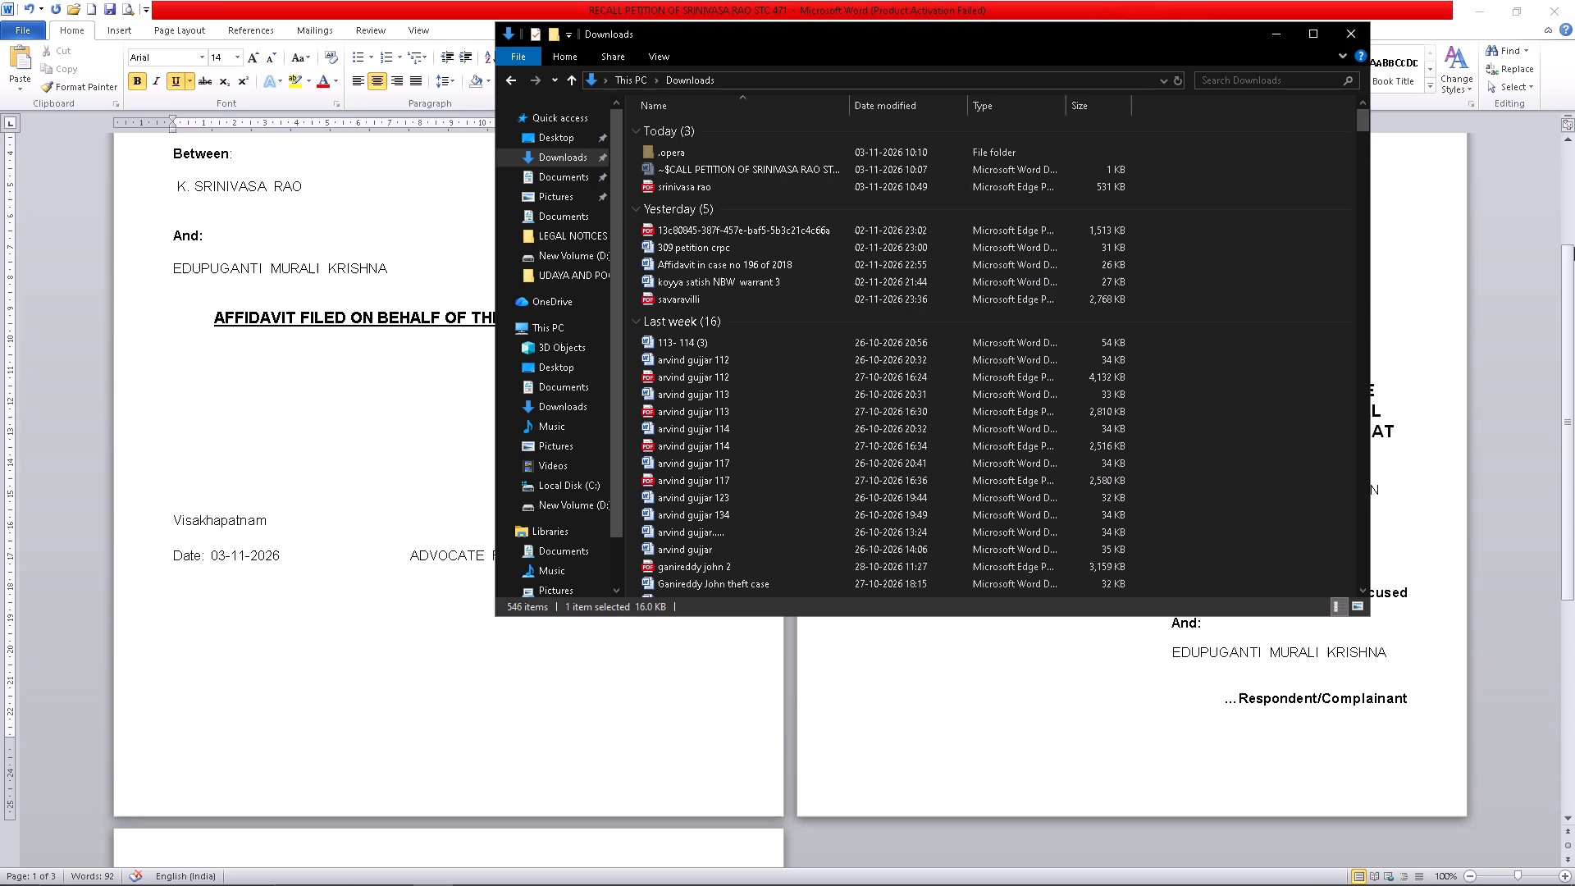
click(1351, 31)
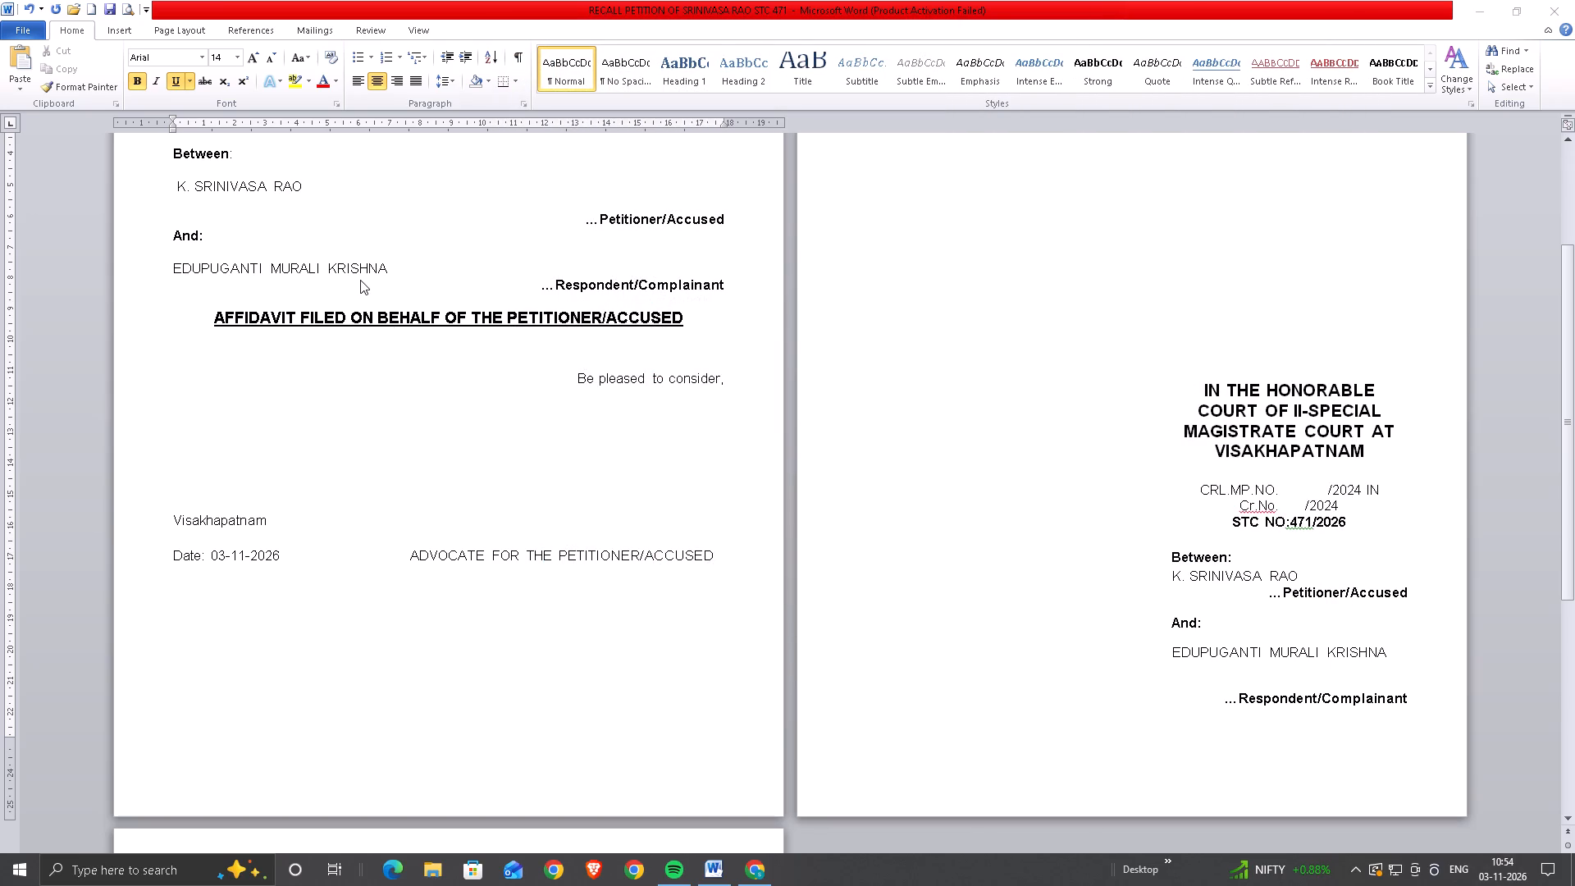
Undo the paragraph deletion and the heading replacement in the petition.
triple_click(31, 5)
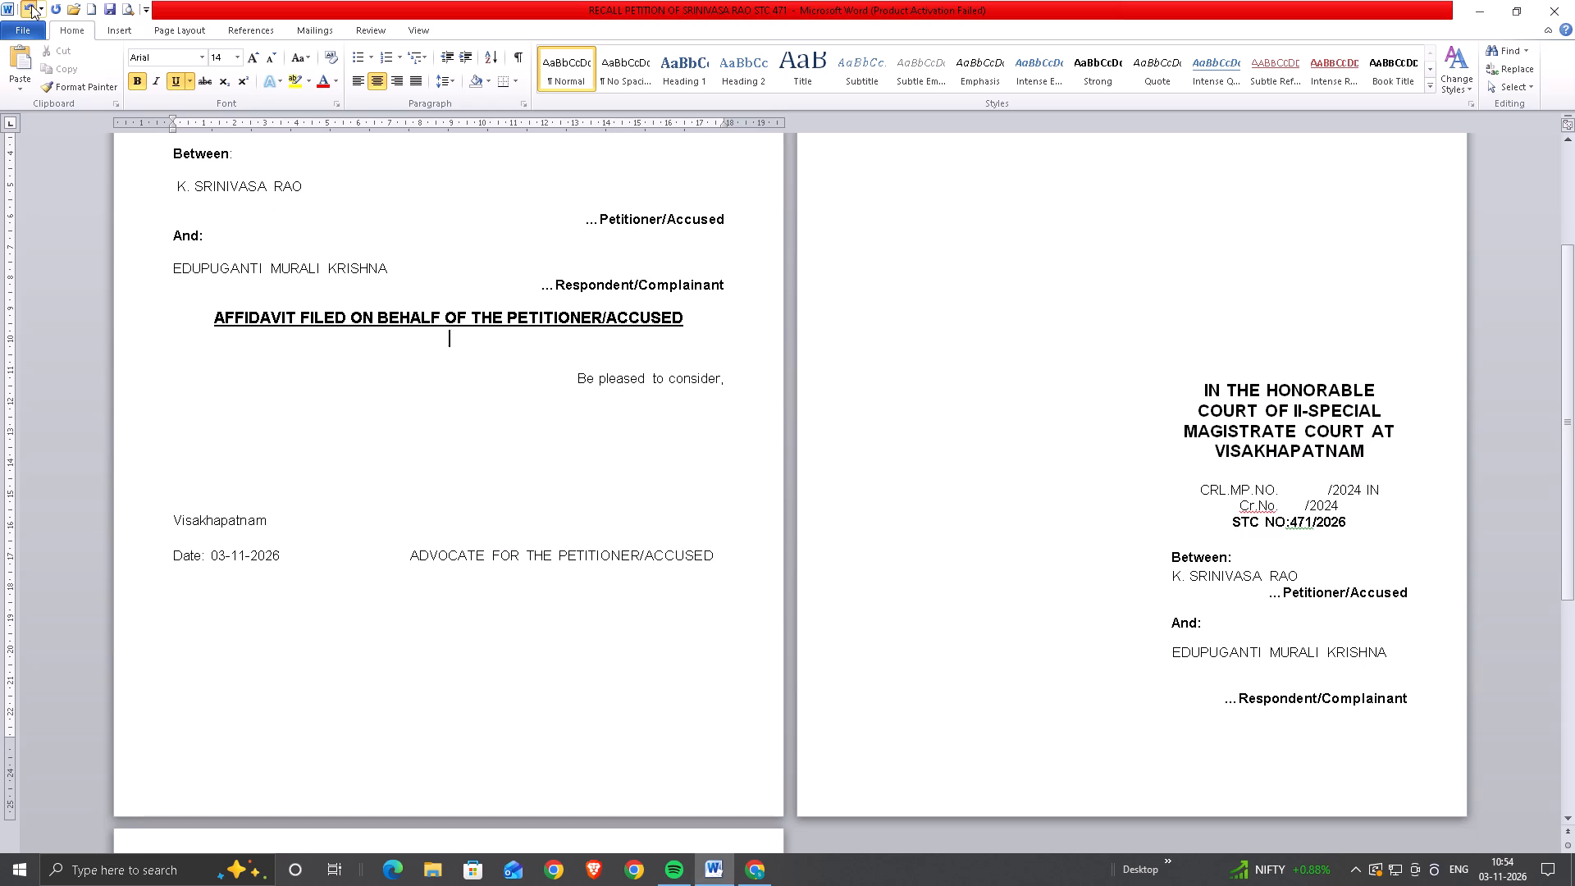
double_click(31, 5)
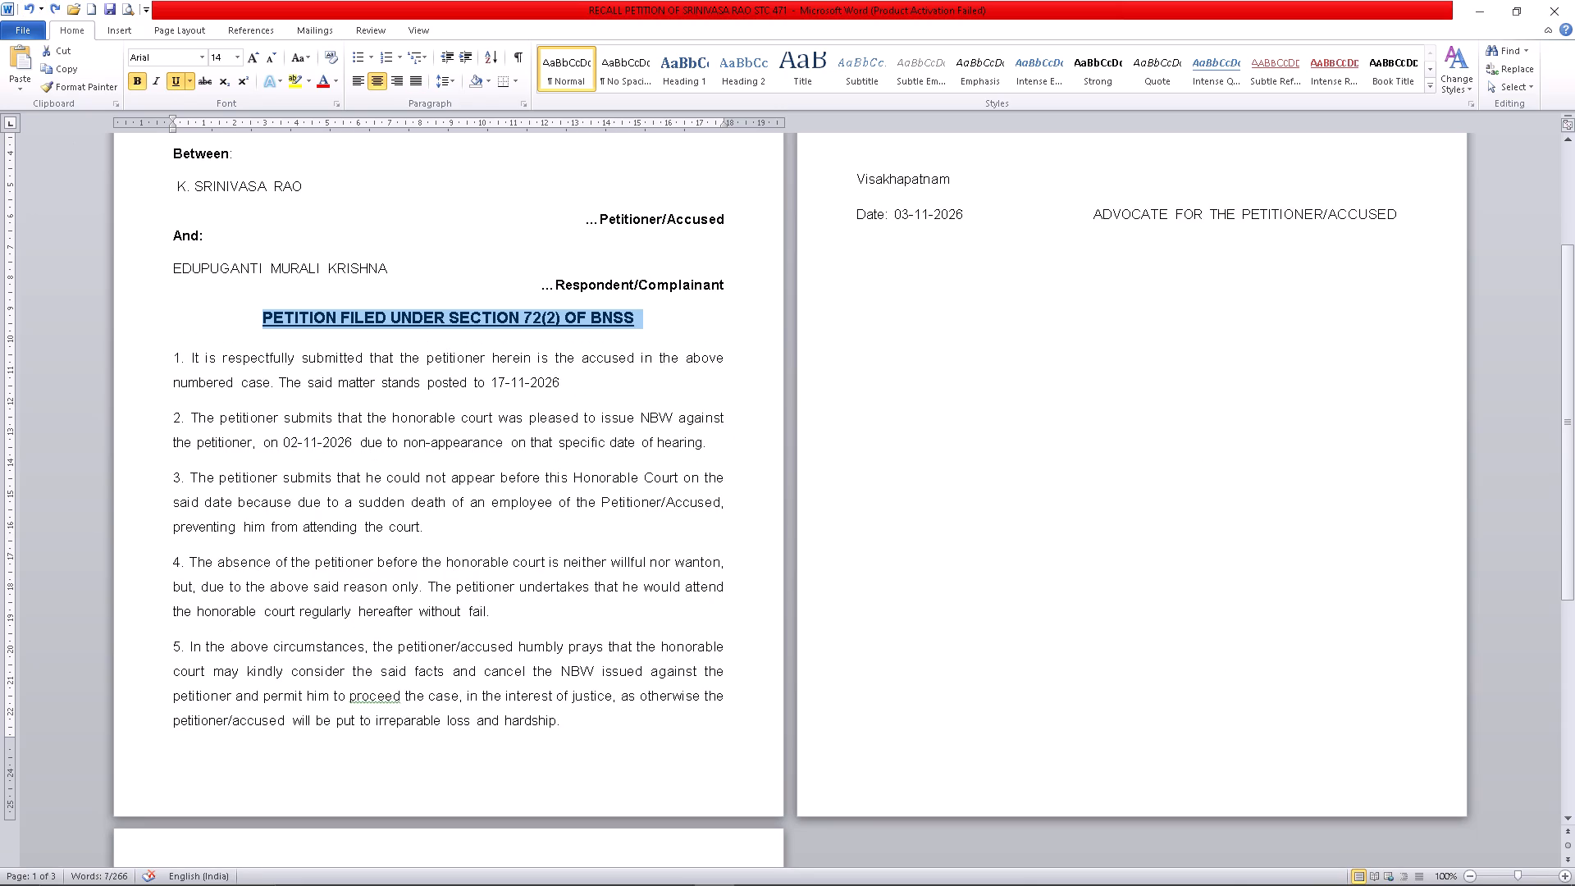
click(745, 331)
Save a copy of the petition as a Word document named AFFIDAVIT in the Downloads folder.
scroll(493, 347, up, 5)
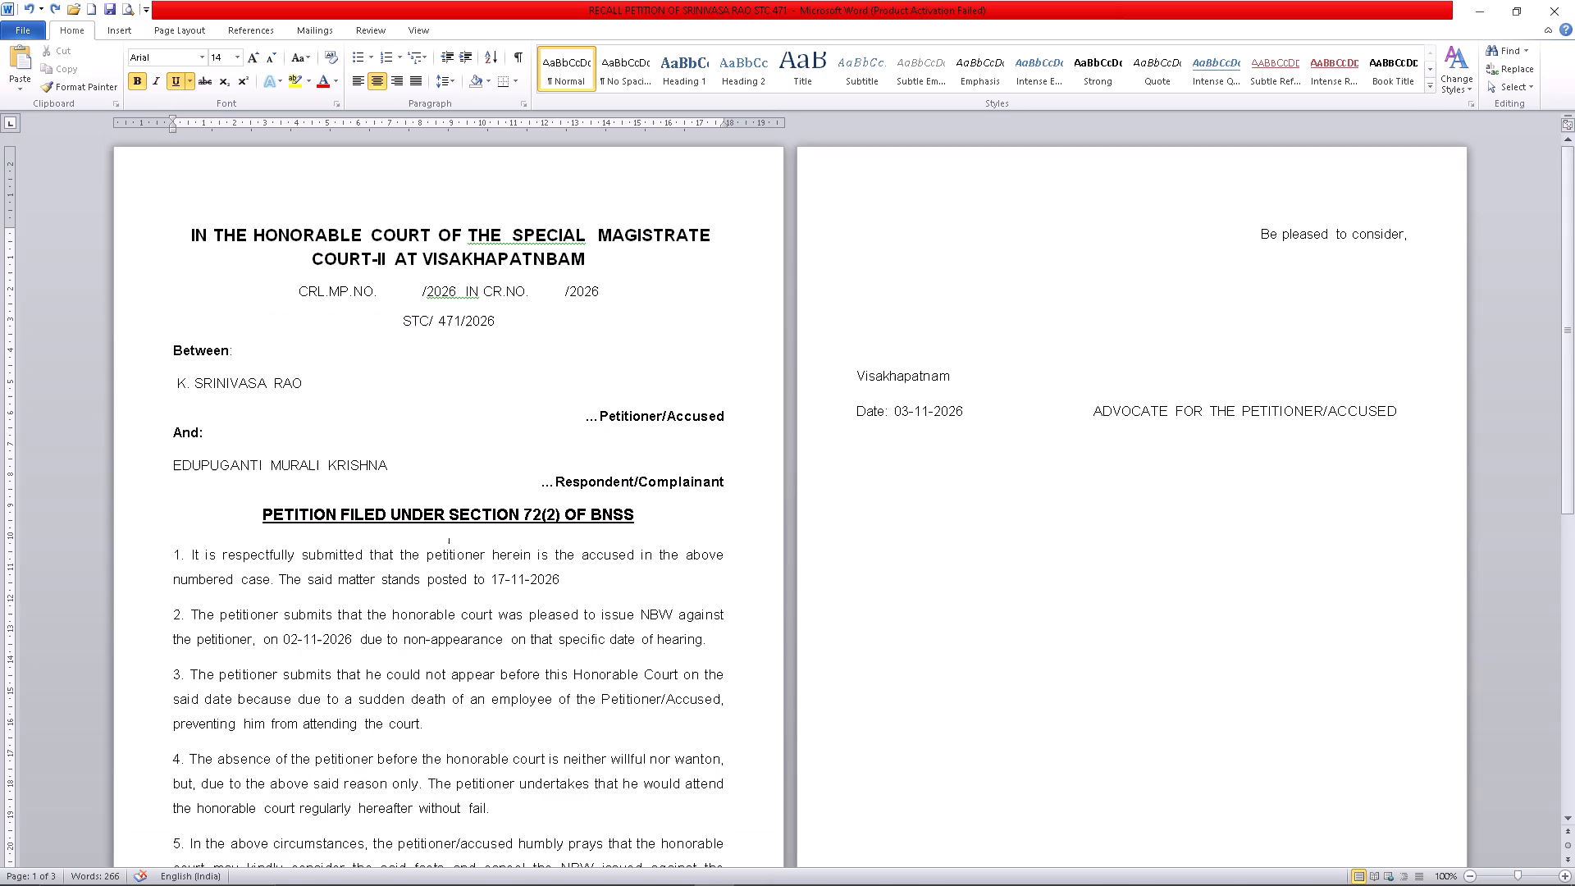
scroll(500, 351, up, 7)
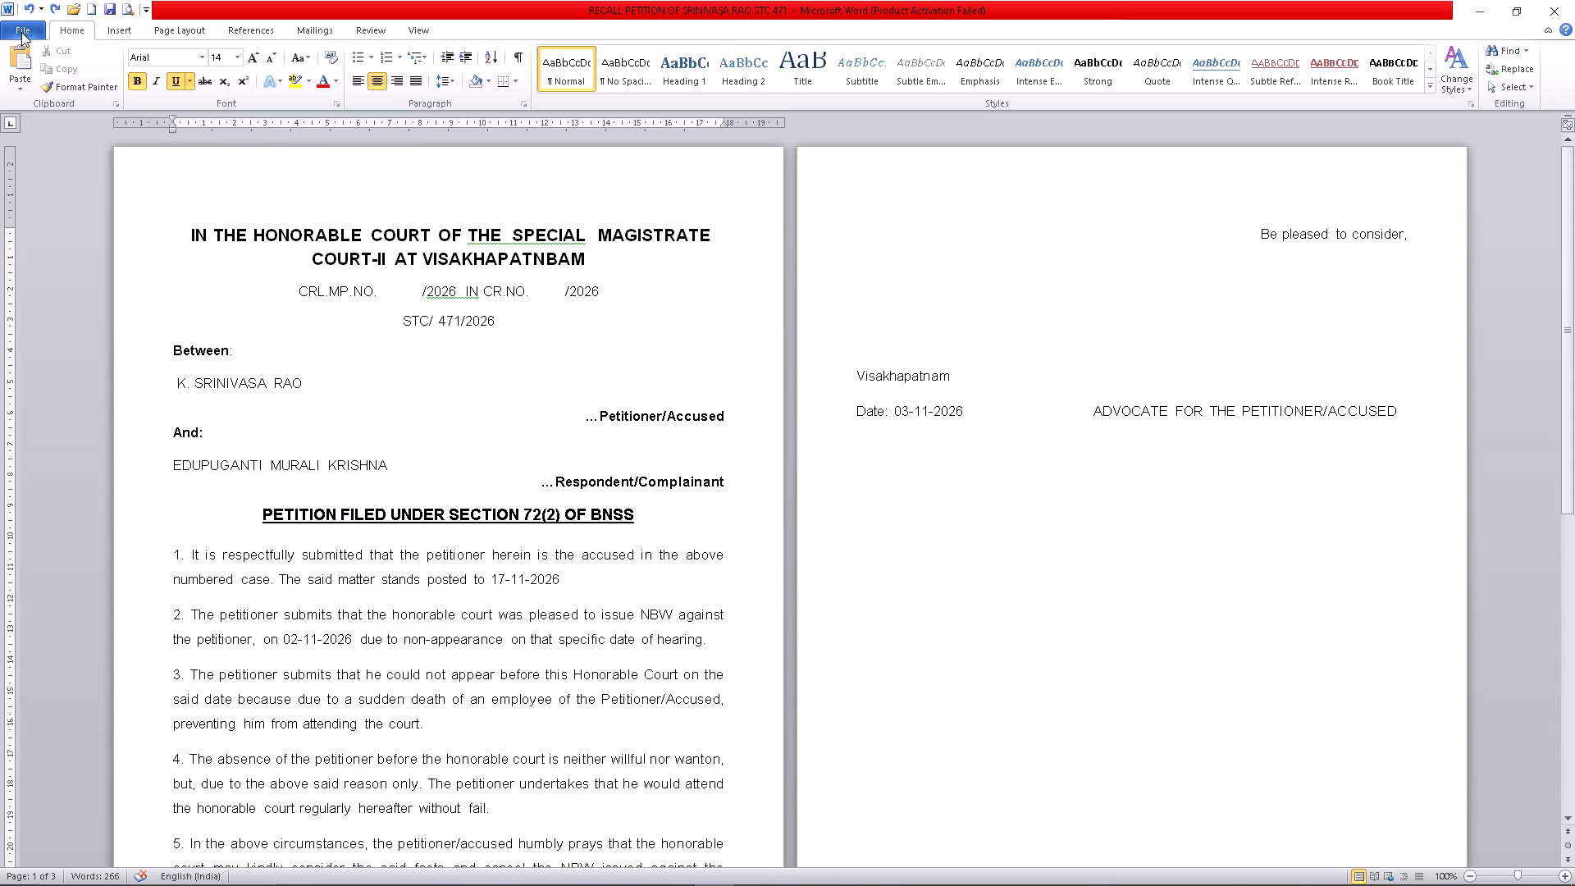
click(21, 32)
click(61, 68)
click(61, 79)
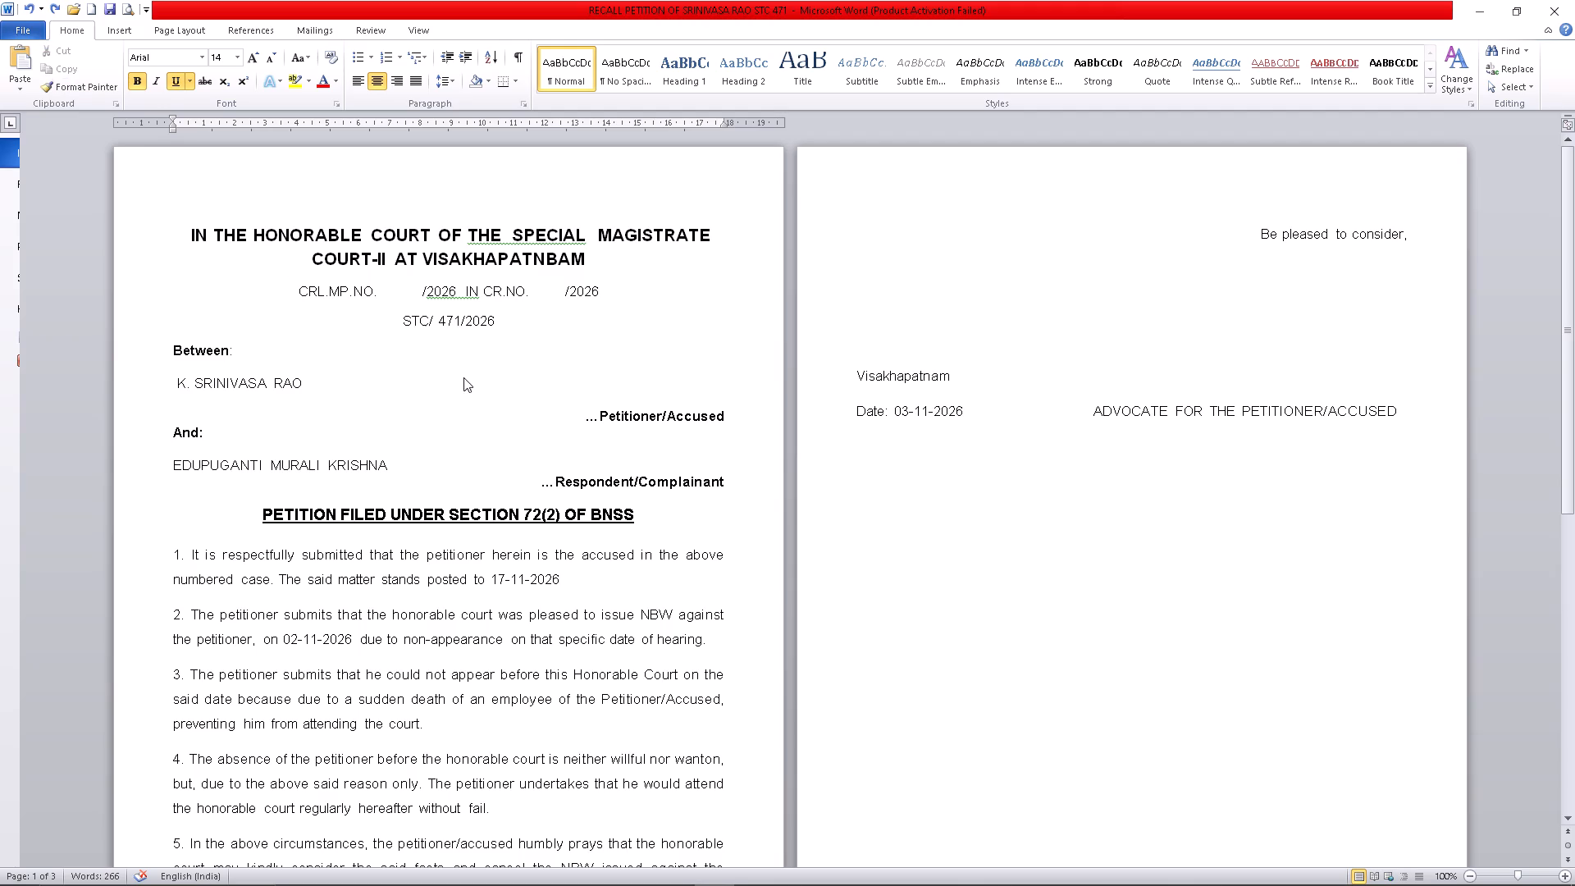
click(353, 323)
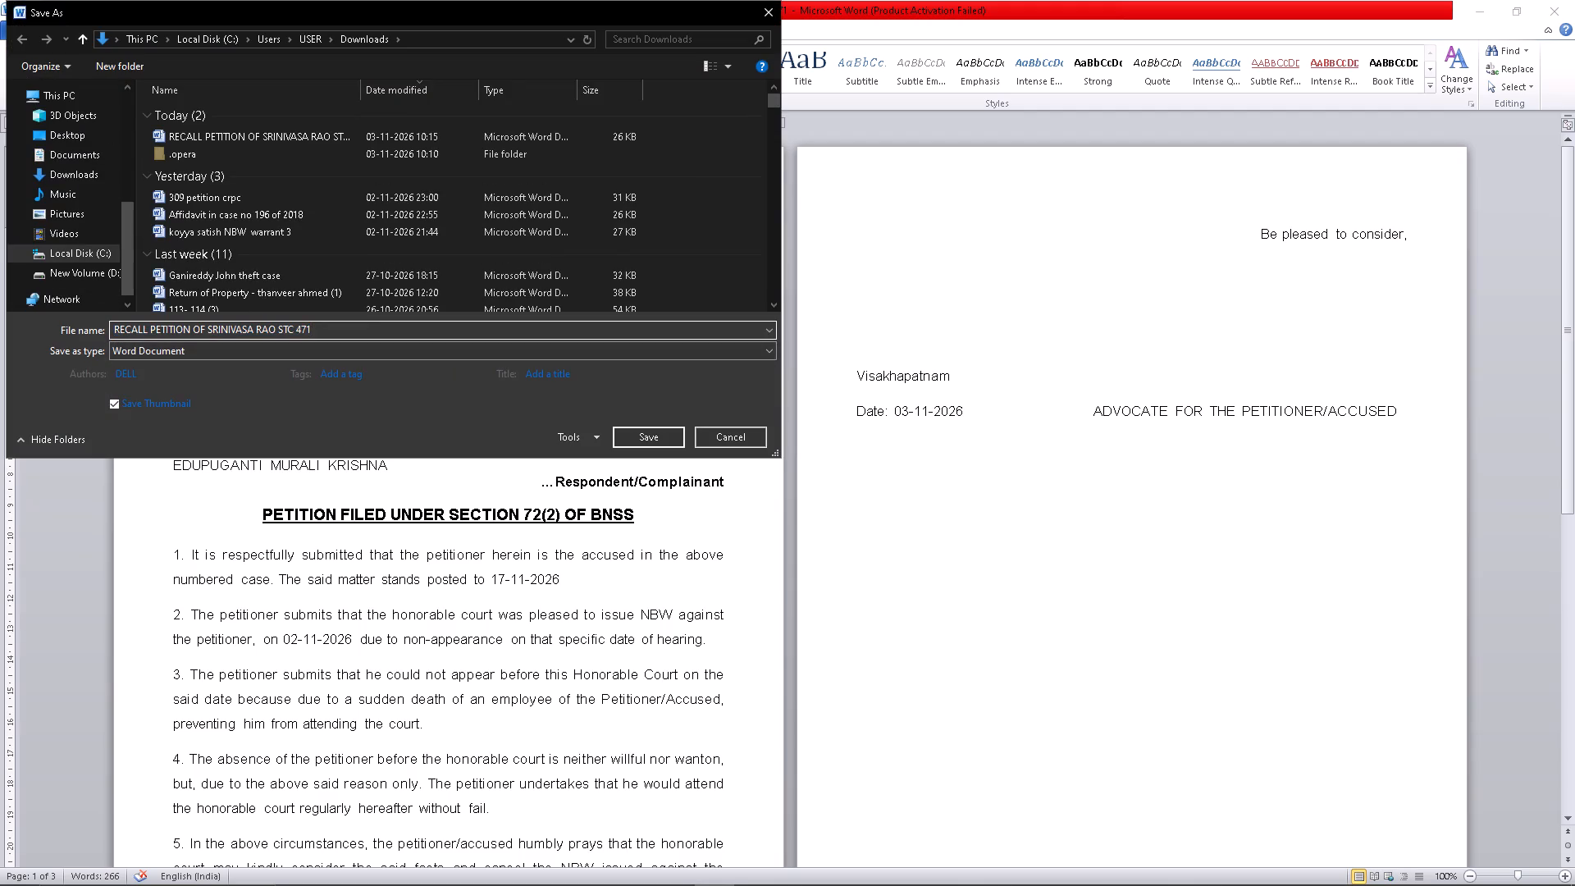
key(BackSpace)
key(BackSpace)
key(BackSpace)
key(BackSpace)
key(BackSpace)
key(BackSpace)
key(BackSpace)
key(BackSpace)
key(BackSpace)
key(BackSpace)
key(BackSpace)
key(BackSpace)
key(BackSpace)
key(BackSpace)
key(BackSpace)
key(BackSpace)
key(BackSpace)
key(BackSpace)
key(BackSpace)
key(BackSpace)
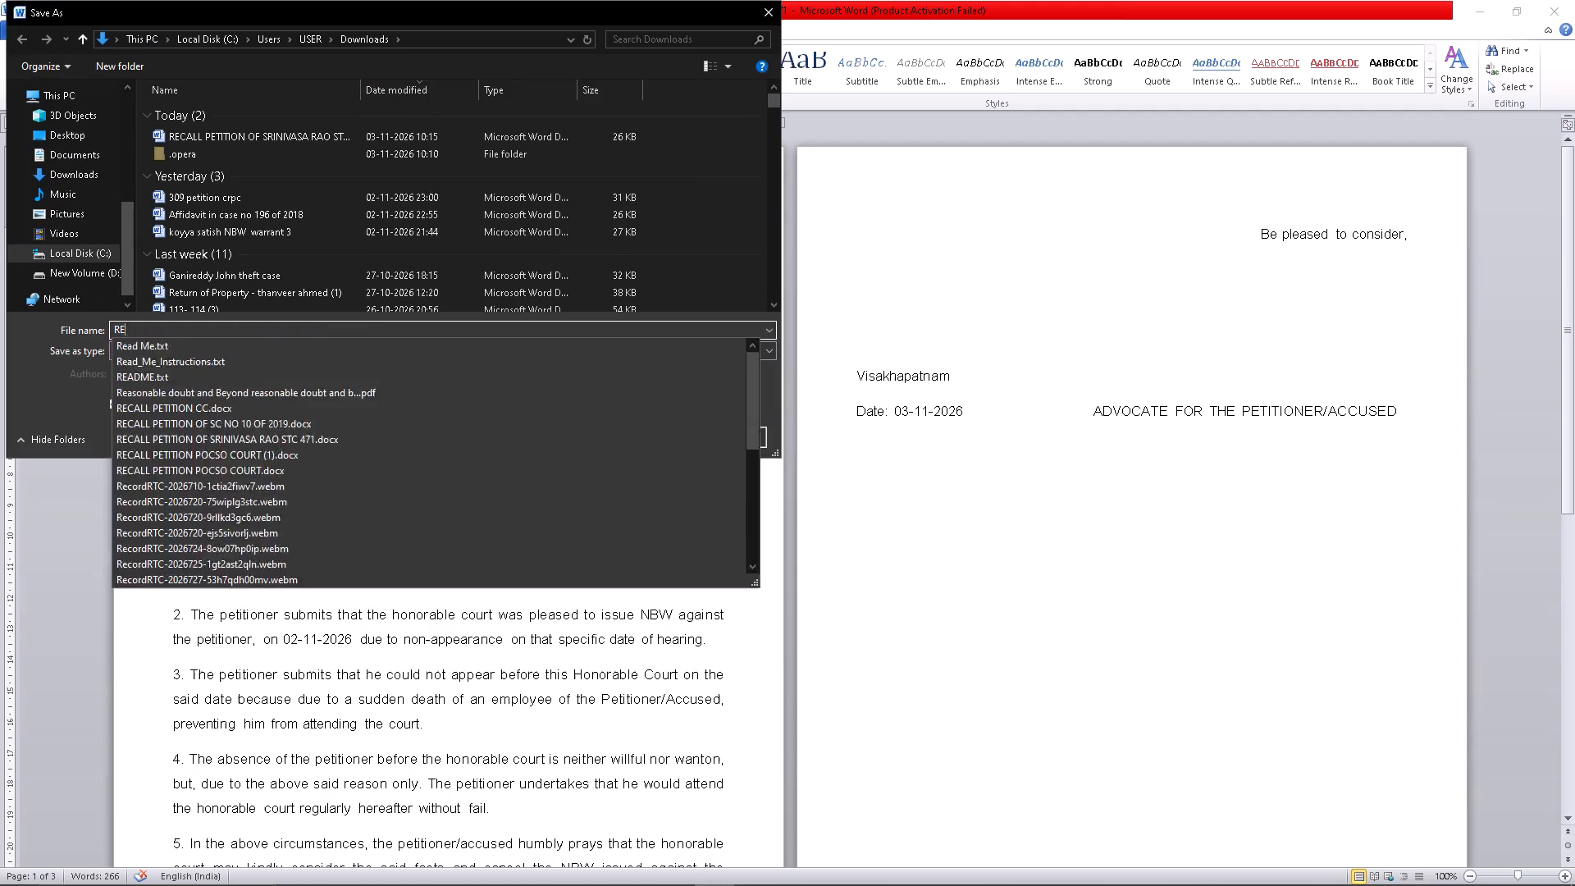
text(AFFIDA)
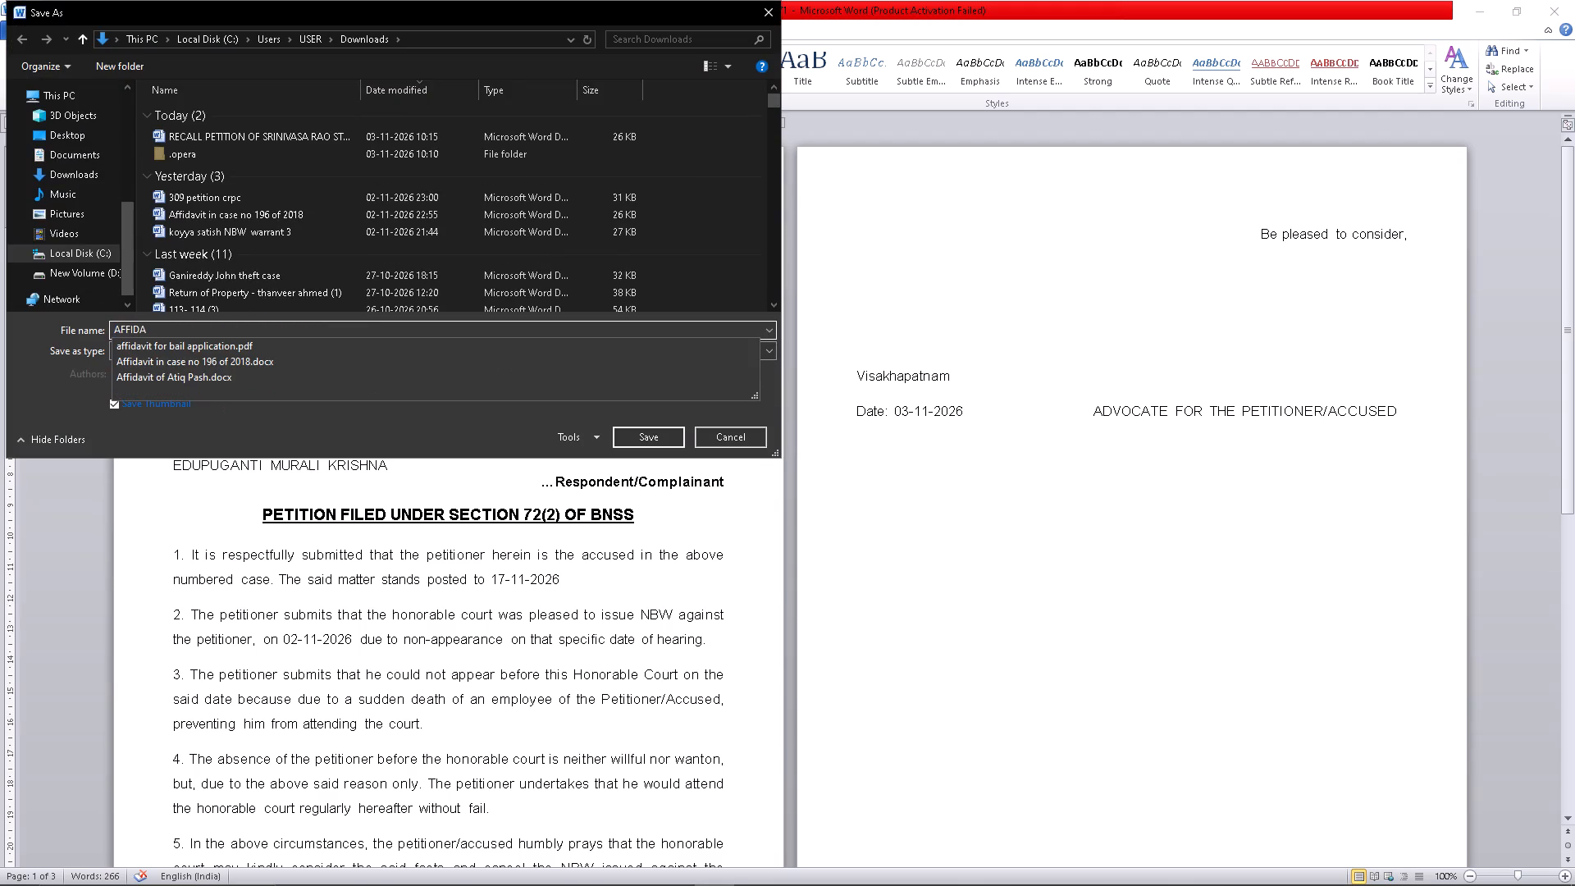
text(VIT)
click(649, 438)
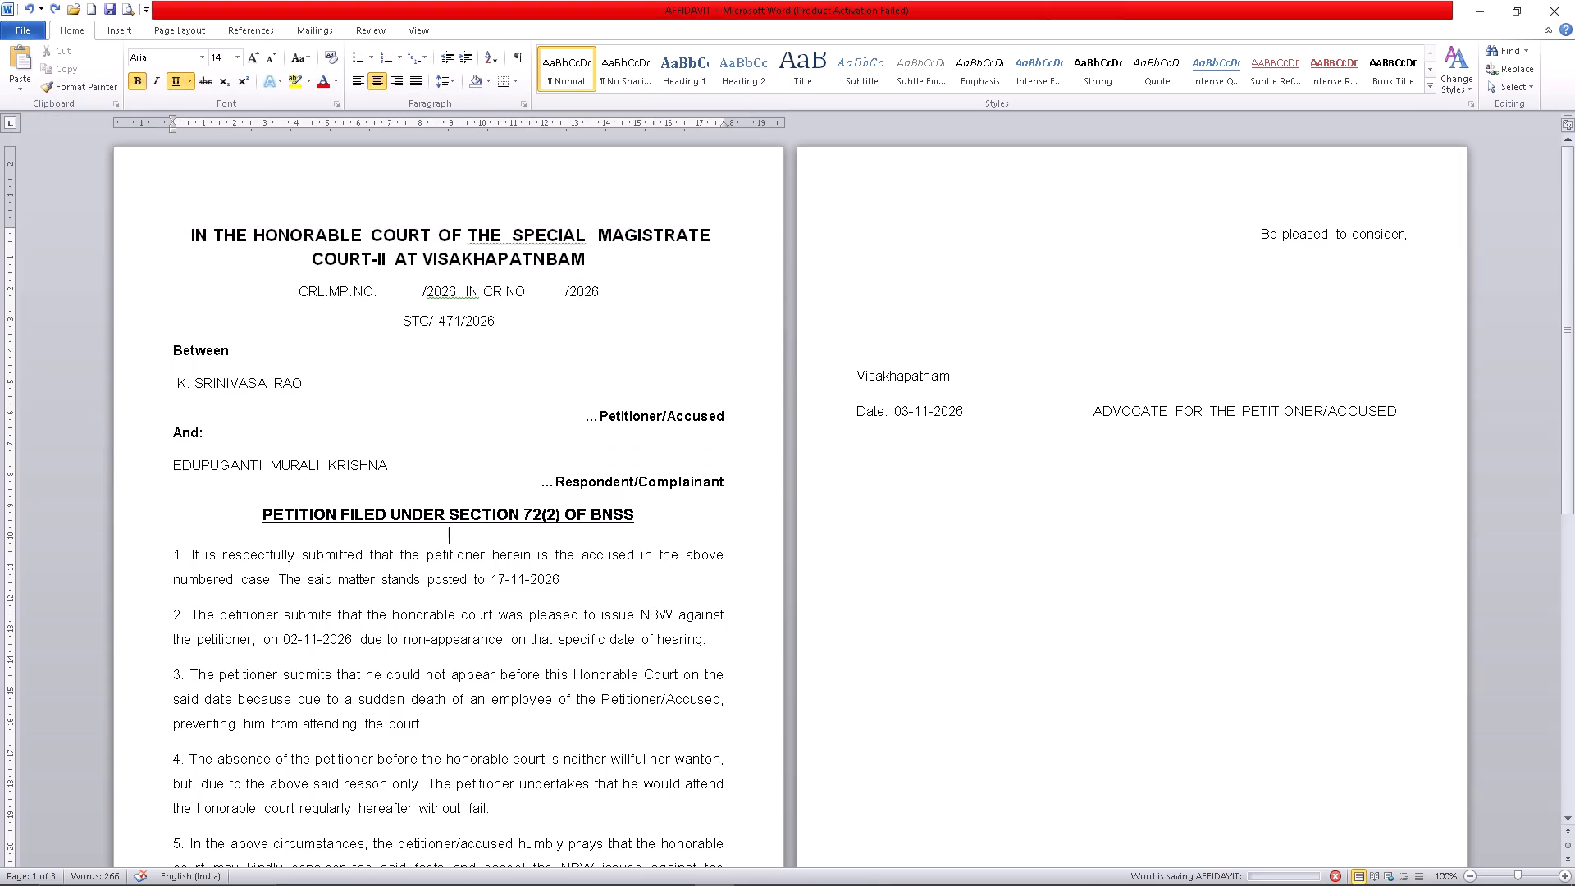
Reopen the original recall petition for STC 471 from the recent files in File Explorer.
click(436, 864)
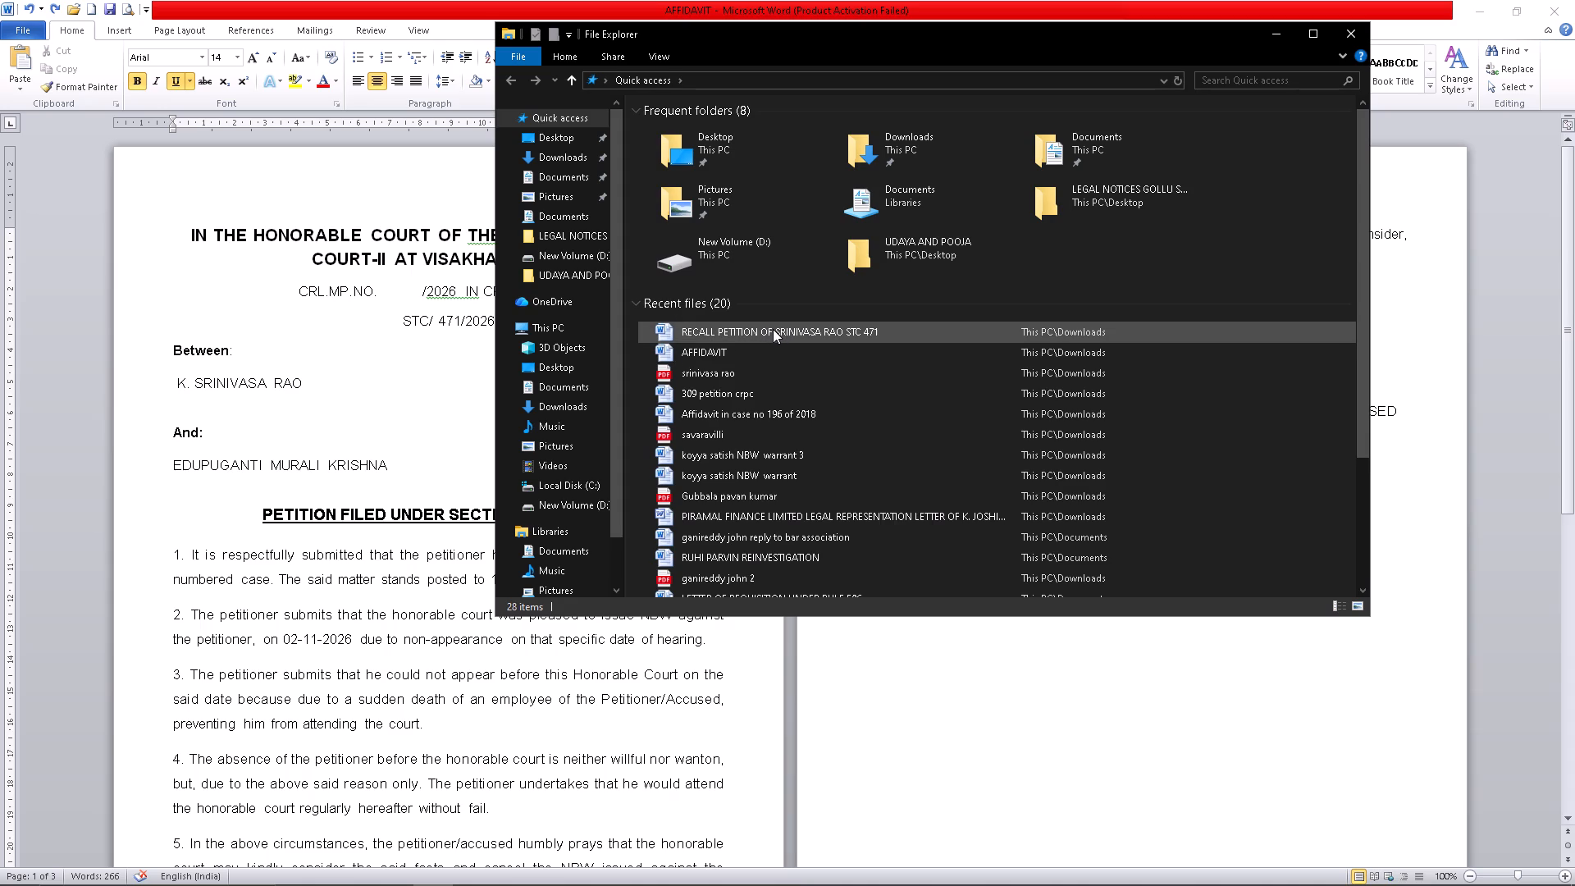
double_click(773, 329)
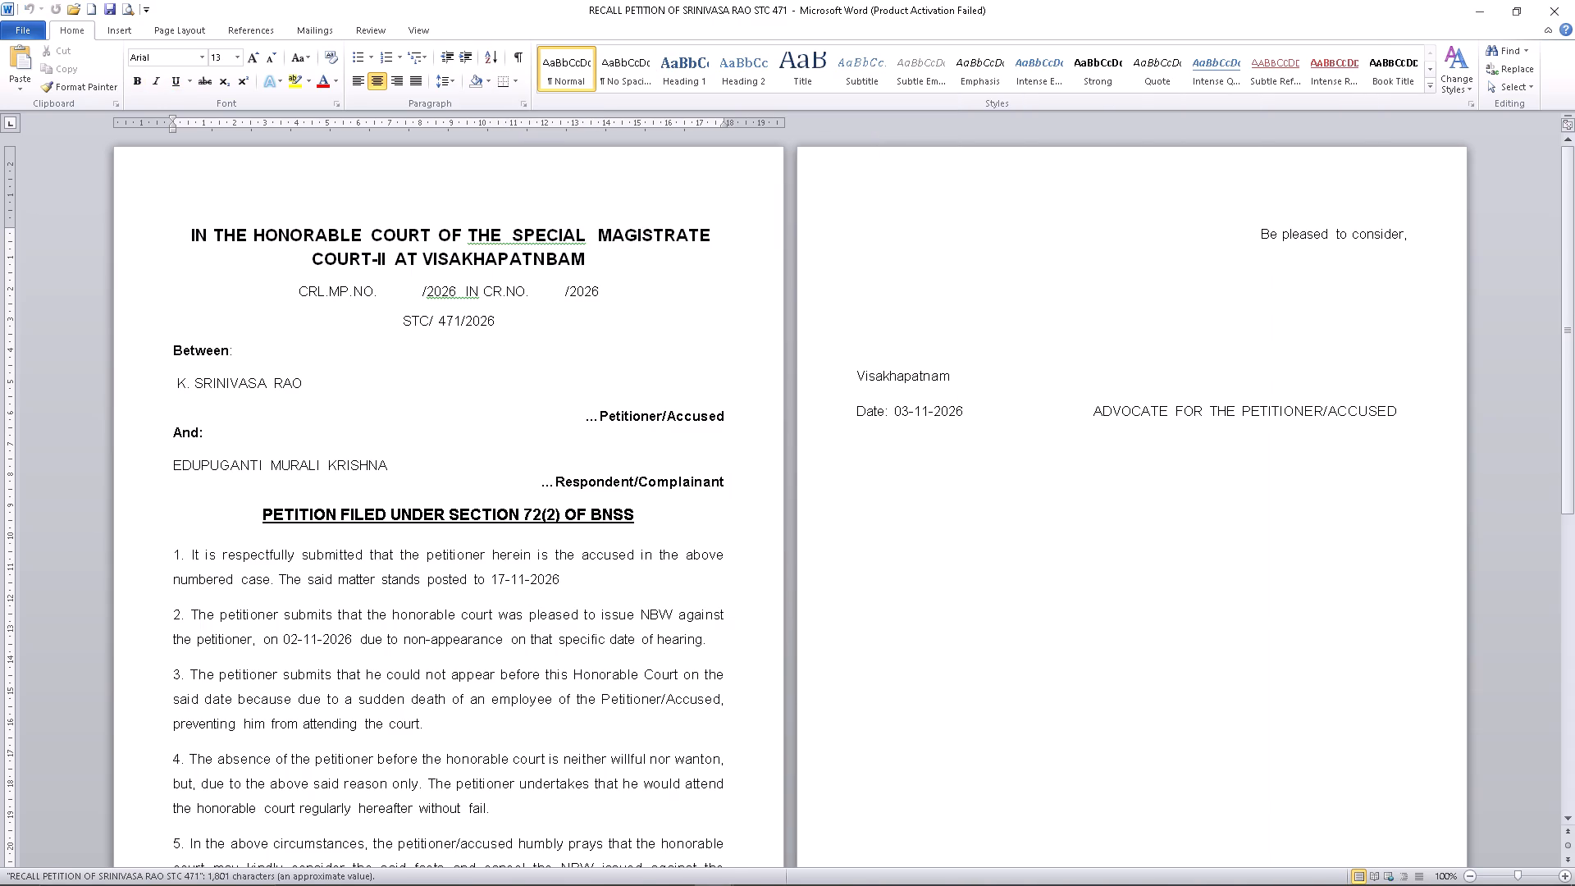
Return to the AFFIDAVIT document and replace its petition heading with "AFFIDAVIT FILED ON BEHALF OF THE PETITIONER/ACCUSED", followed by a blank line.
click(433, 862)
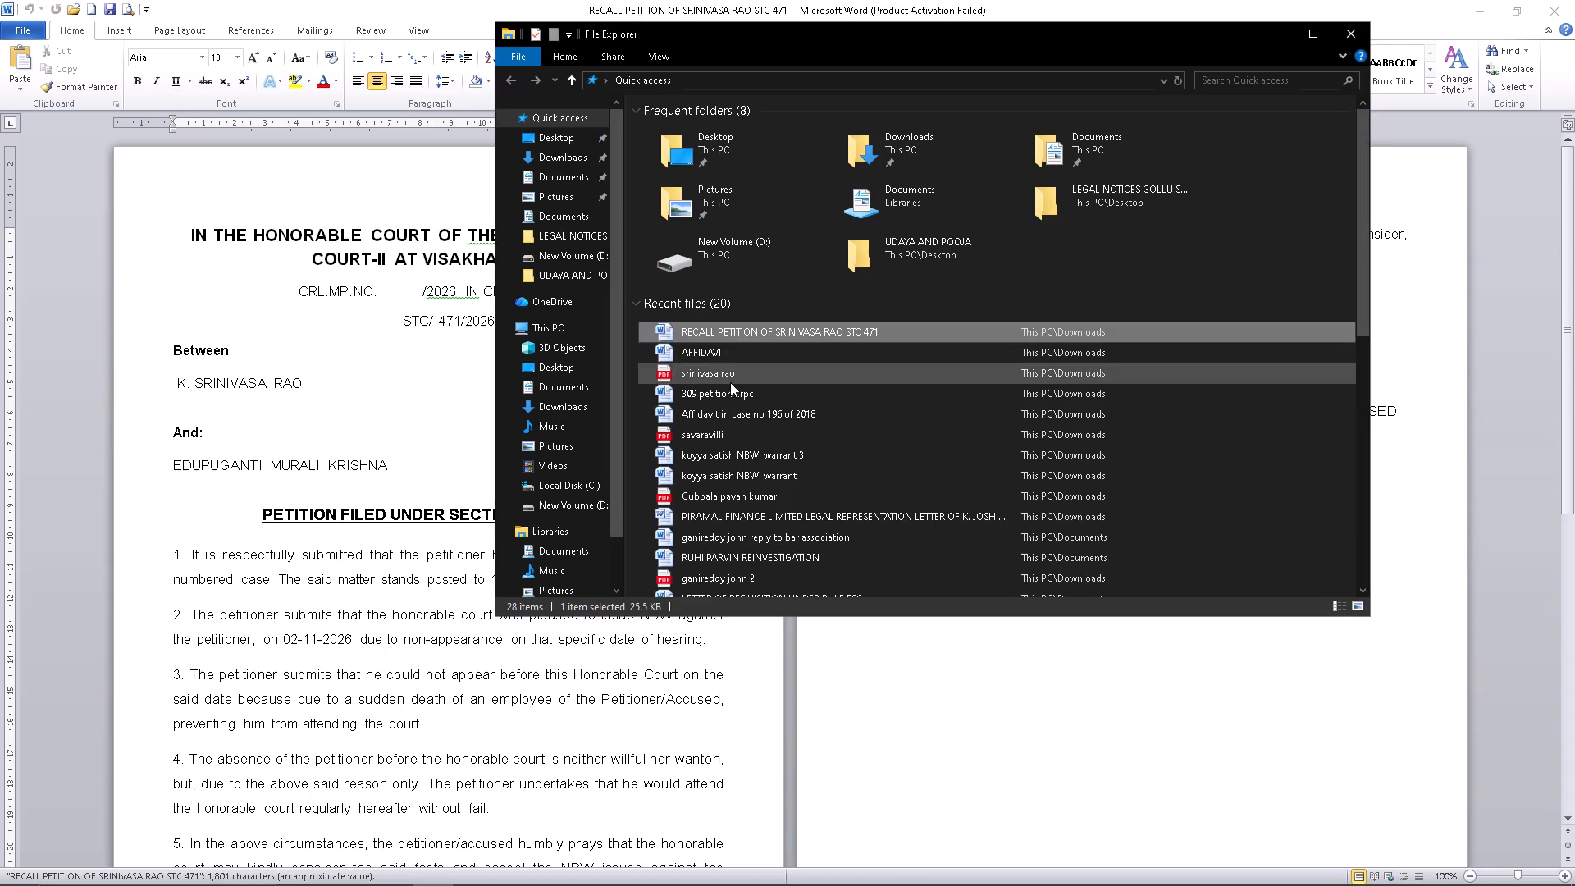
double_click(742, 349)
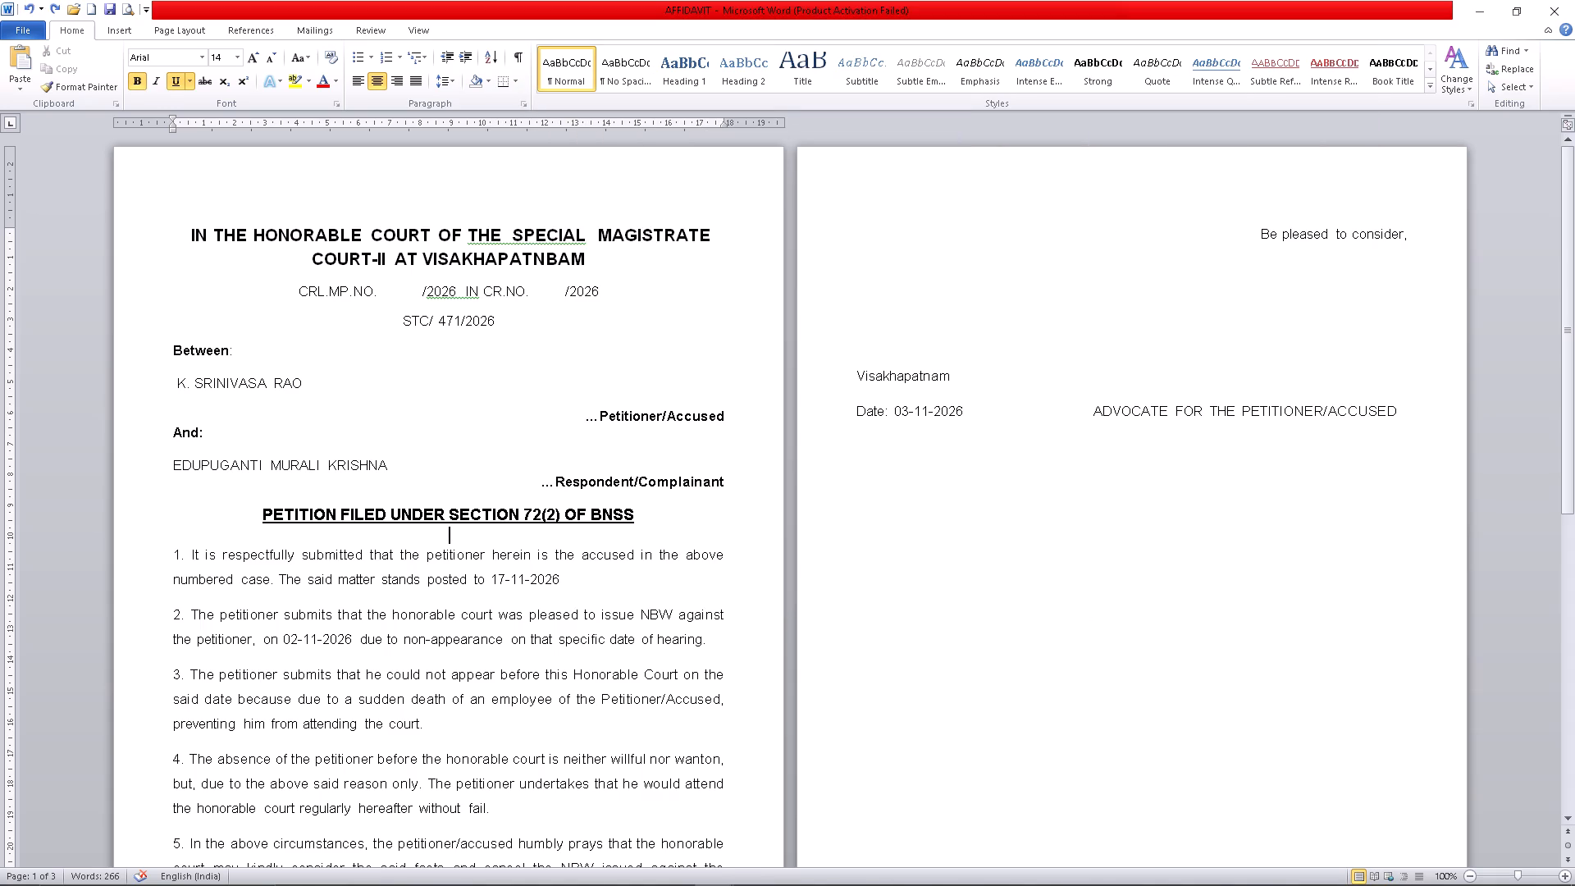
drag(260, 512, 635, 513)
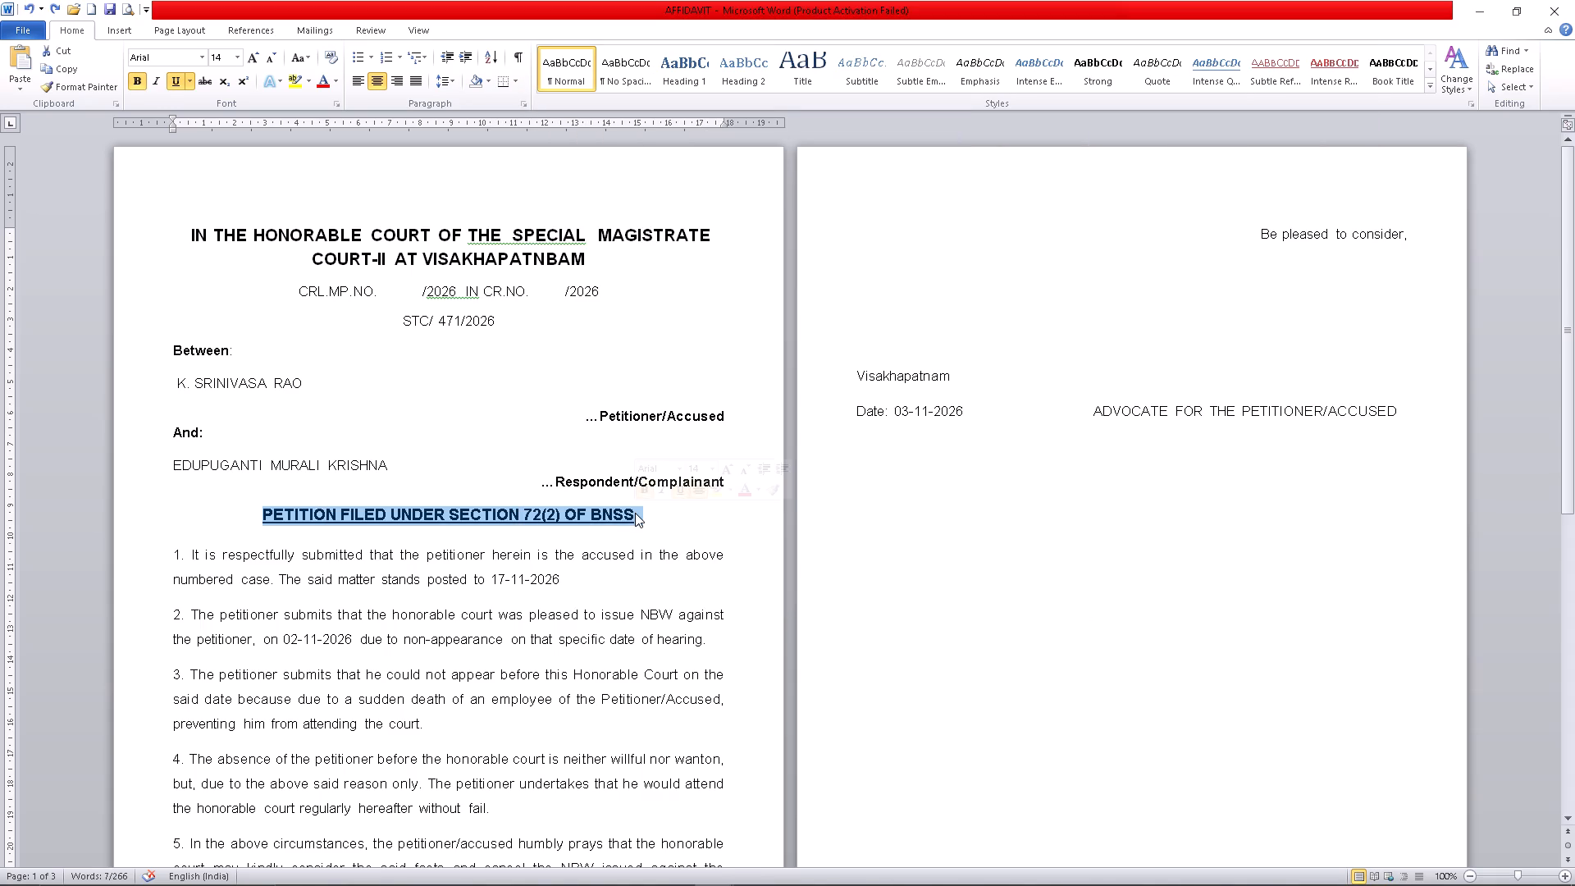
key(BackSpace)
key(a)
text(FFIDA)
text(VIT FILED ON BEHALD =)
key(BackSpace)
key(BackSpace)
key(BackSpace)
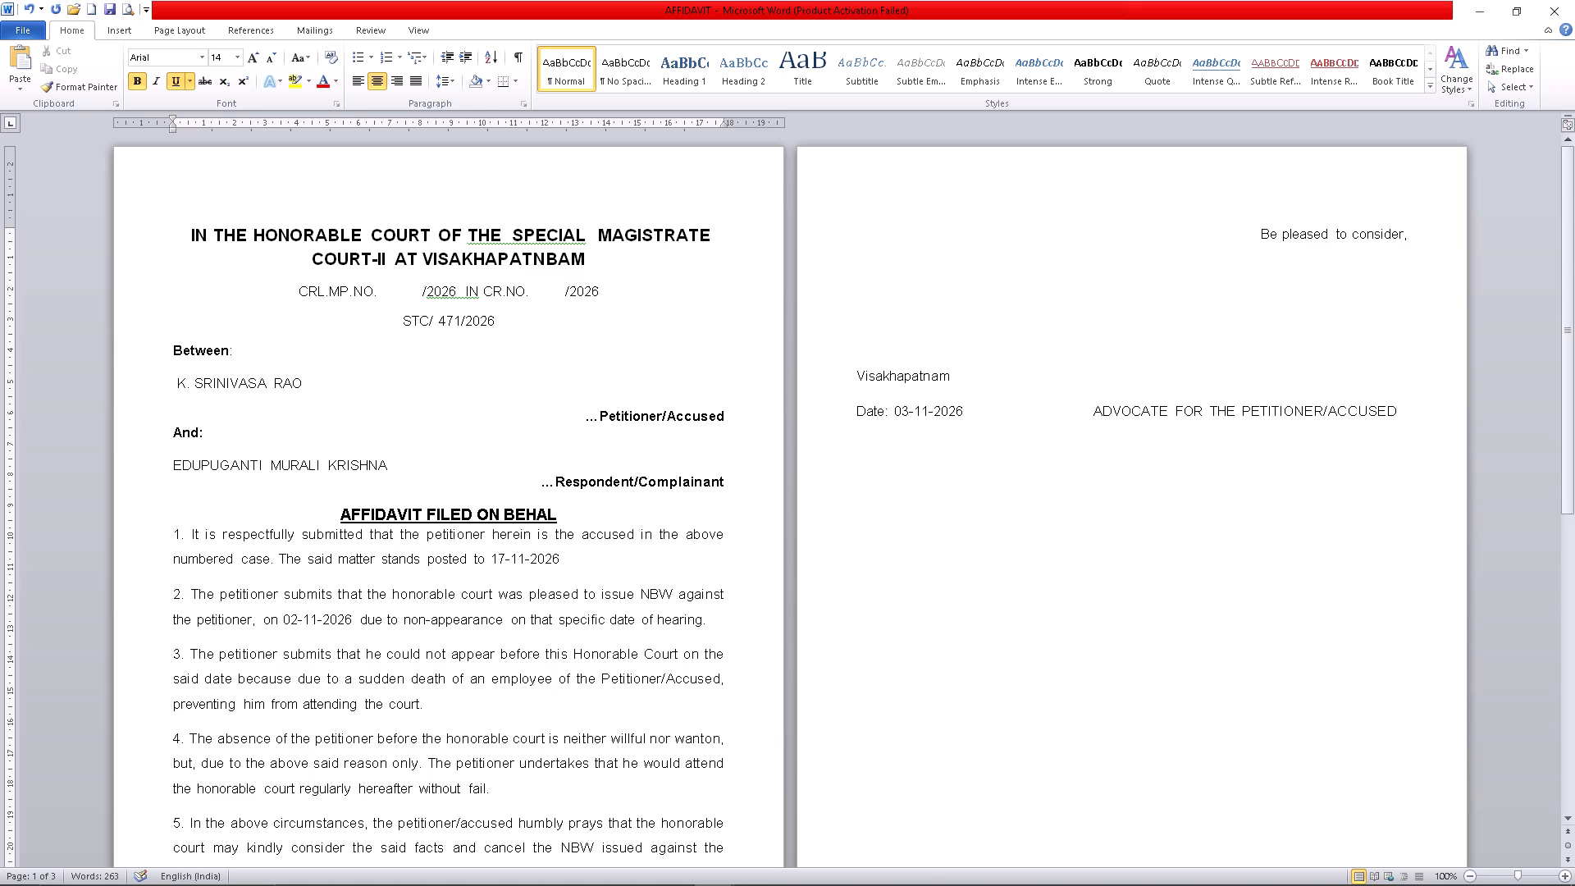
text(F OF HTE PETITIONE)
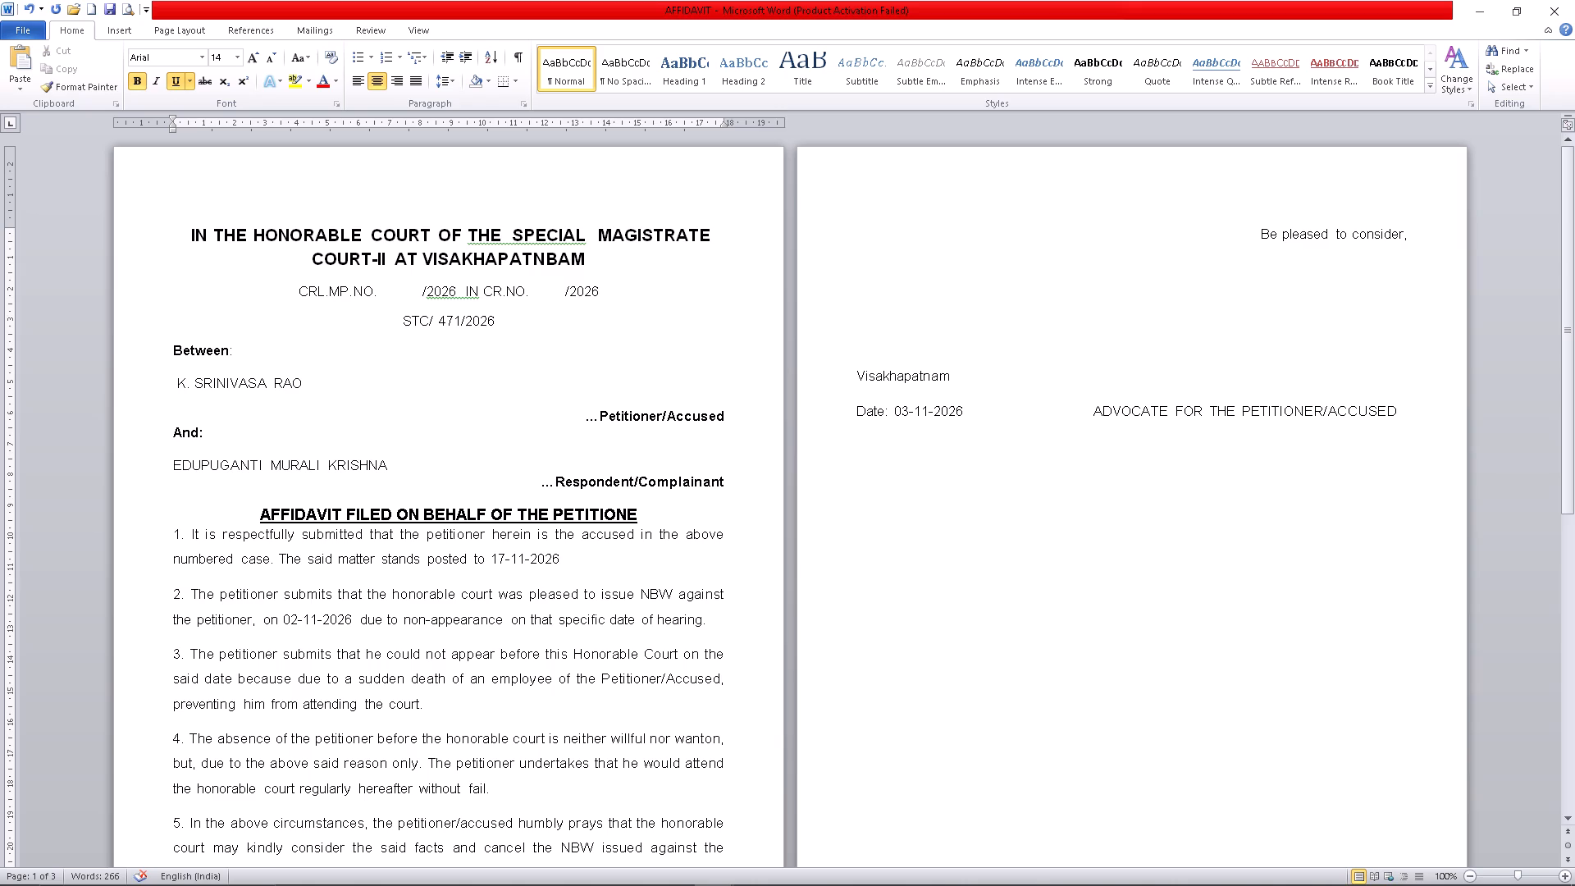
text(R/ACCUWE)
key(BackSpace)
key(BackSpace)
text(SED)
key(Return)
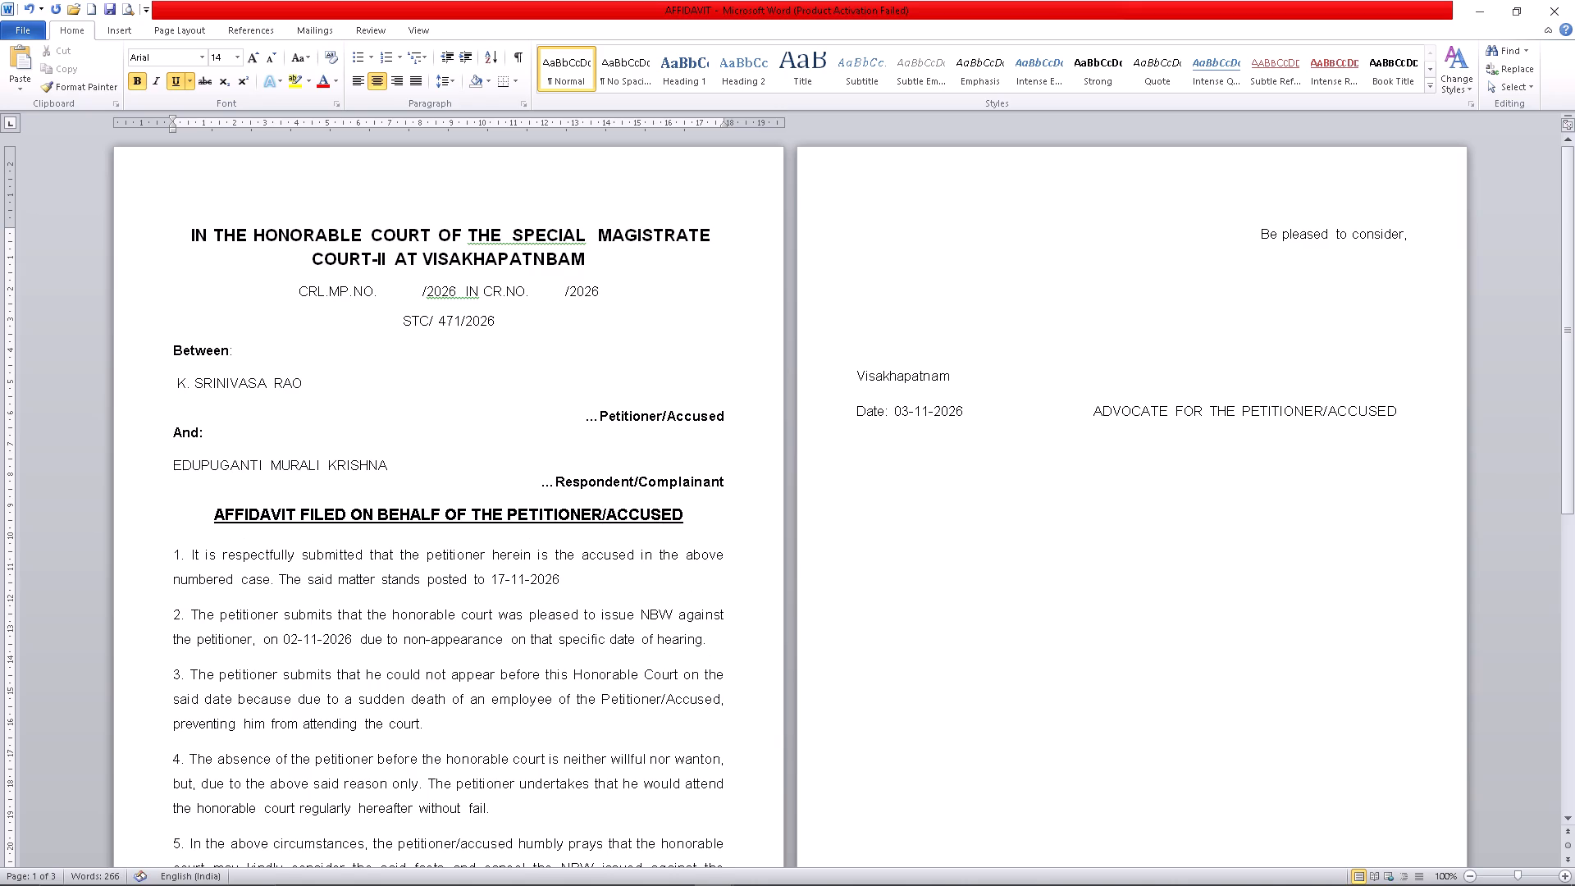
scroll(562, 538, down, 2)
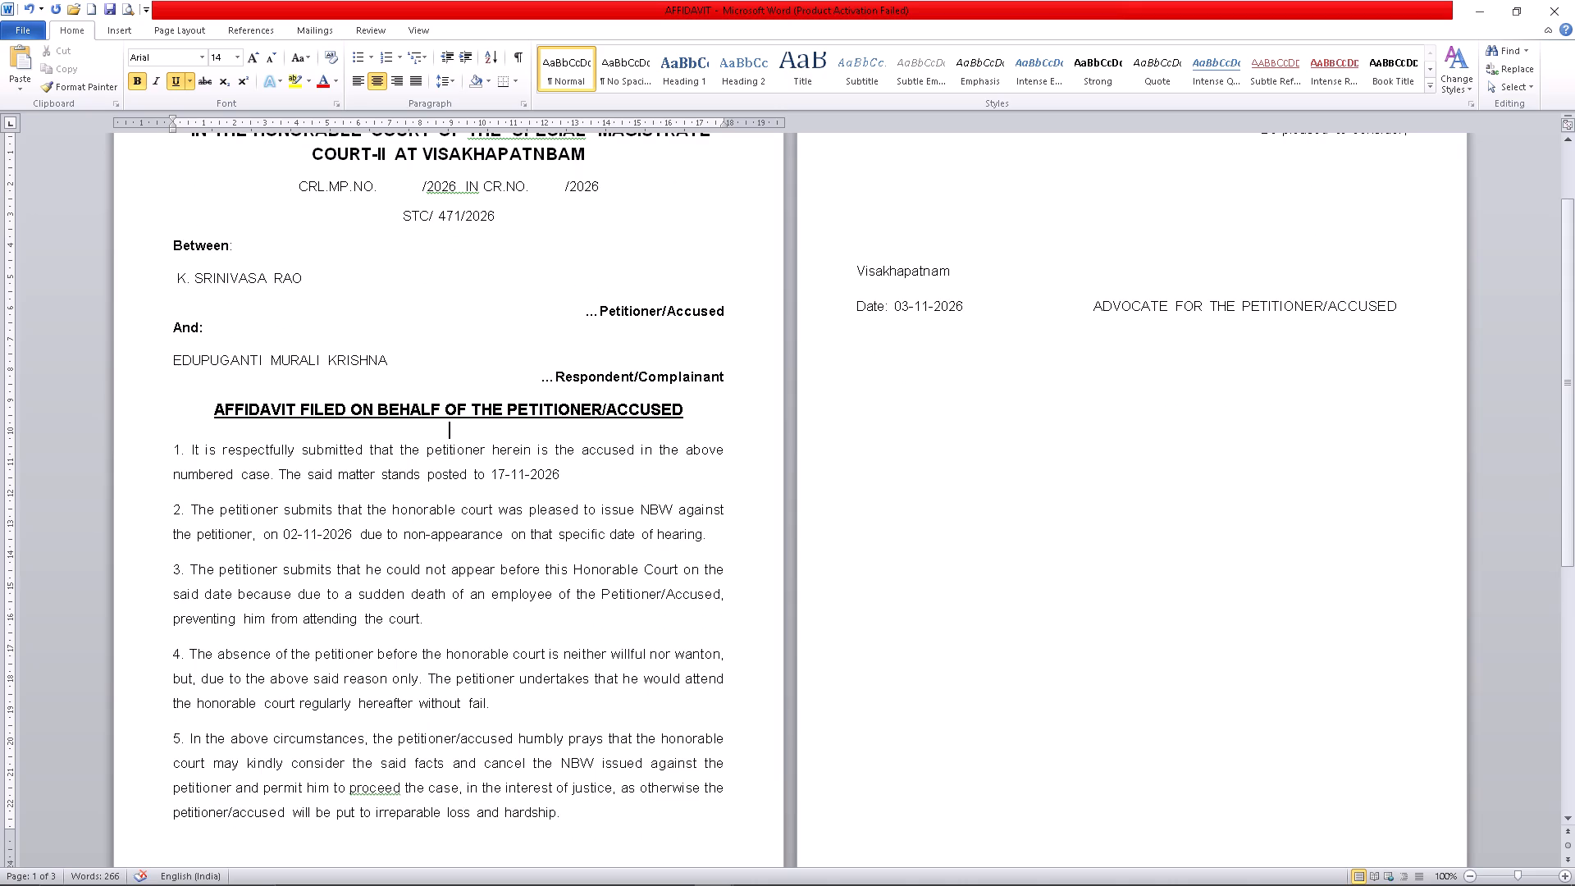
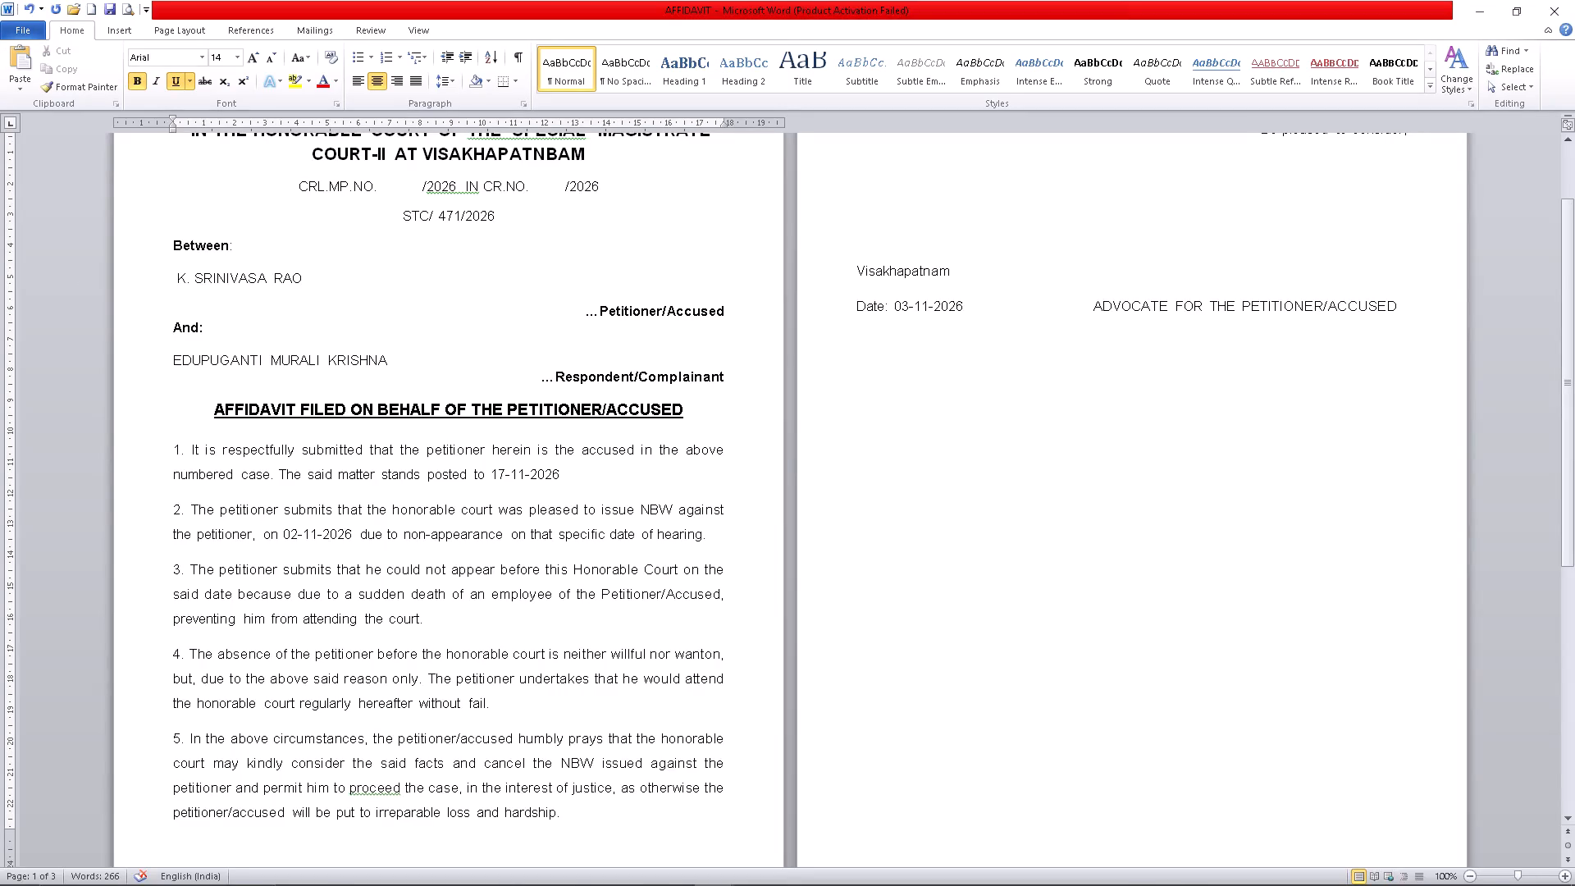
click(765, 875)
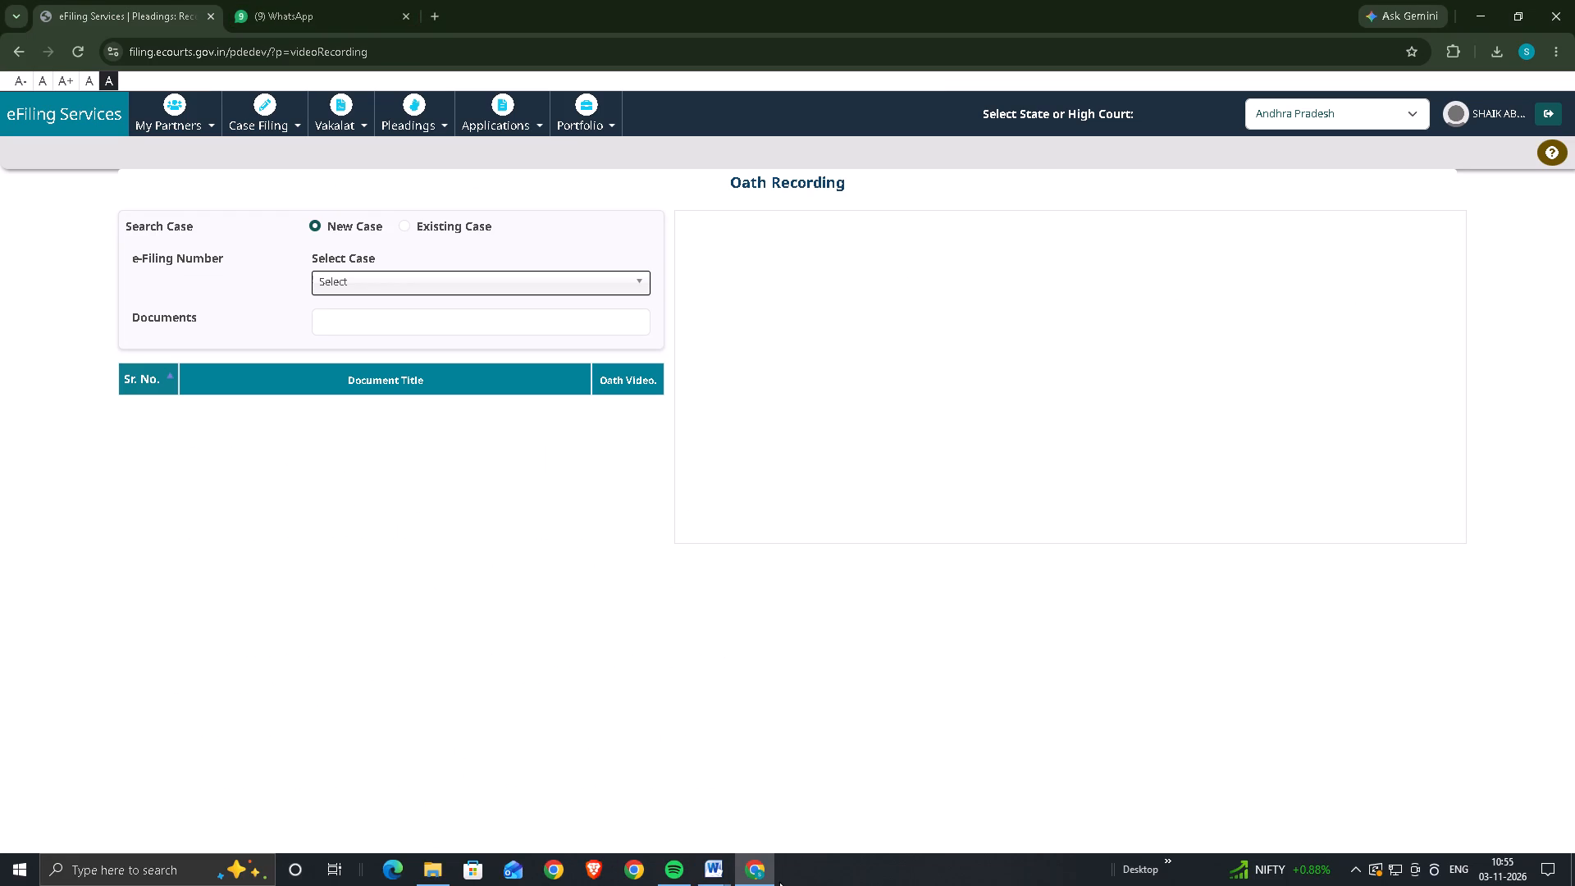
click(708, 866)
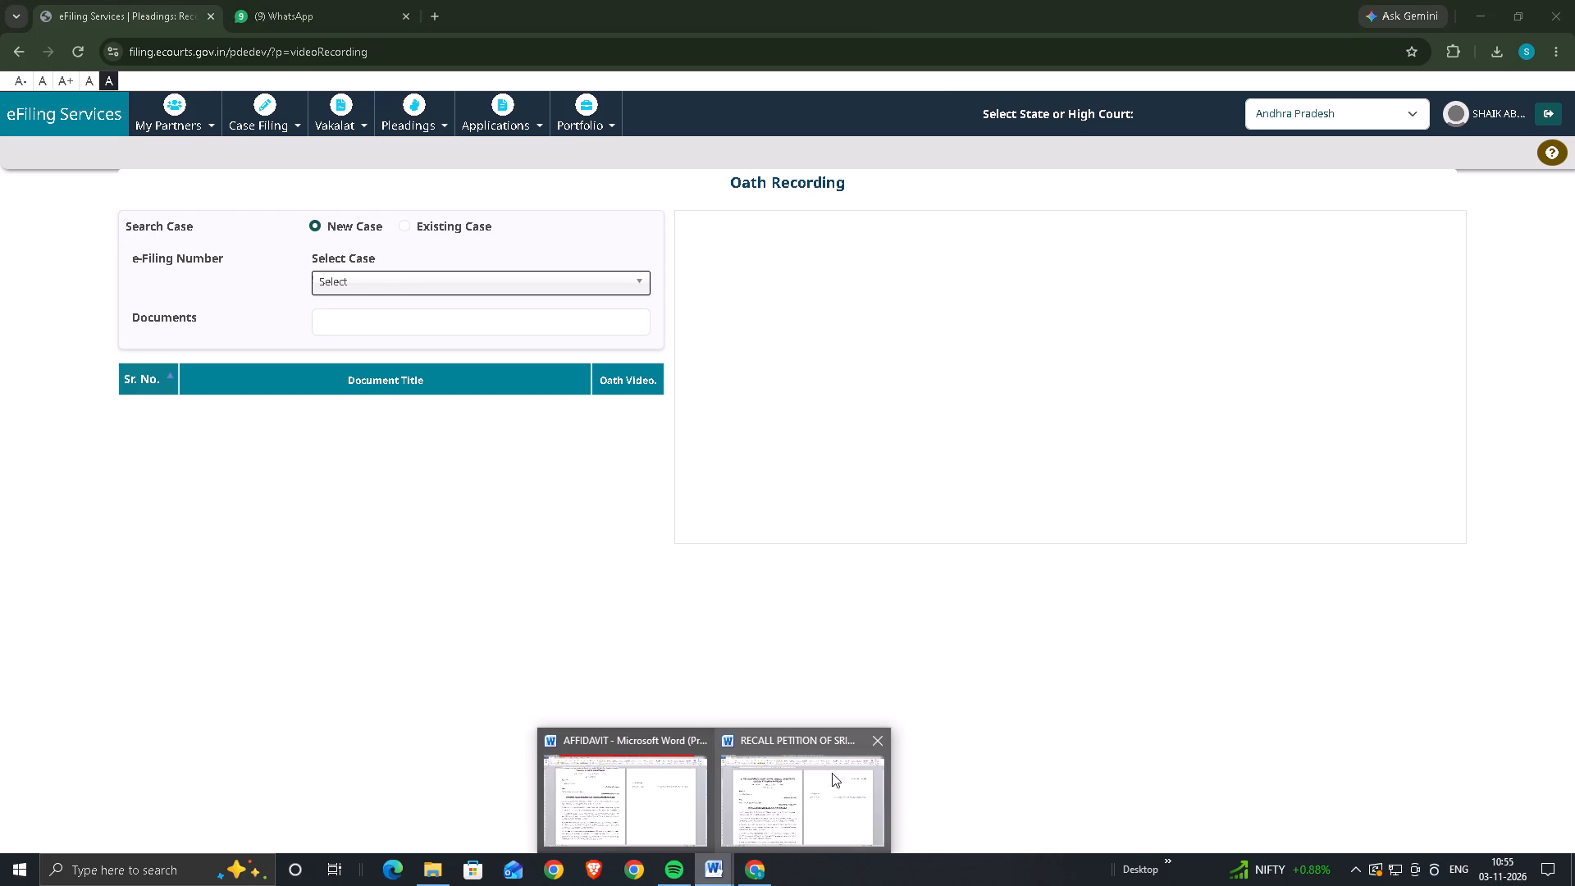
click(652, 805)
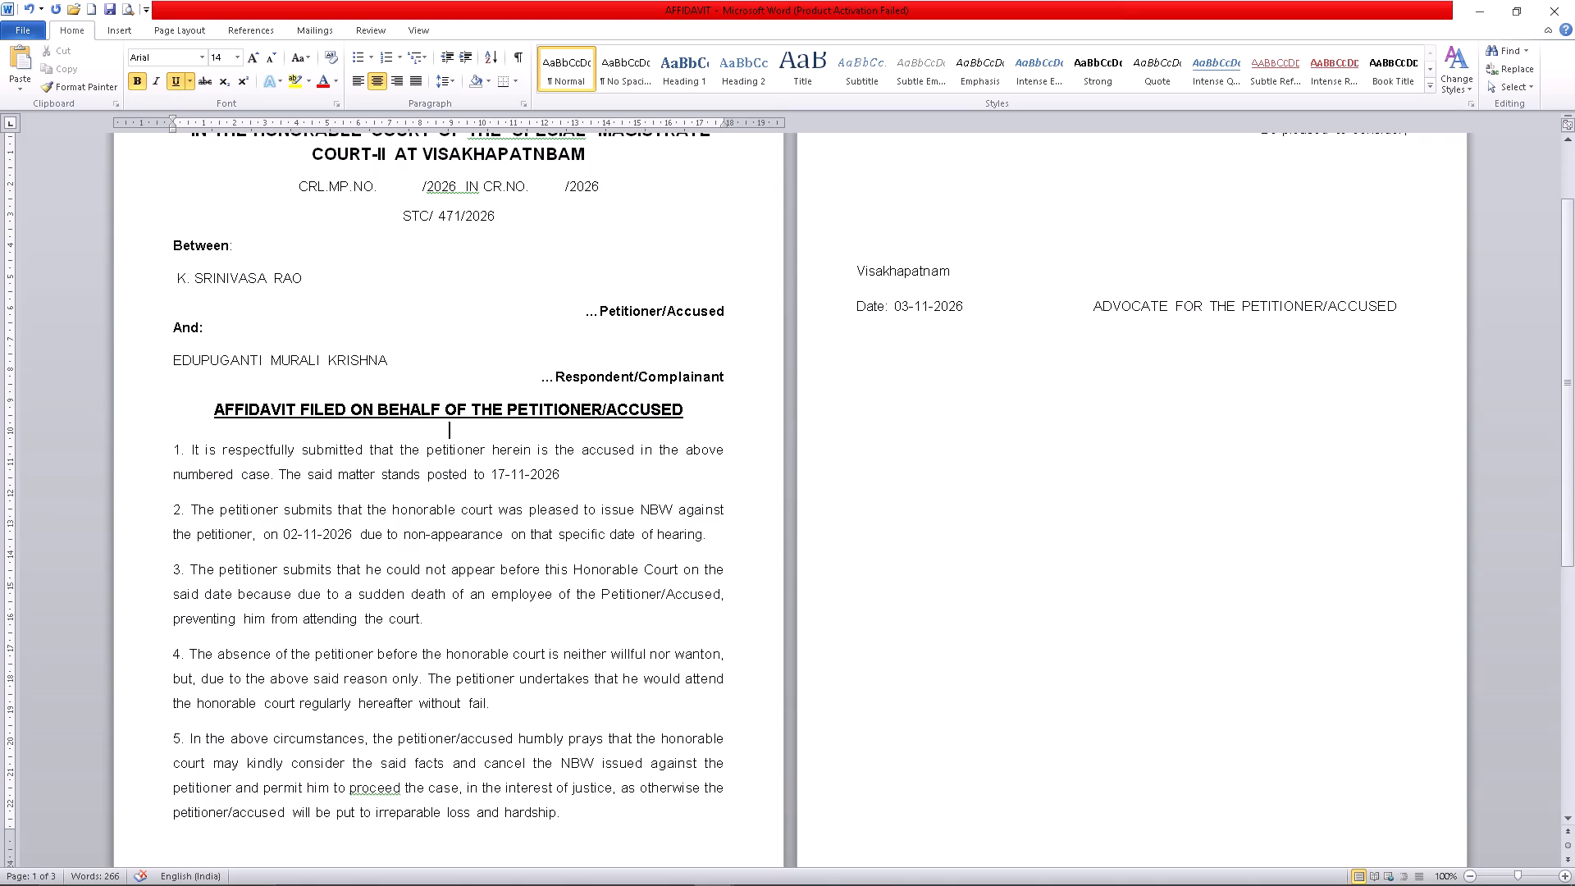
Delete the five numbered petition paragraphs below the affidavit heading.
drag(174, 450, 686, 838)
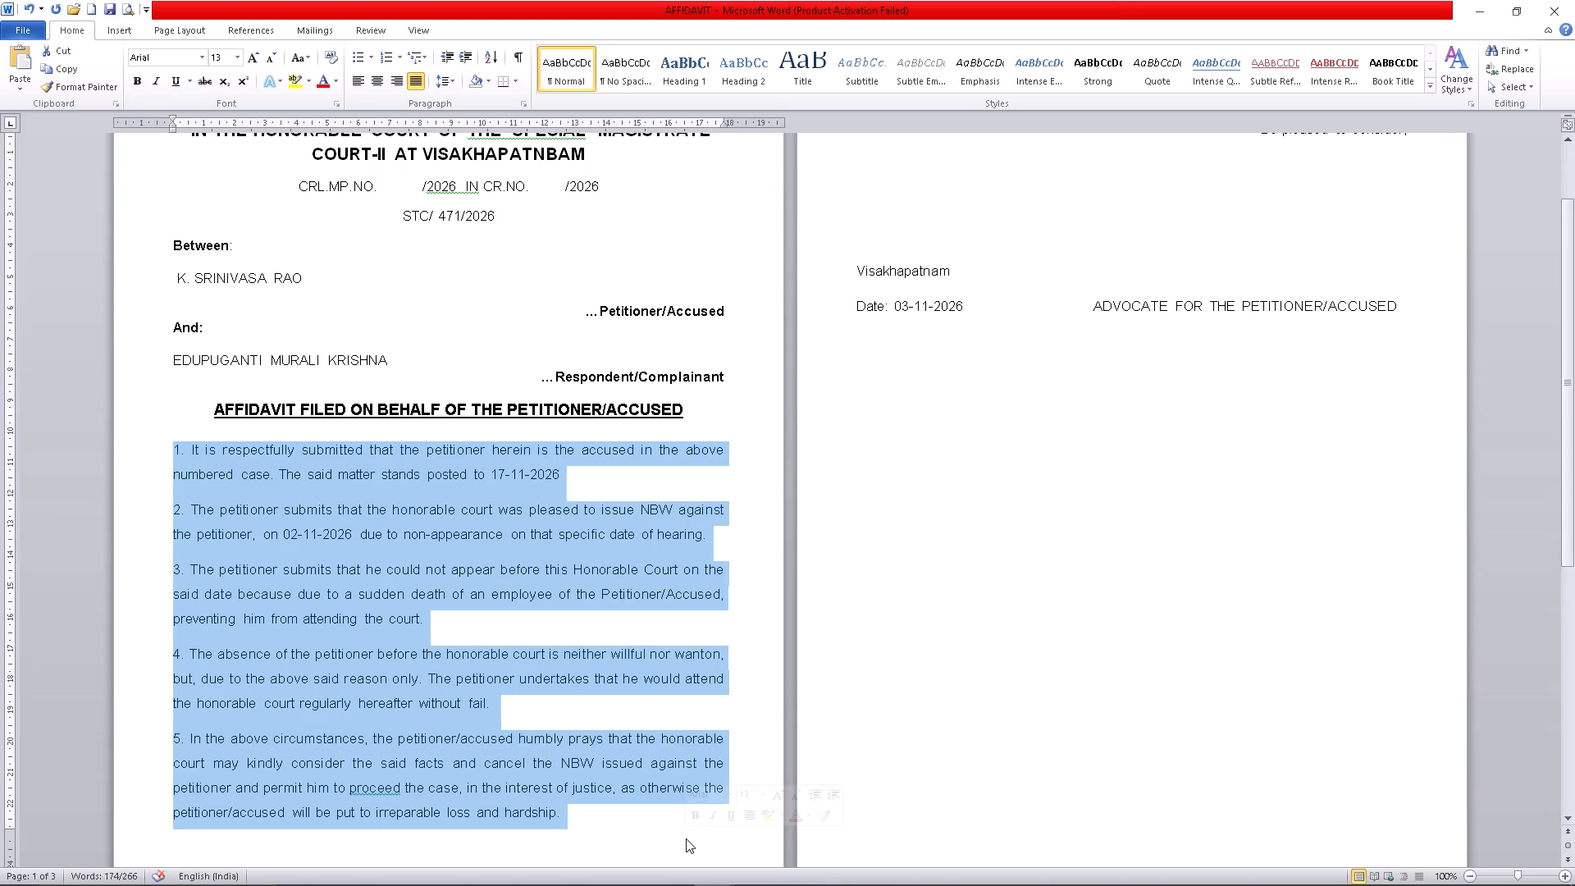
key(BackSpace)
Add another blank line below the affidavit heading and make it left-aligned, ready for the affidavit text.
click(686, 422)
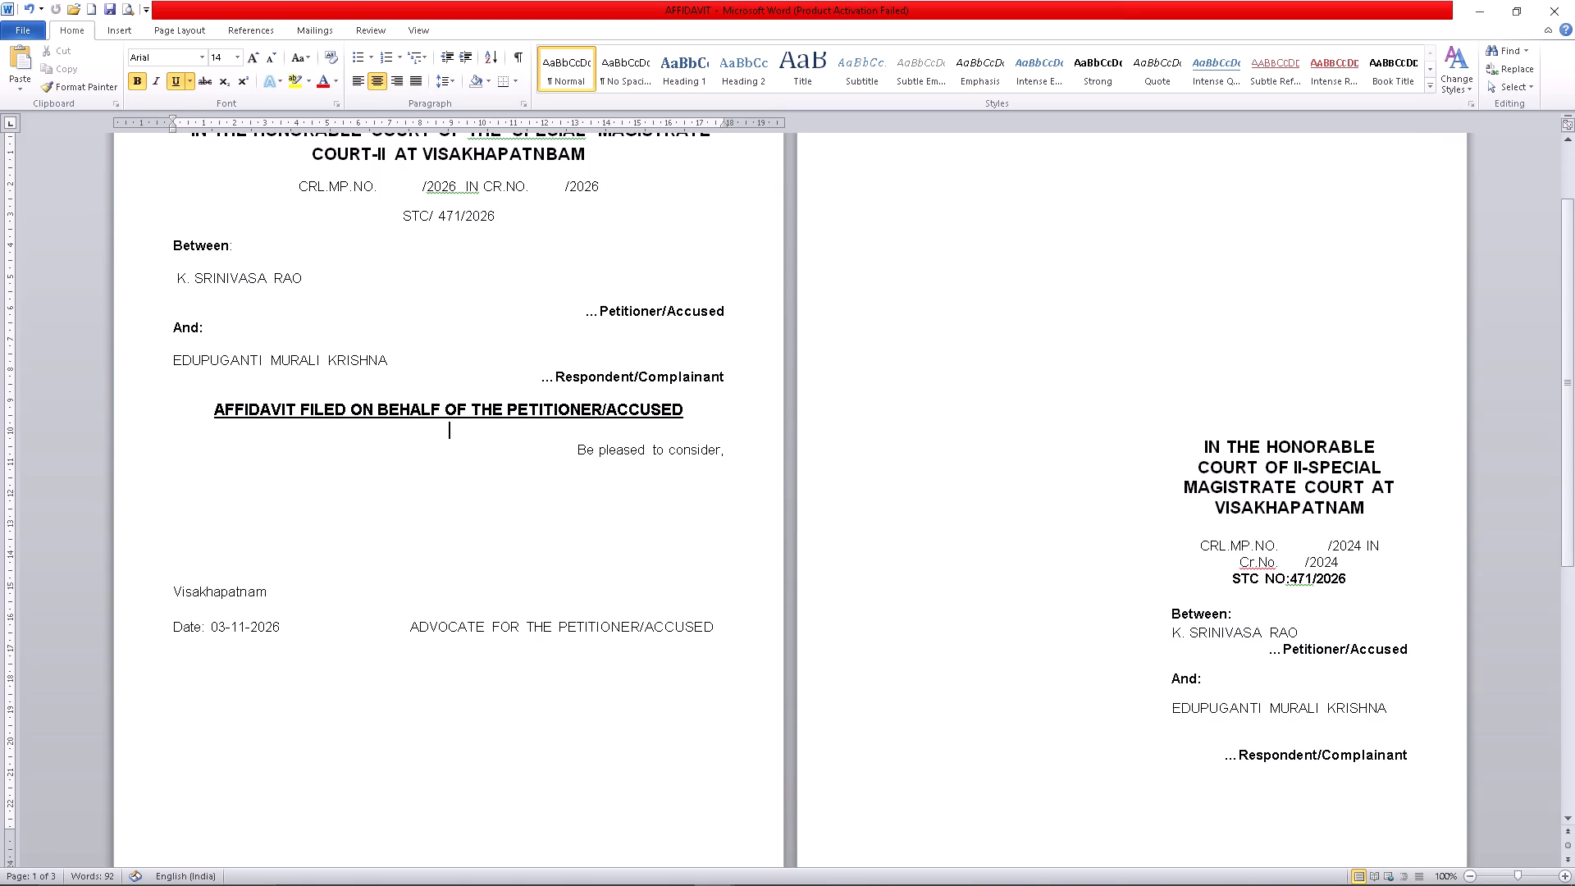
key(Return)
double_click(206, 451)
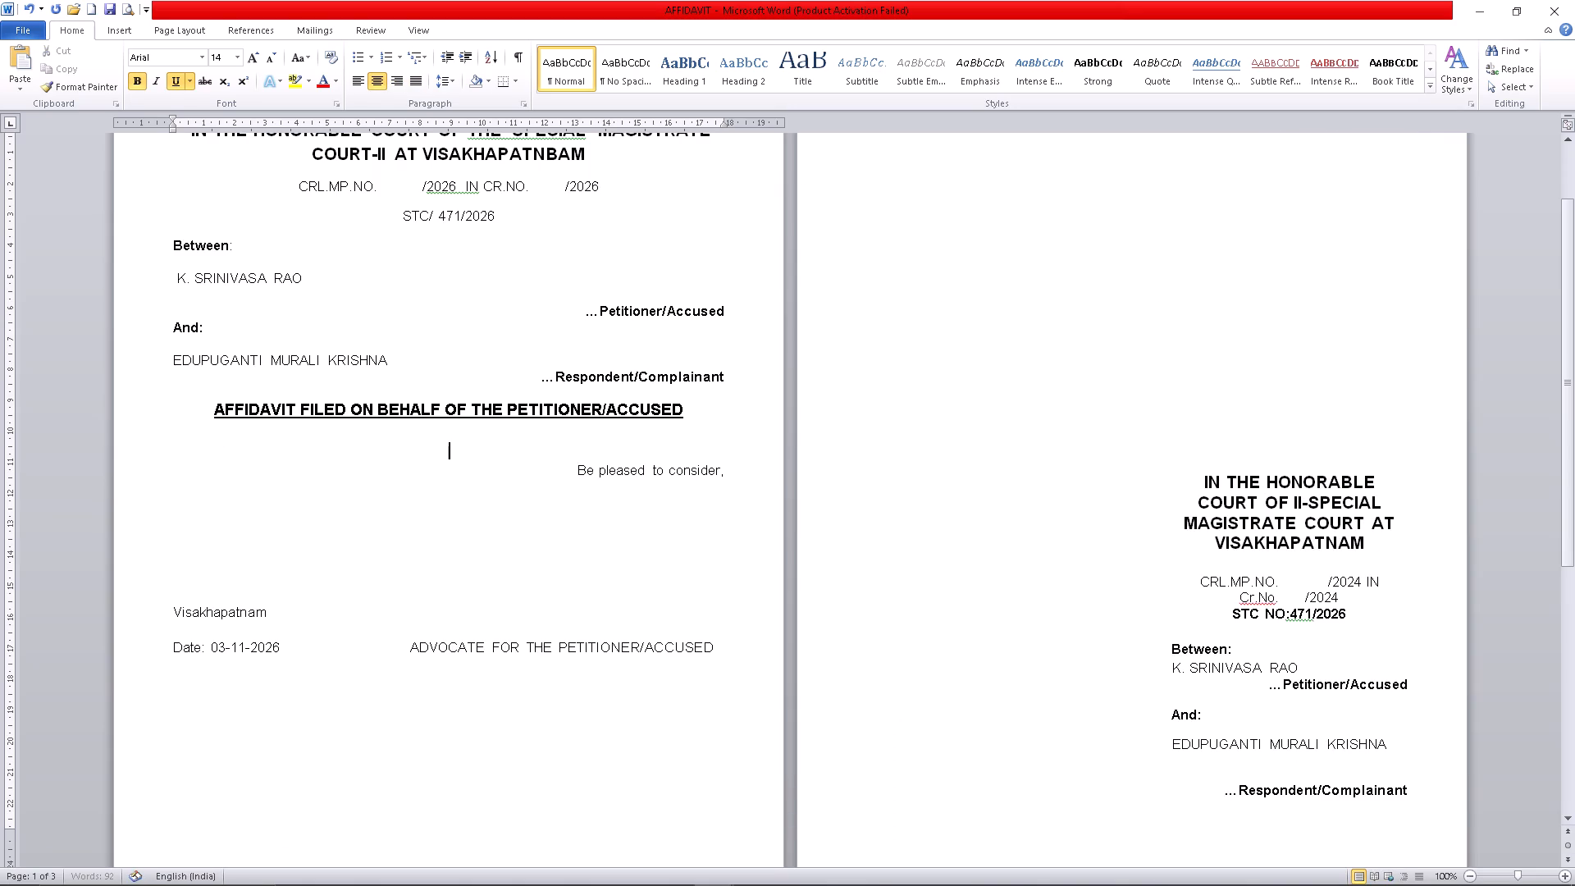
double_click(189, 454)
double_click(182, 454)
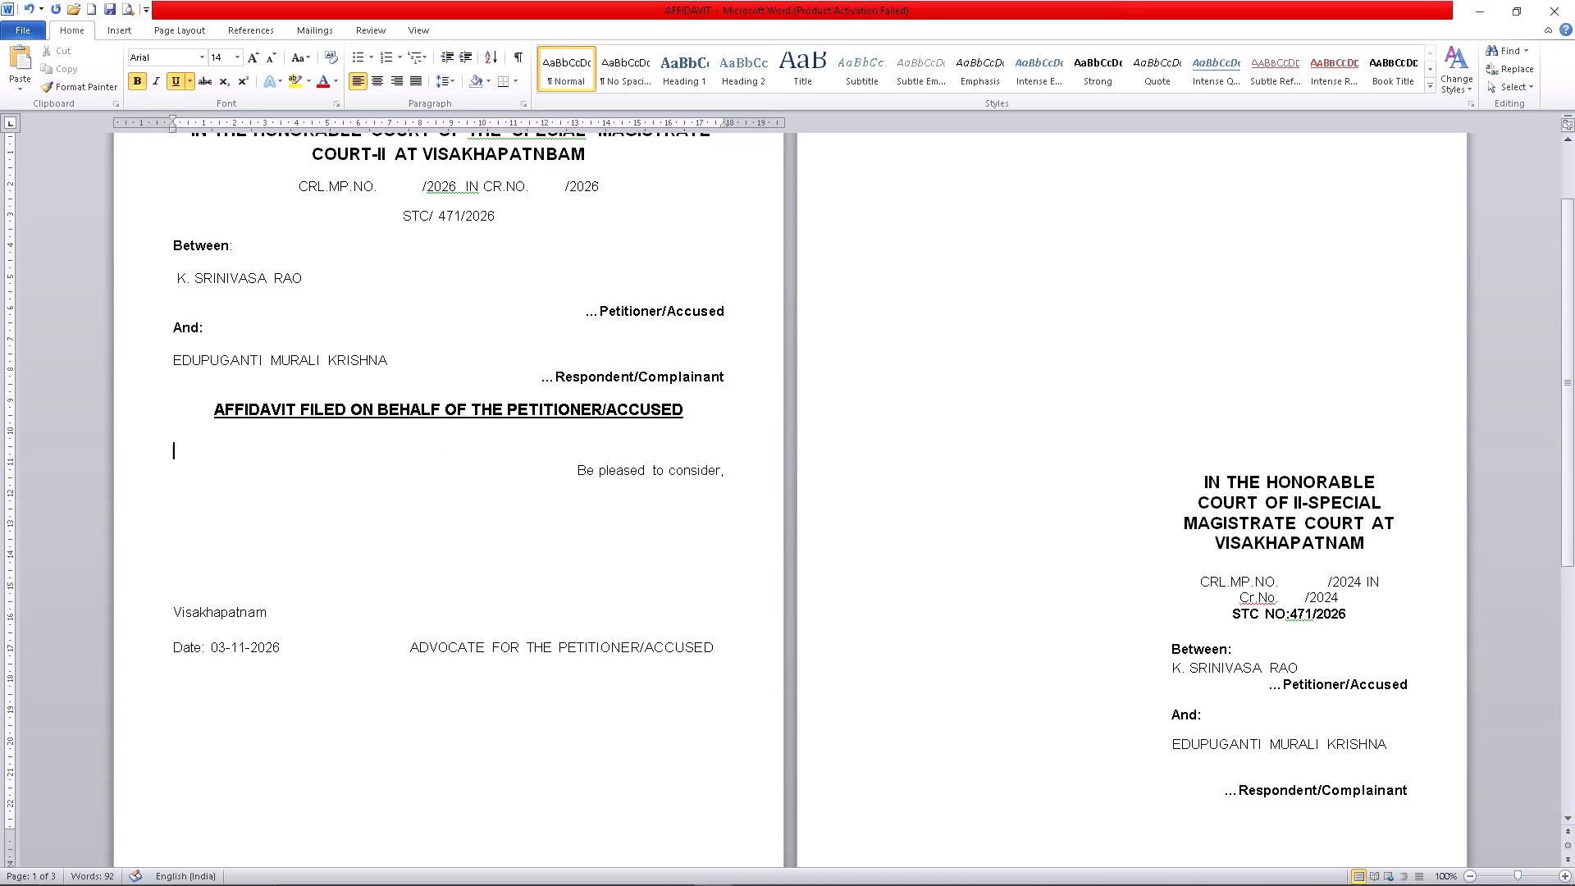
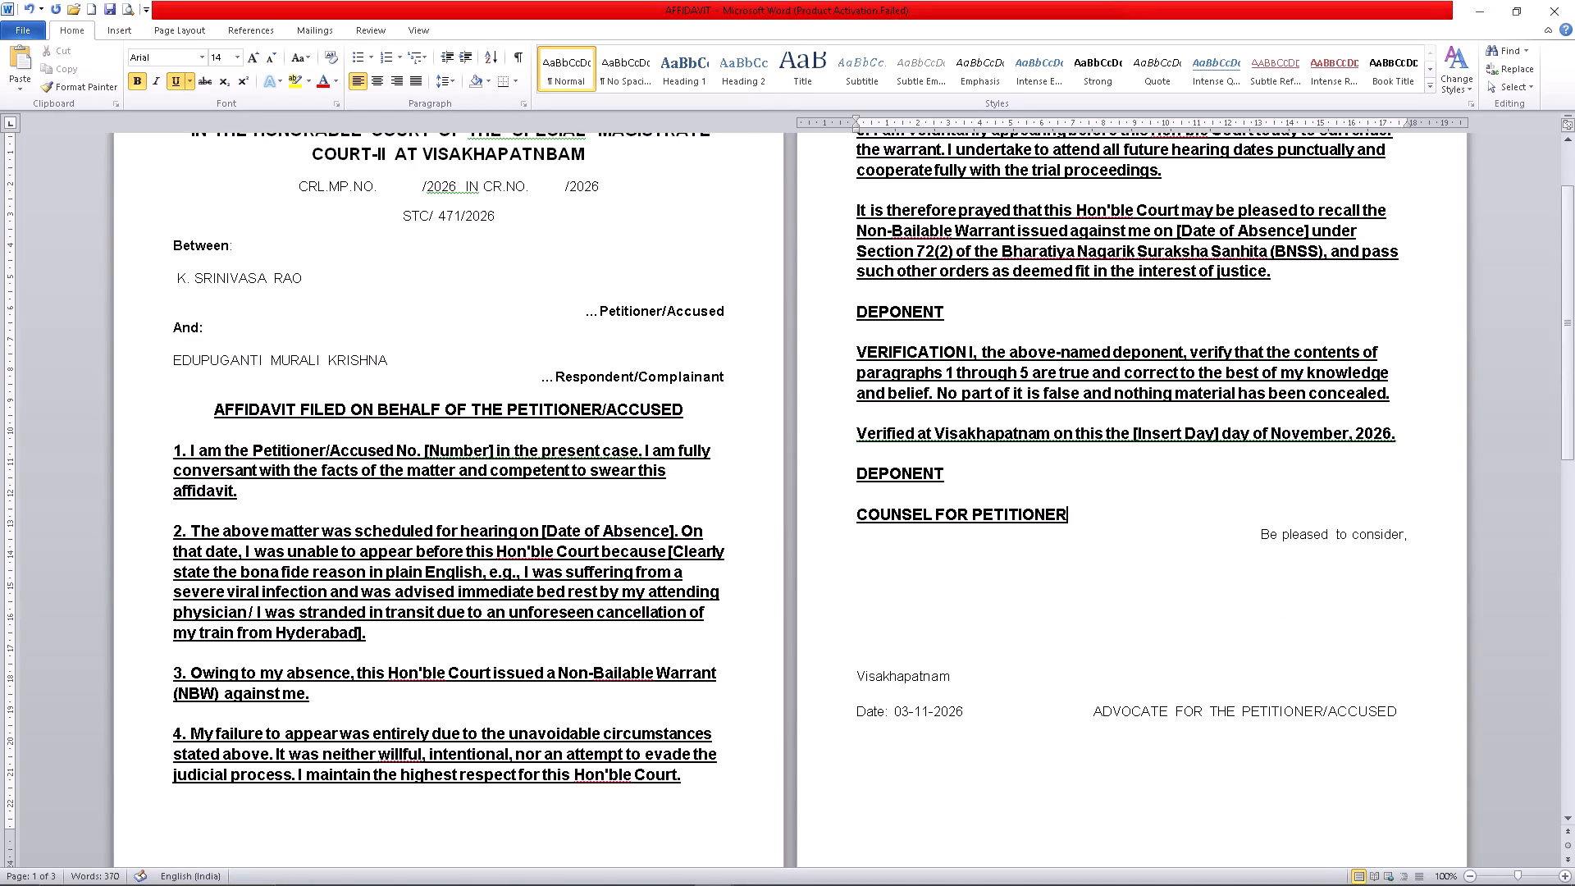
Undo the paste of the bold, underlined affidavit text below the affidavit heading.
click(26, 11)
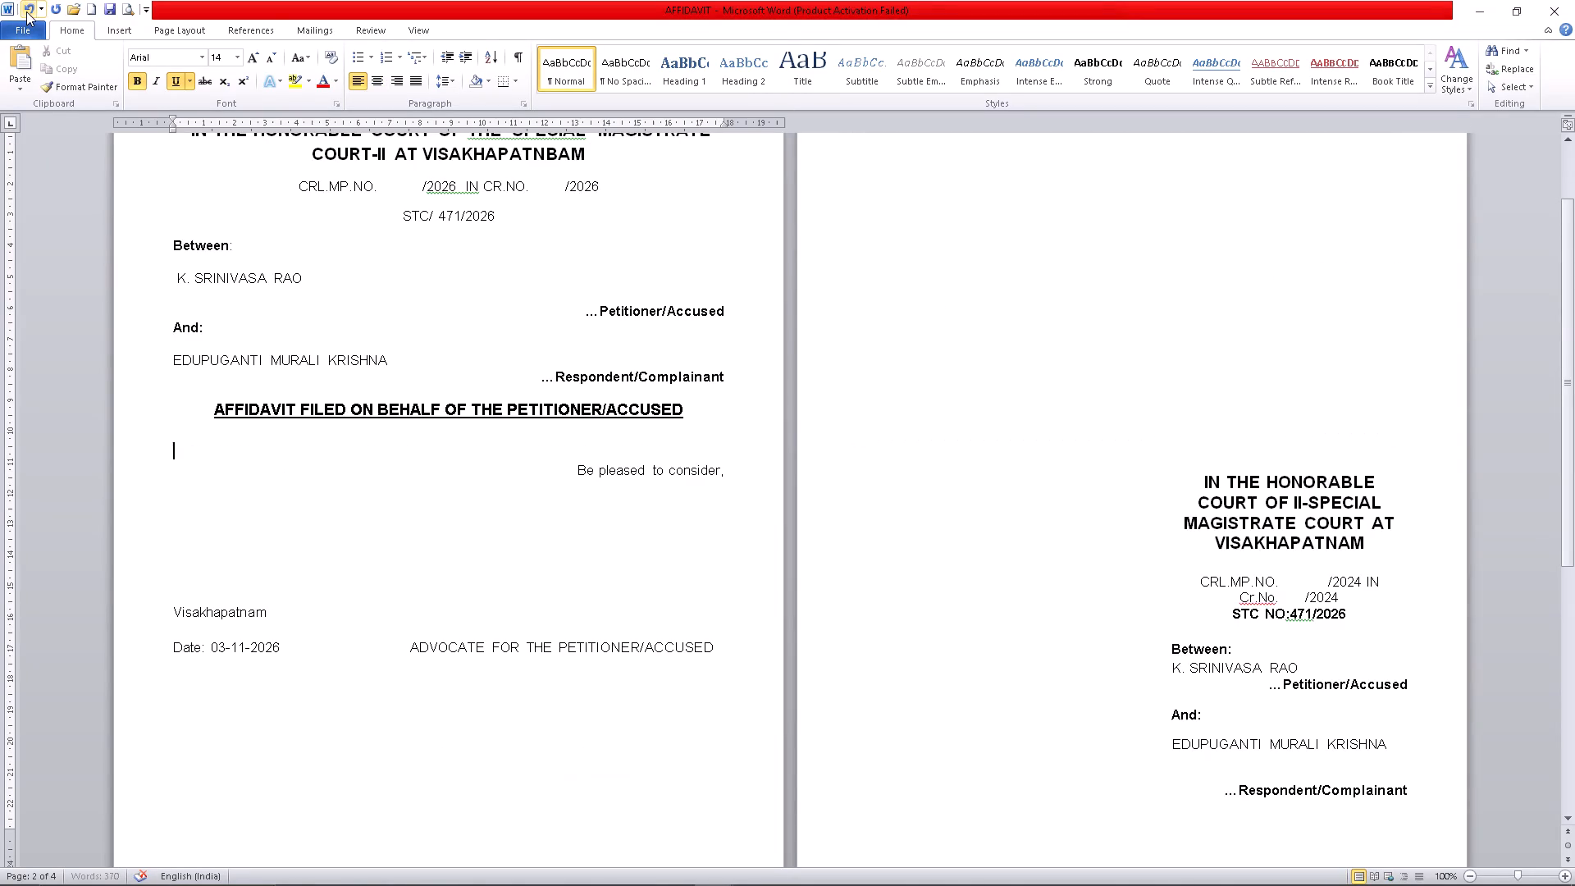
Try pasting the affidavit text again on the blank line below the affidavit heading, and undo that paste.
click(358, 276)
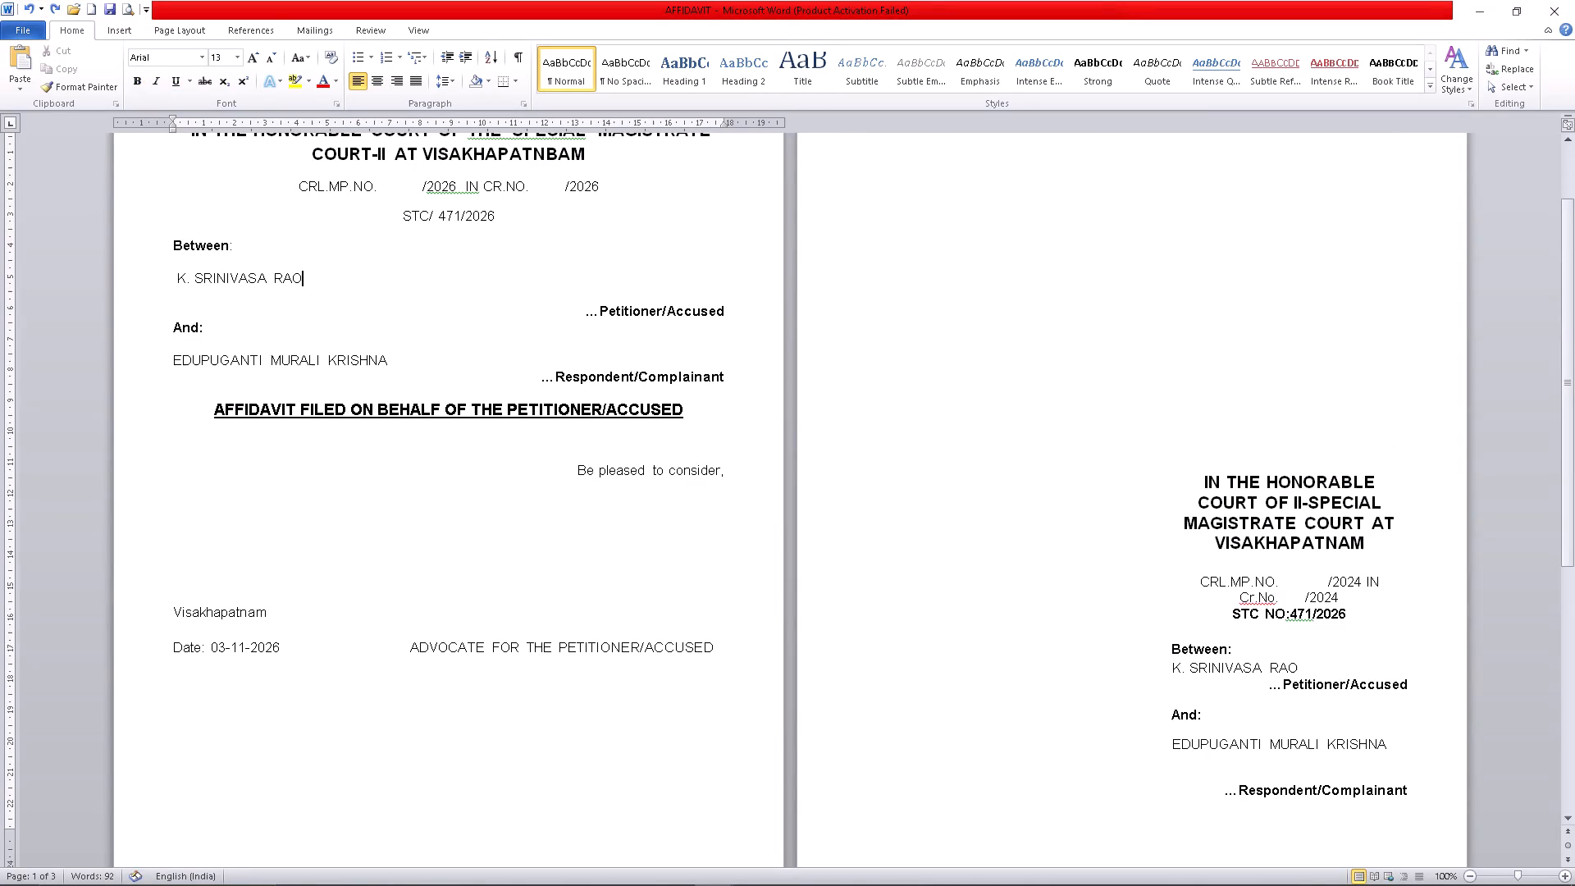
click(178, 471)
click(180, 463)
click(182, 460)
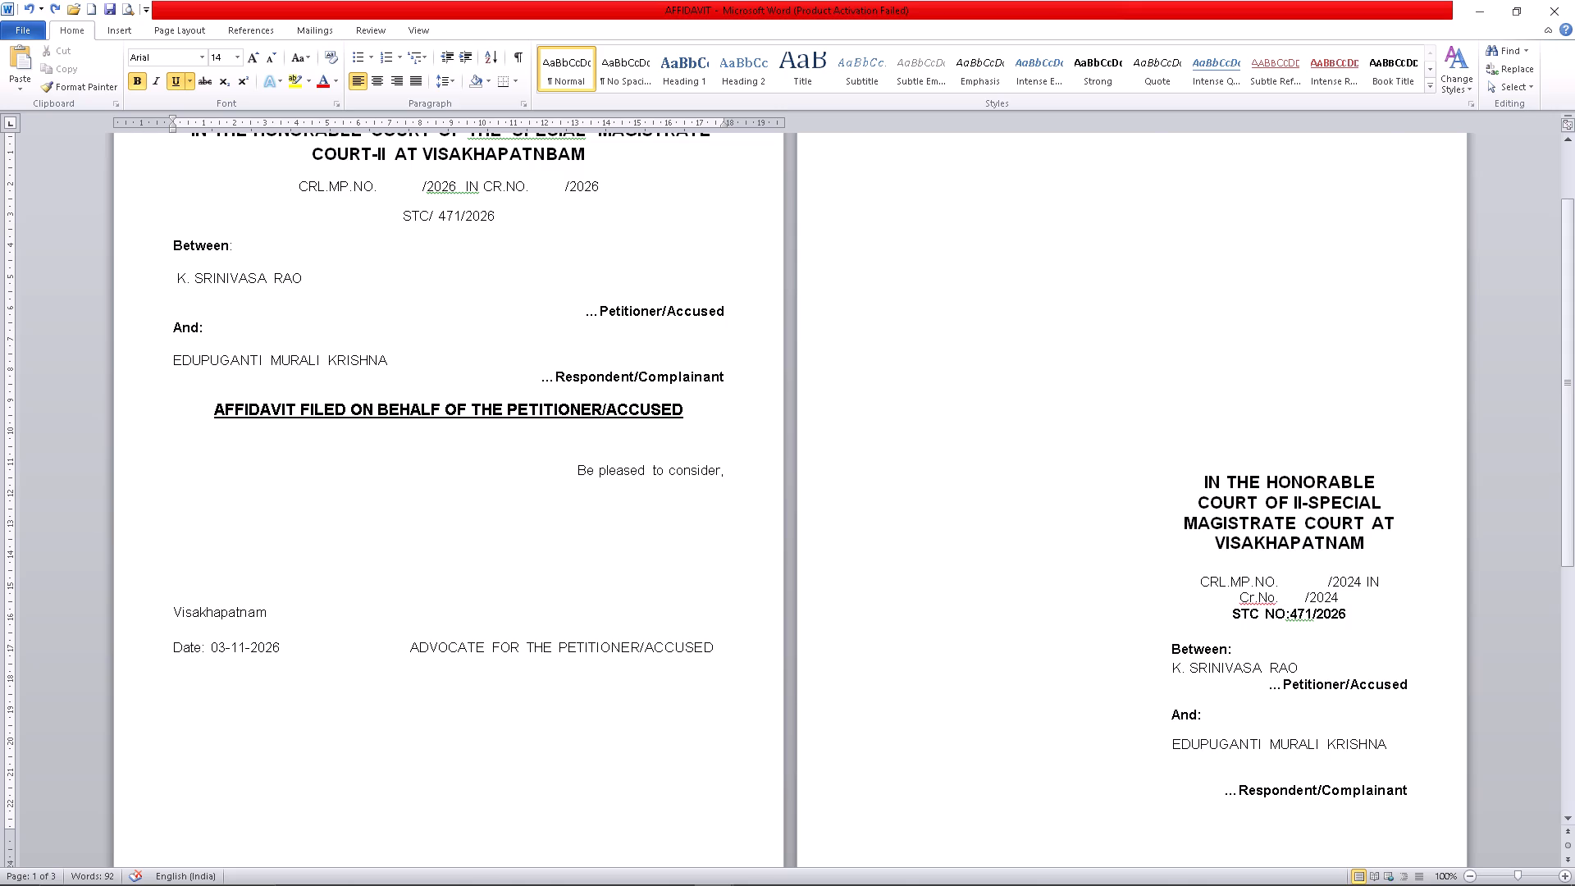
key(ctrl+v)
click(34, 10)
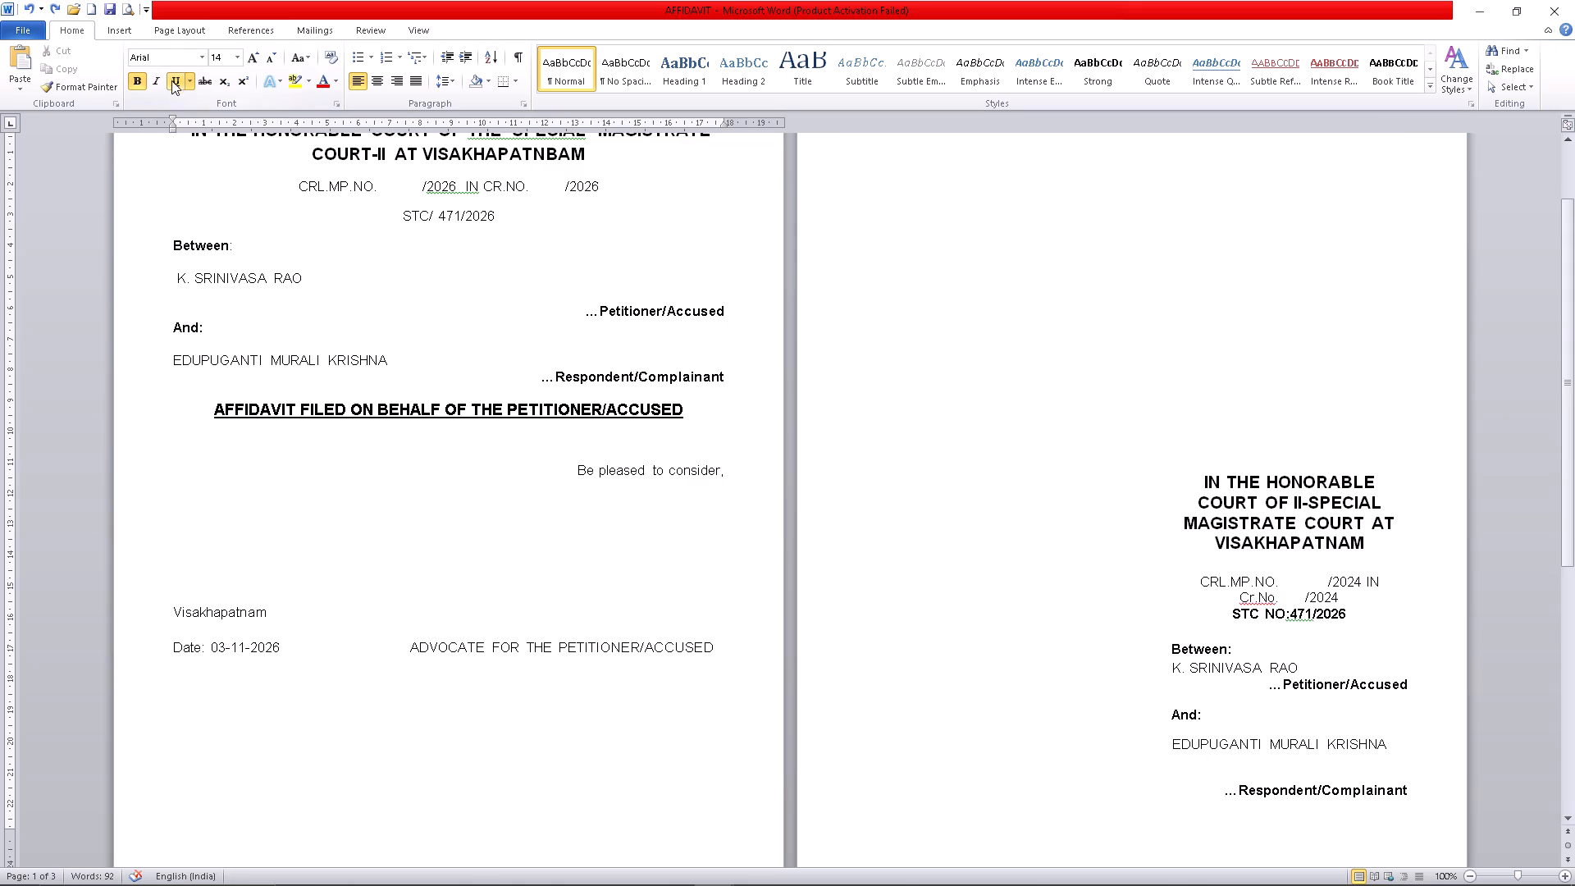
Turn off underline and bold on the blank line below the heading and paste the affidavit text there.
click(173, 78)
click(137, 82)
key(ctrl+v)
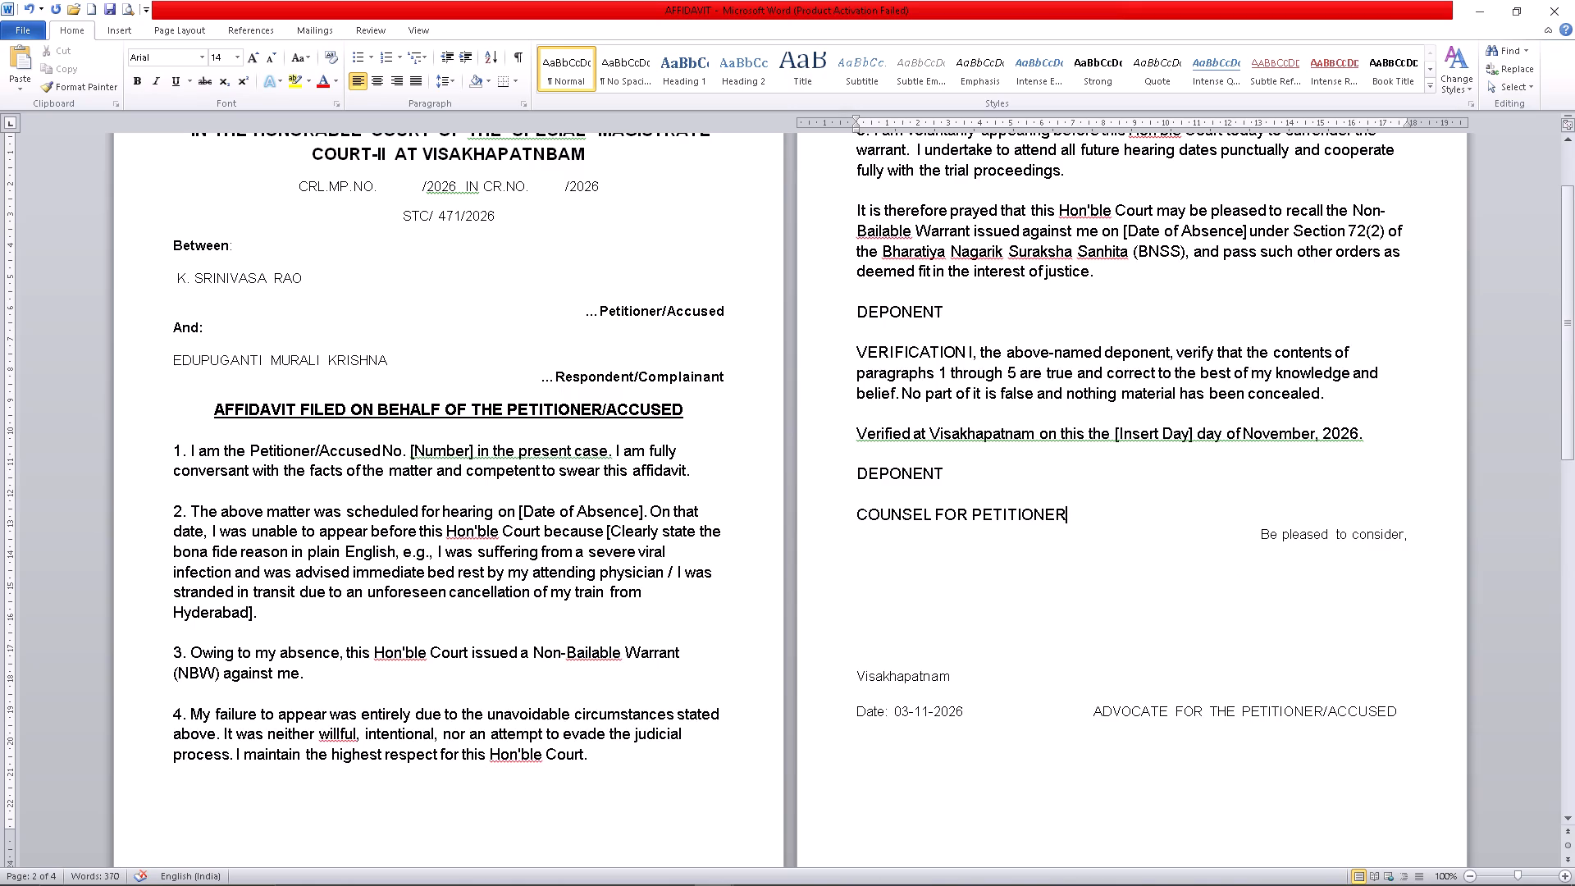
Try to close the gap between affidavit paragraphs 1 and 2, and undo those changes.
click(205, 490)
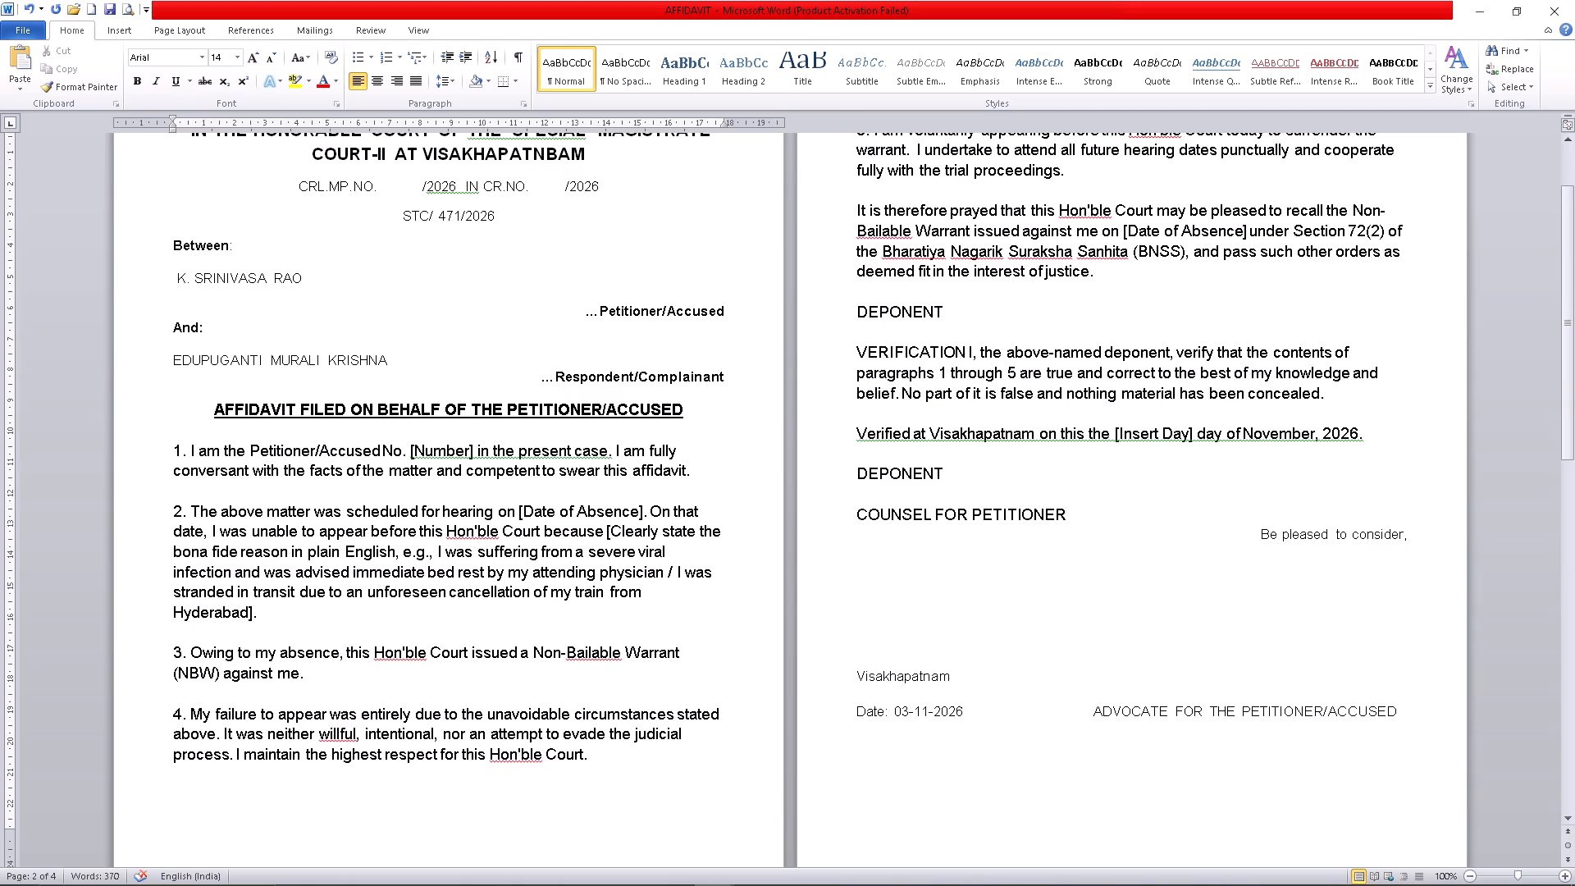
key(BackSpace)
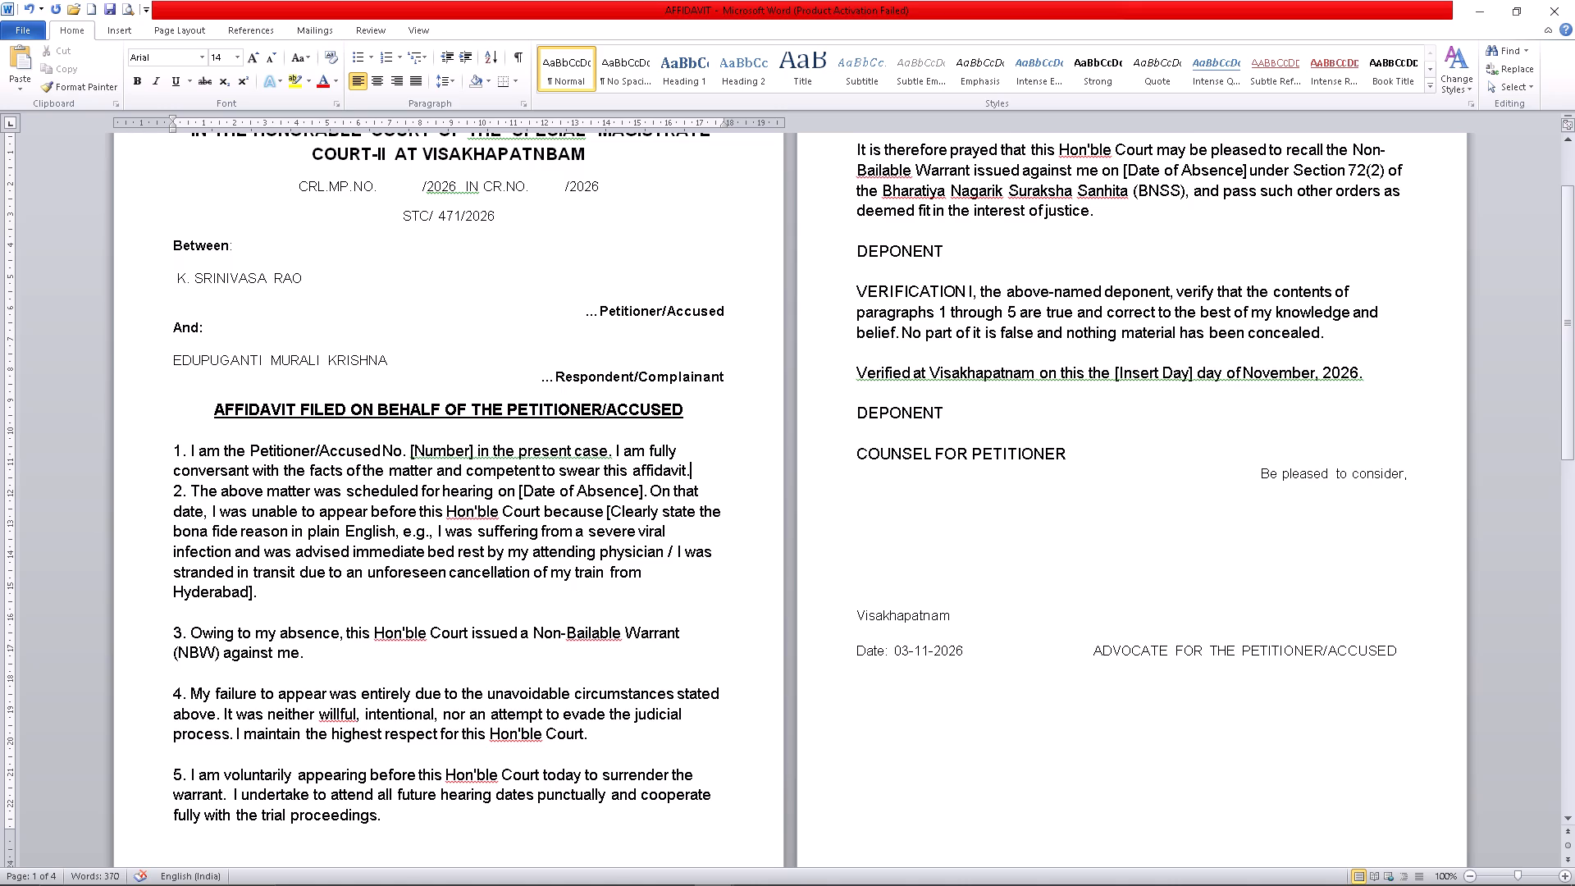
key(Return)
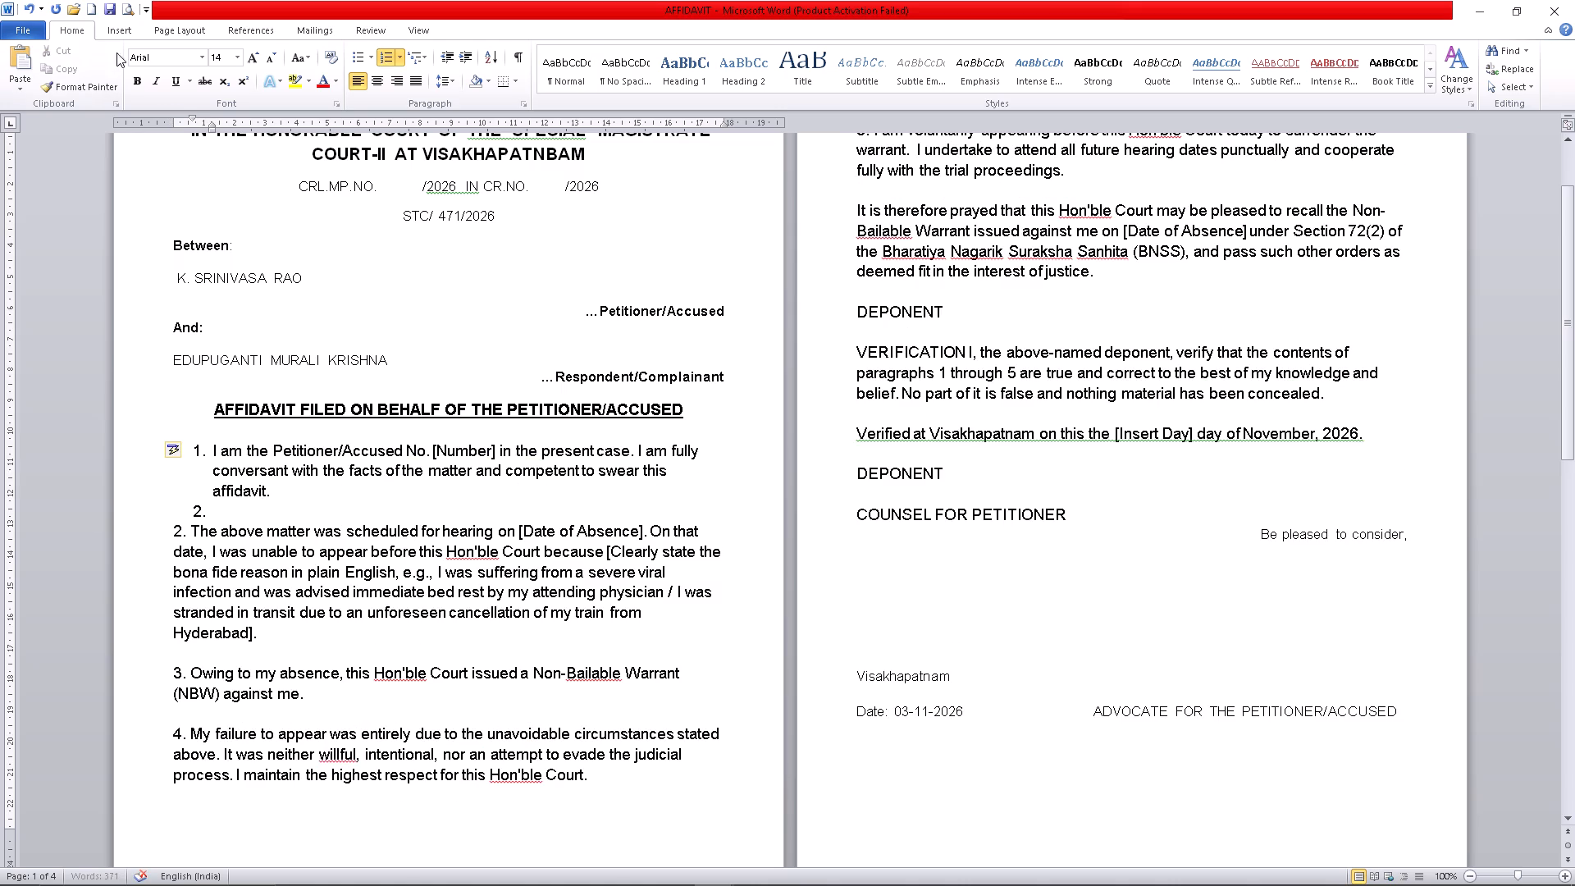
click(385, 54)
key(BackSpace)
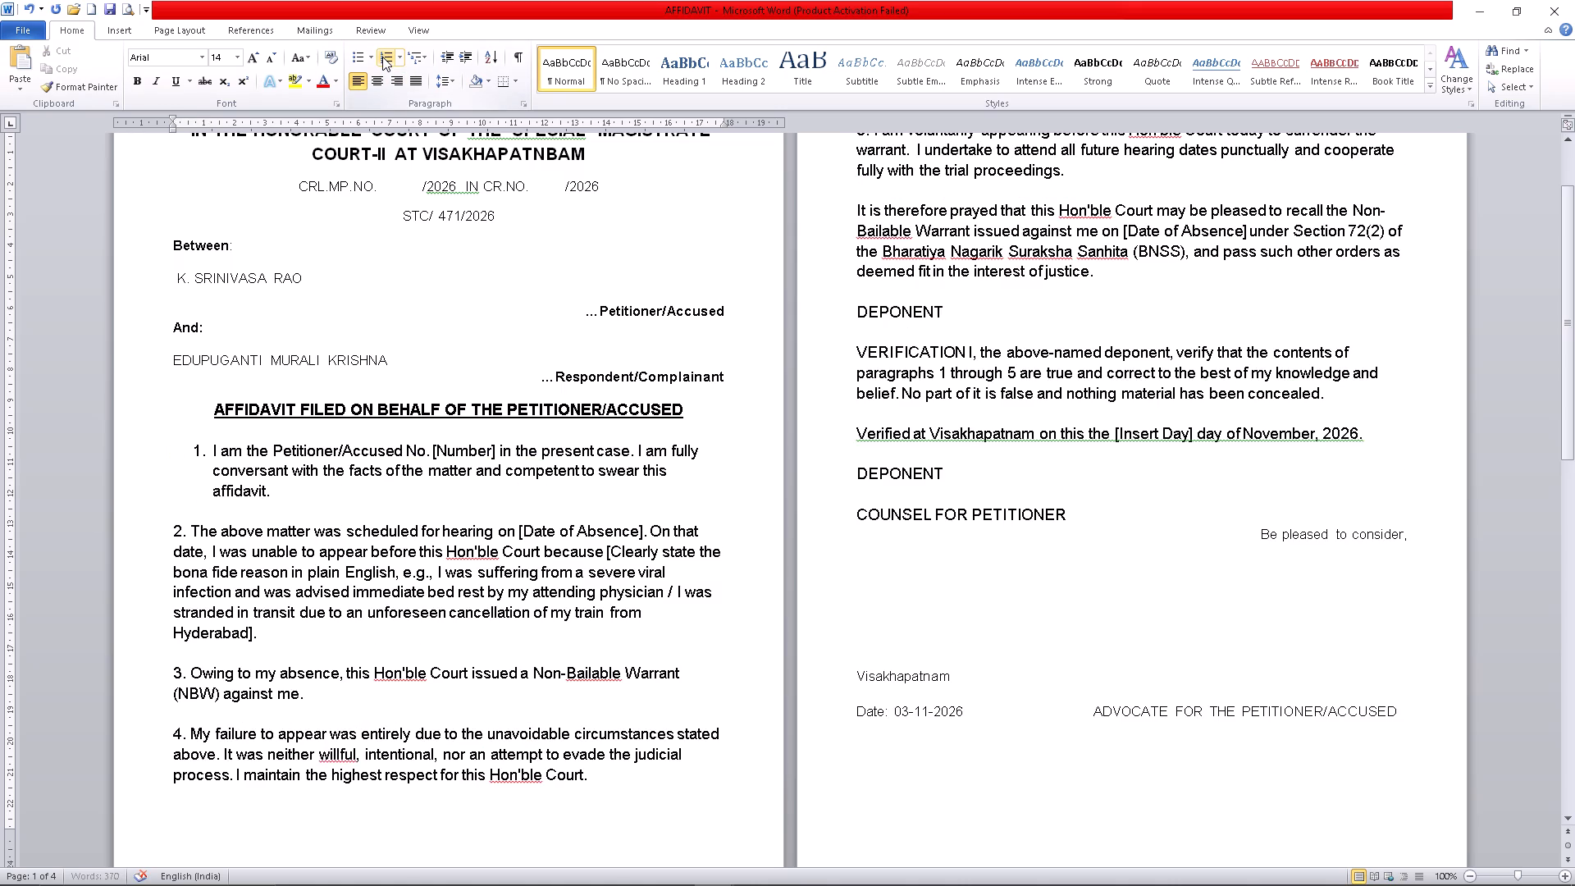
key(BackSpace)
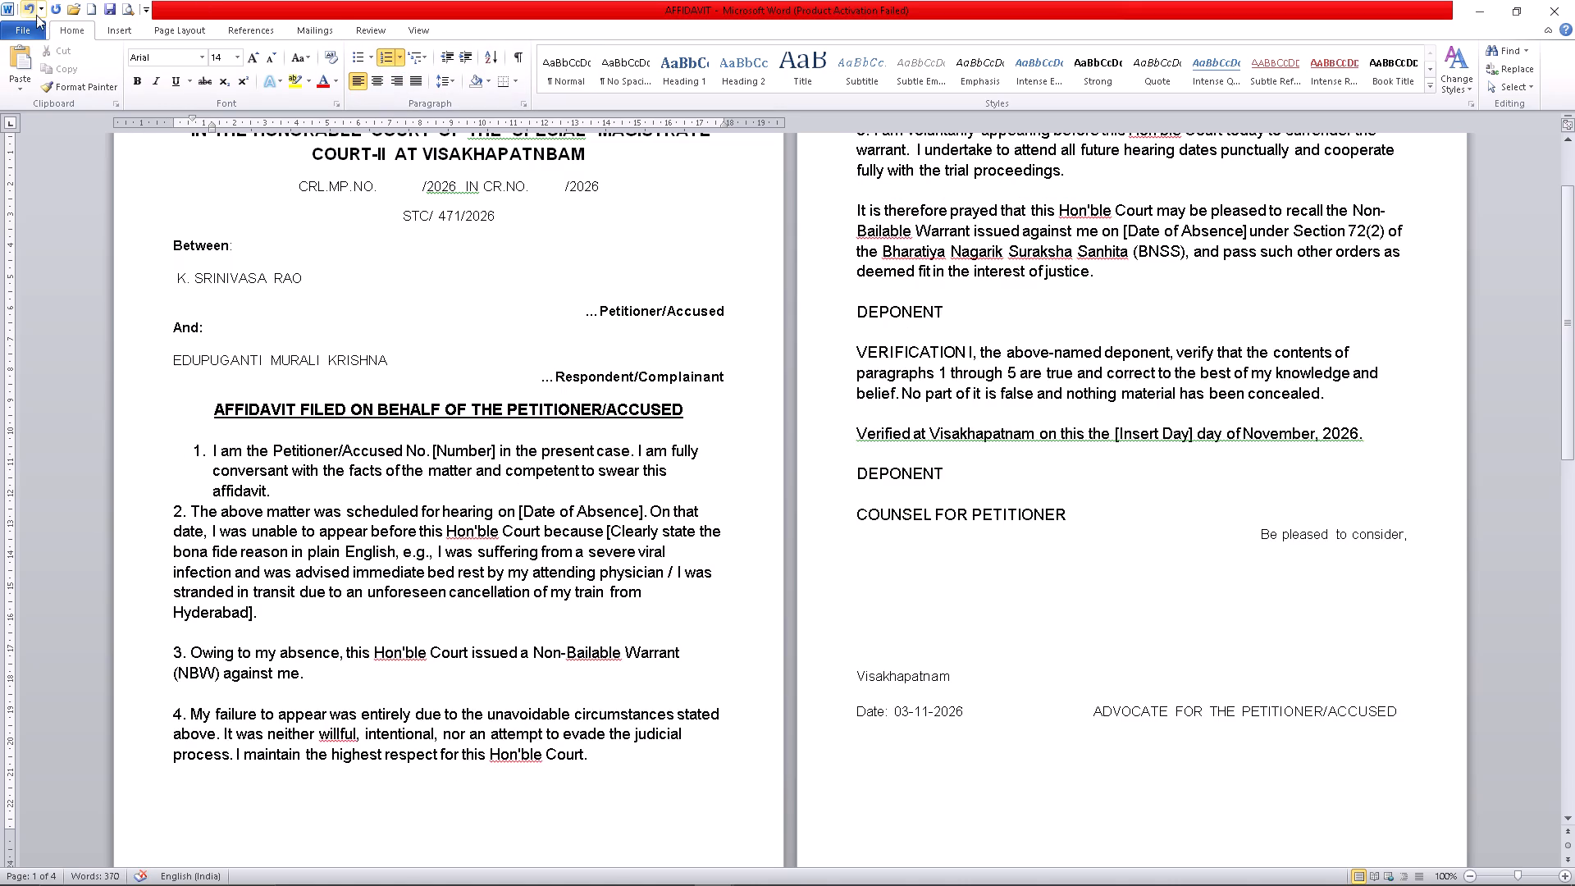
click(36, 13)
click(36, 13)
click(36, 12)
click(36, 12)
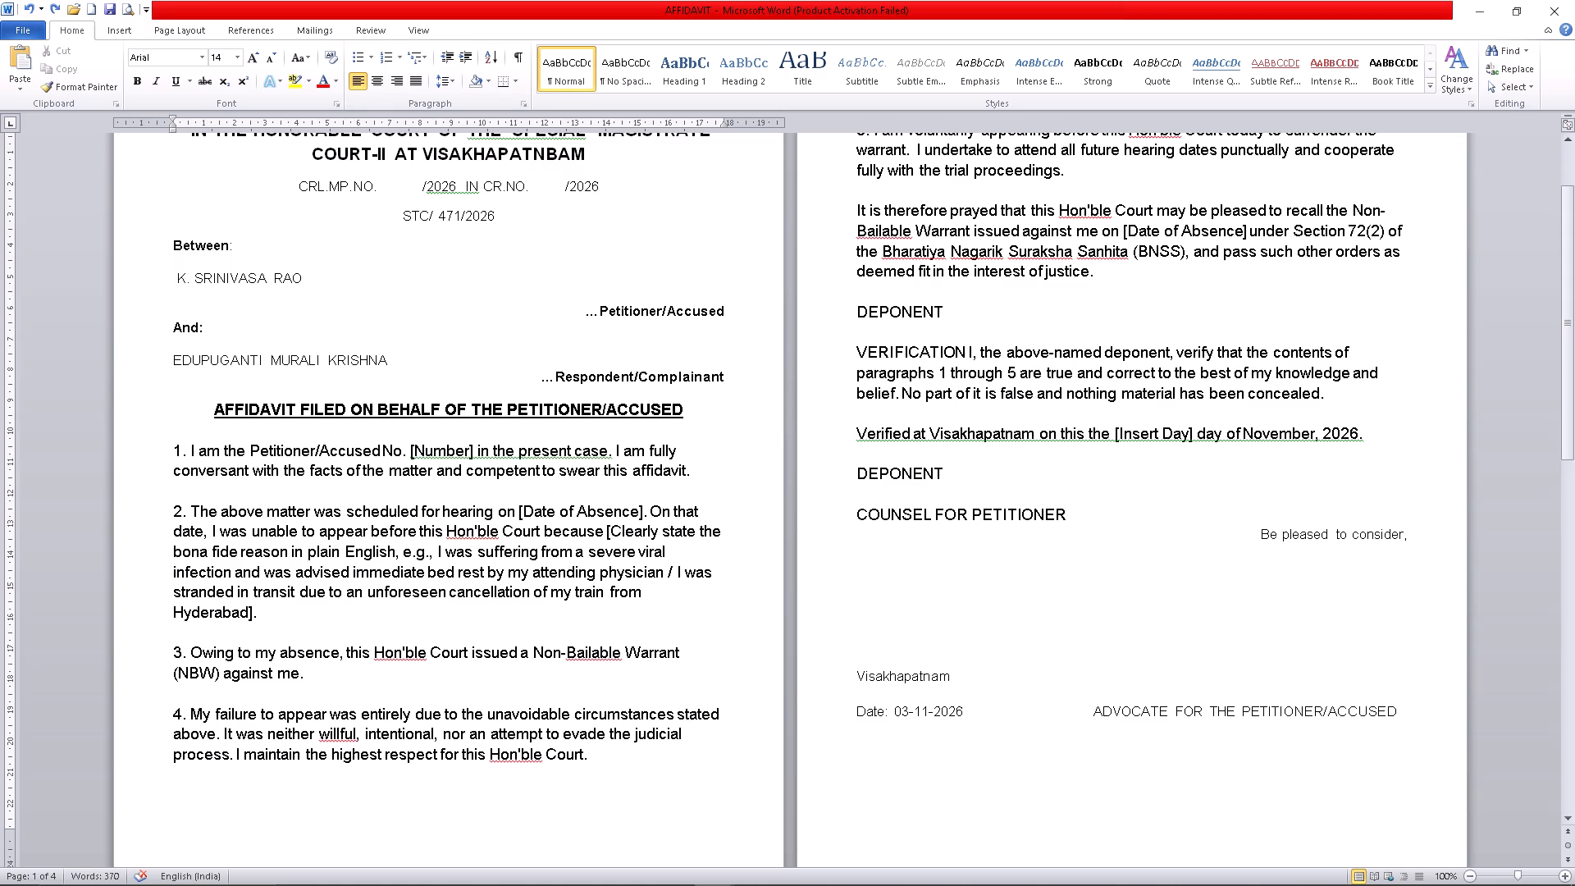
Add an extra blank line between the prayer paragraph and the first DEPONENT line.
scroll(938, 552, up, 2)
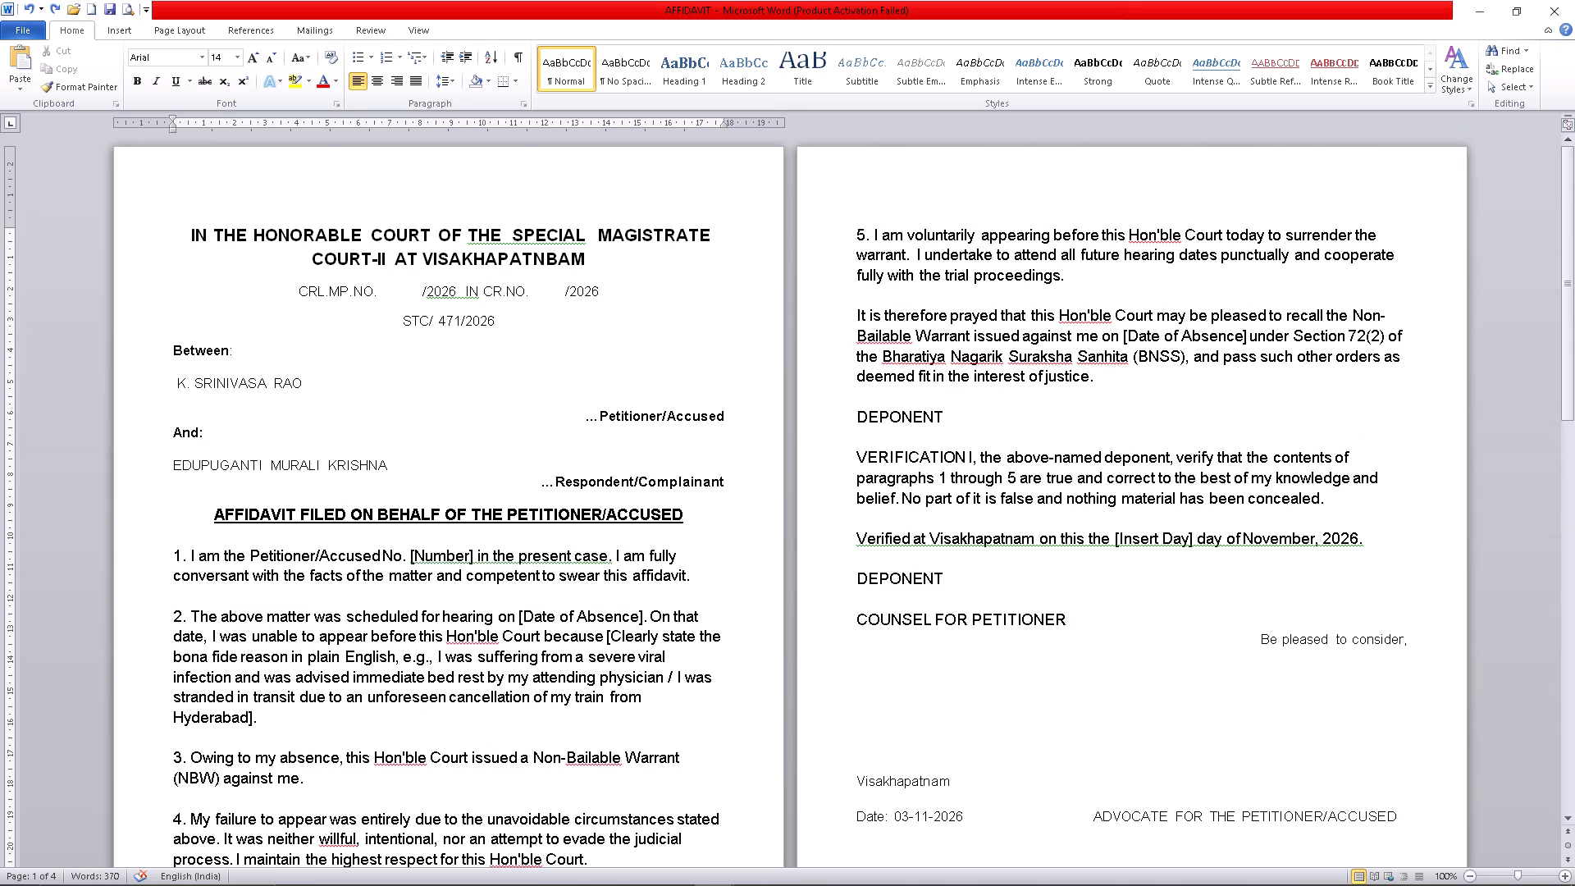
scroll(985, 689, down, 11)
scroll(993, 685, up, 7)
scroll(772, 424, up, 4)
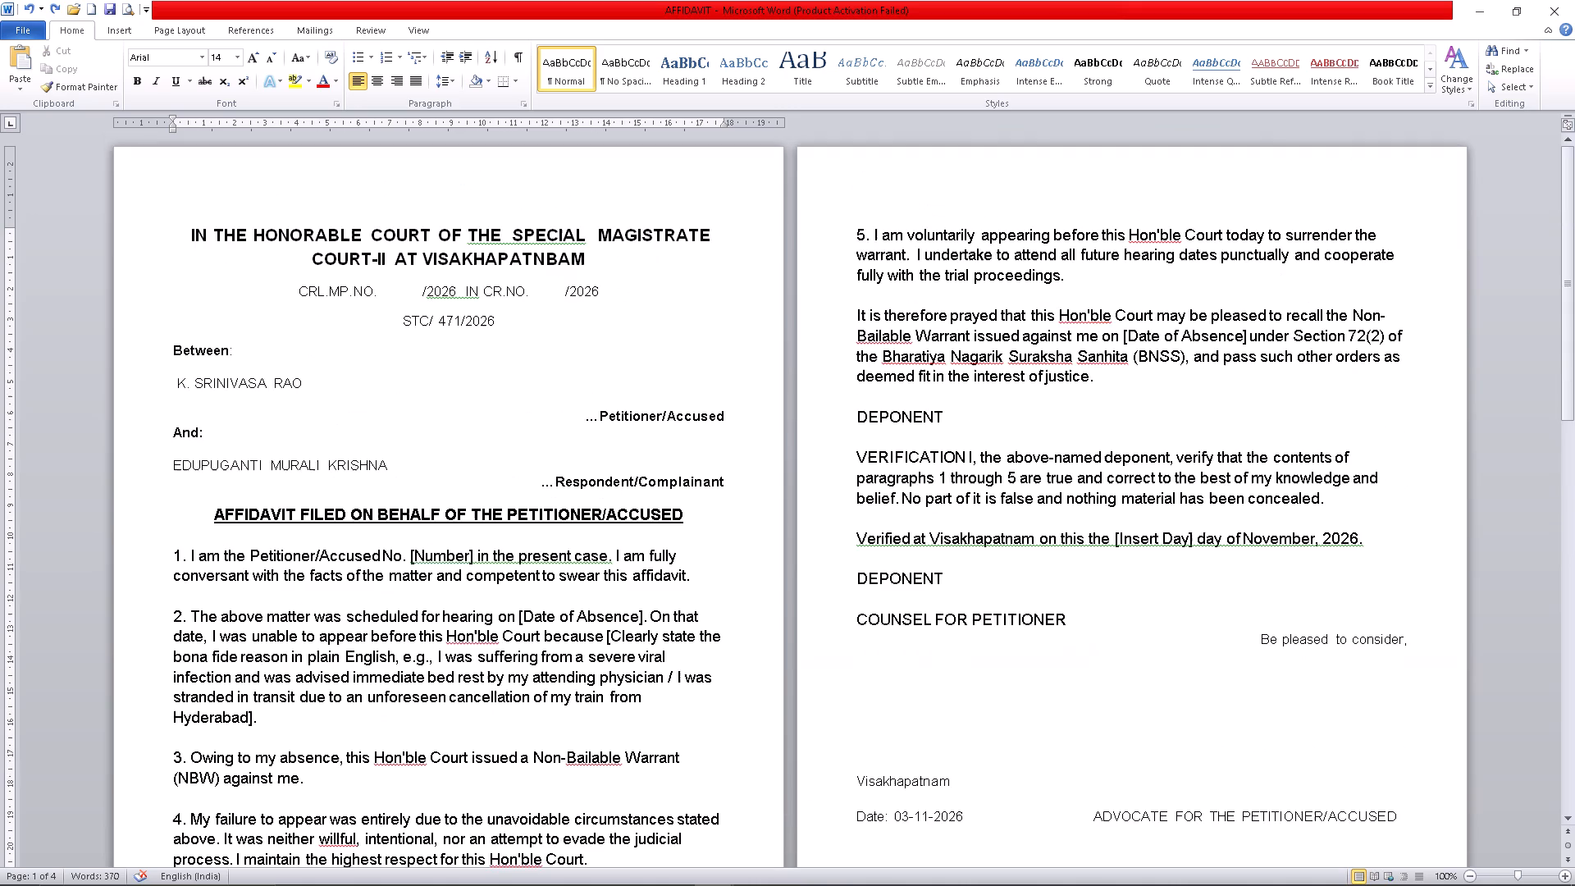
scroll(771, 424, up, 1)
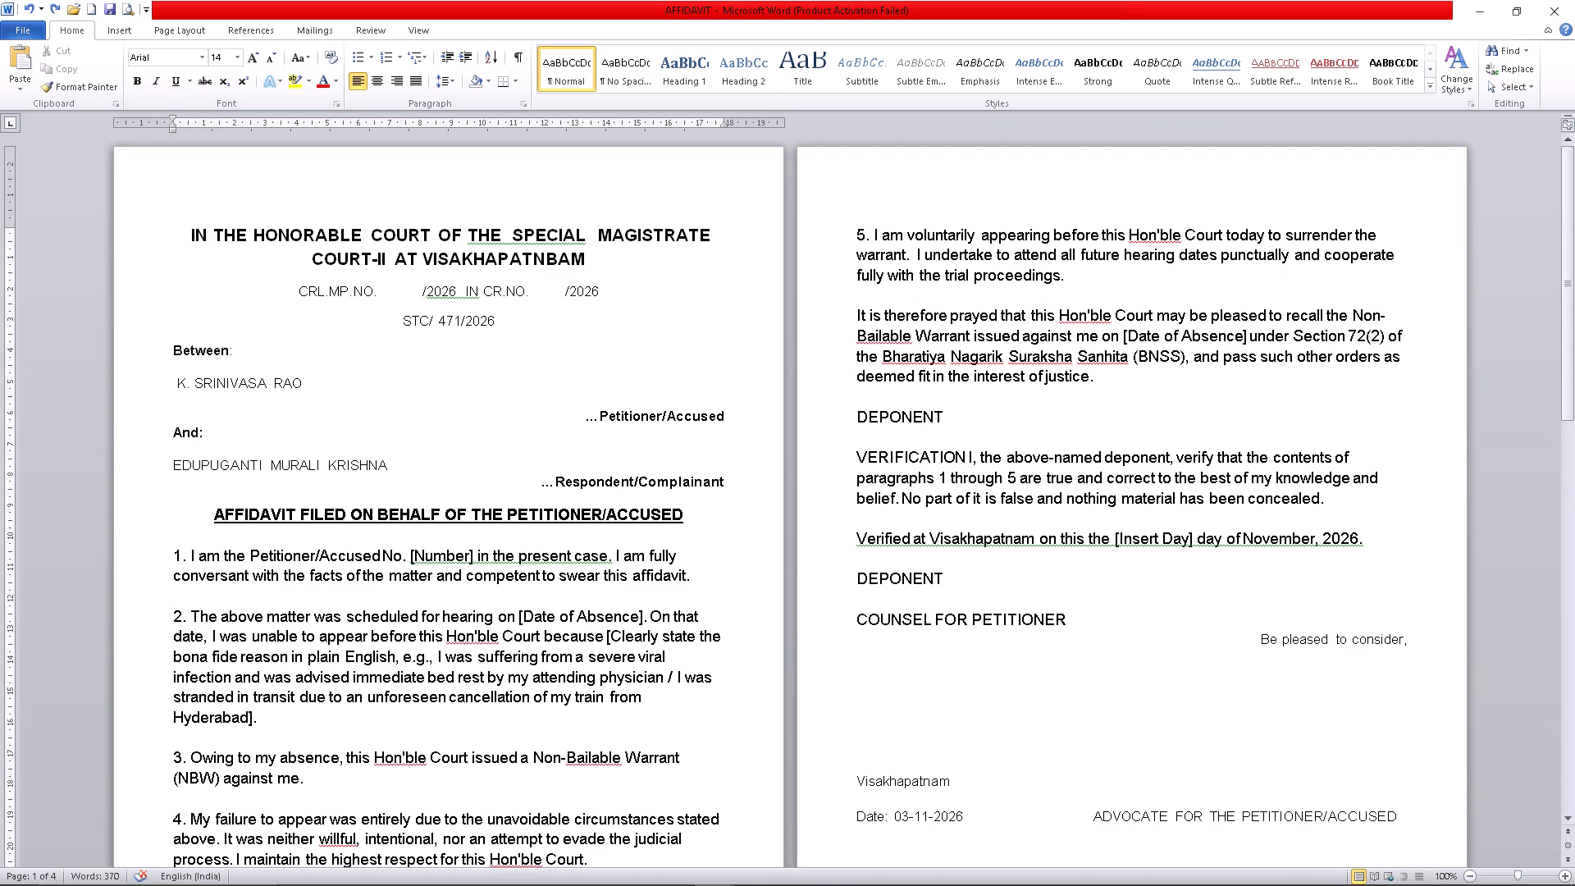
click(1112, 377)
key(Return)
Remove "No. [Number]" after "Petitioner/Accused" in paragraph 1 of the affidavit.
scroll(494, 493, down, 2)
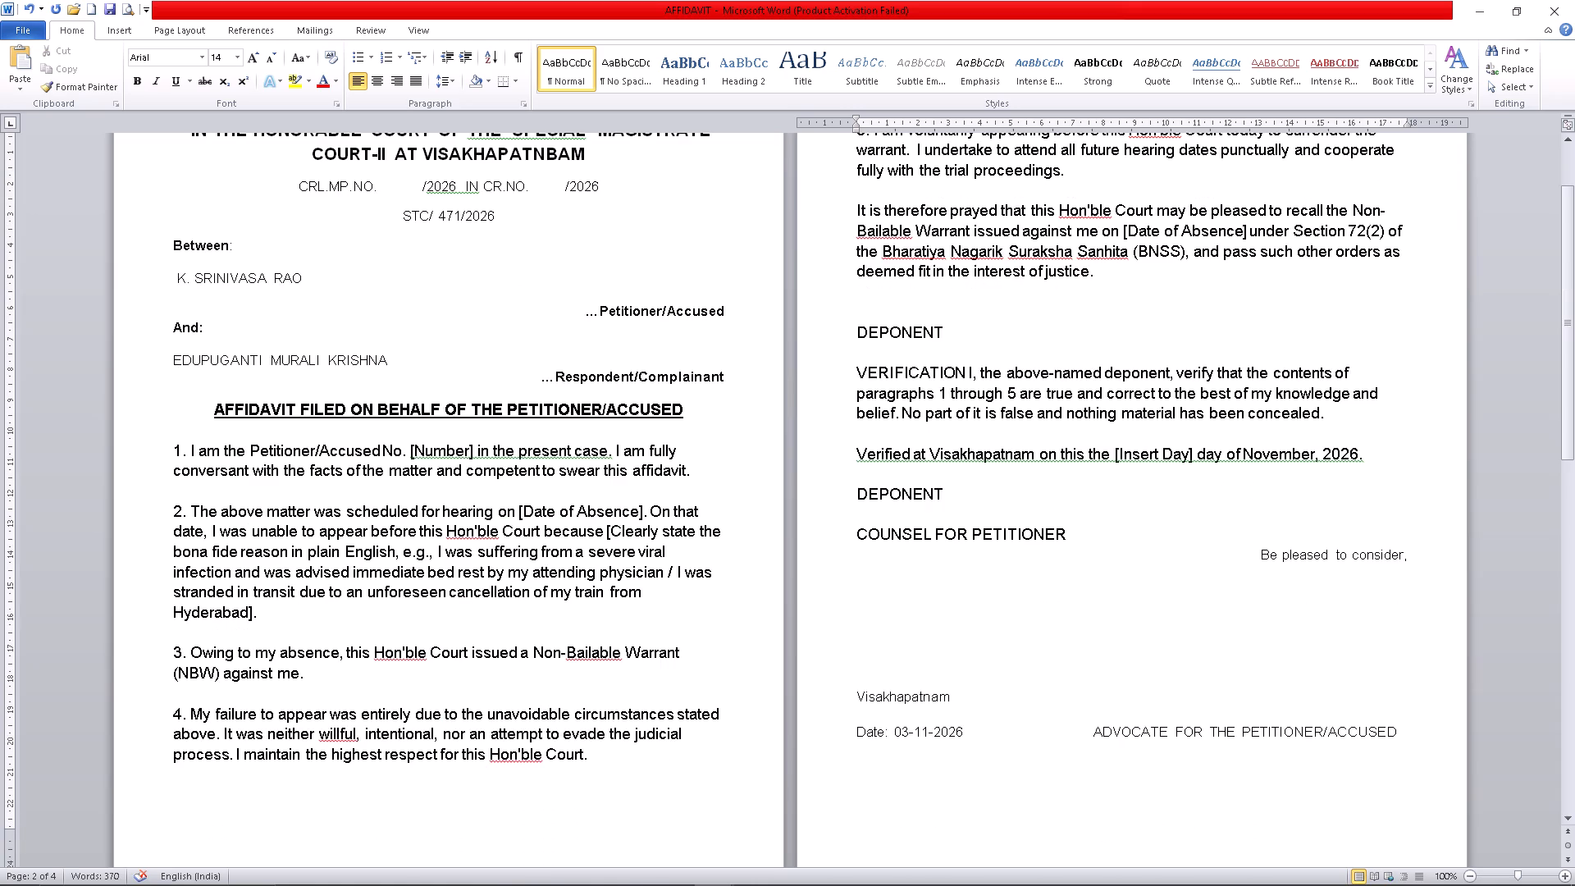
click(472, 452)
key(BackSpace)
key(BackSpace)
key(BackSpace)
key(BackSpace)
key(BackSpace)
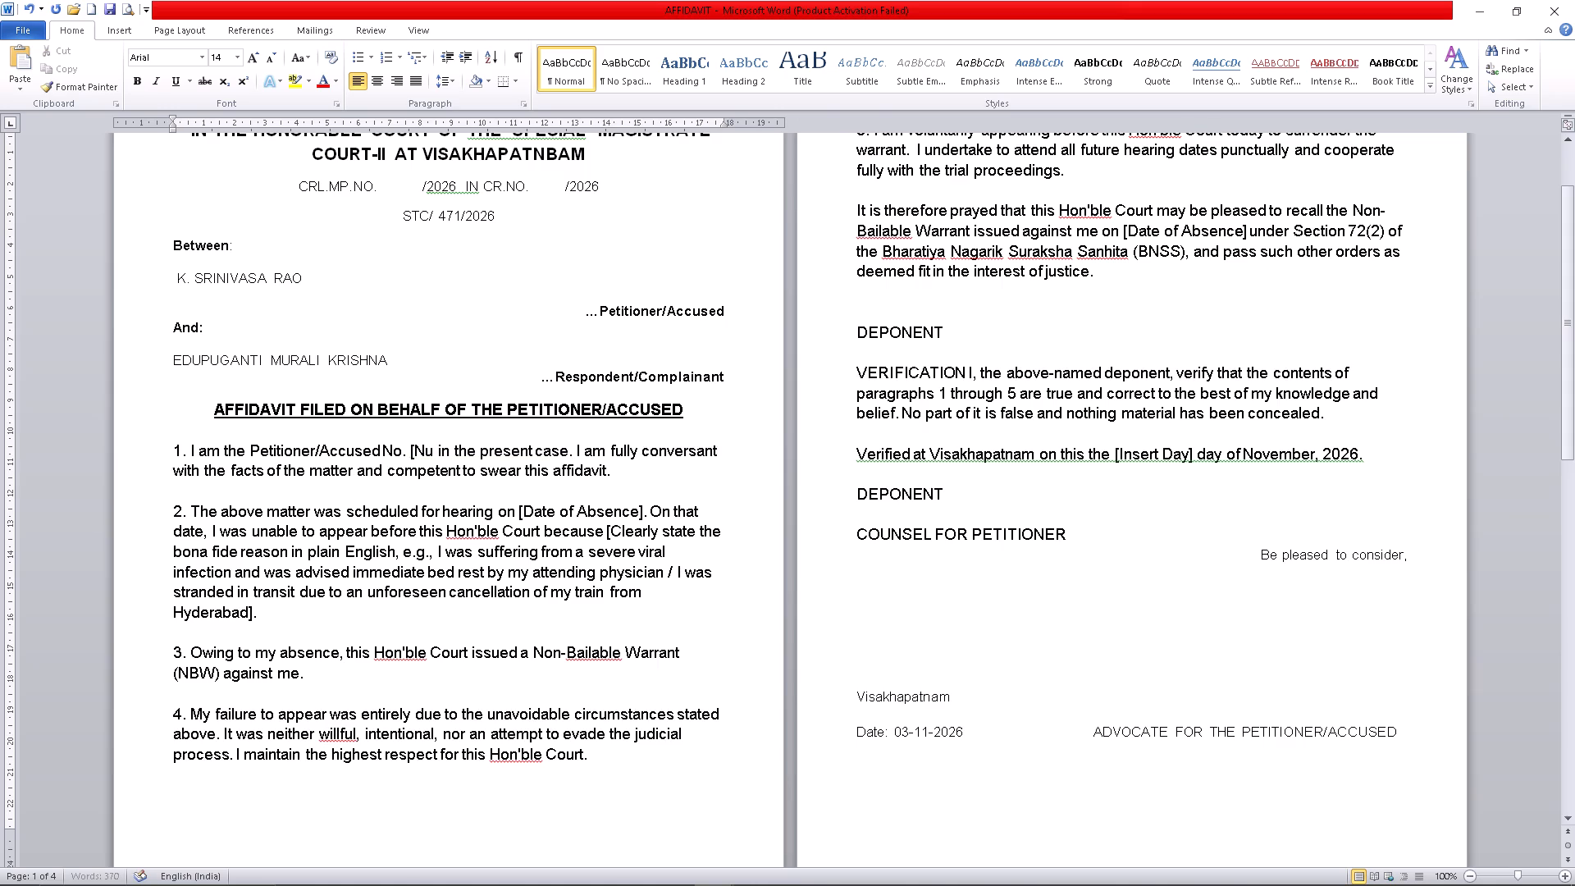
key(BackSpace)
key(BackSpace)
key(BackSpace)
key(BackSpace)
key(BackSpace)
key(BackSpace)
key(BackSpace)
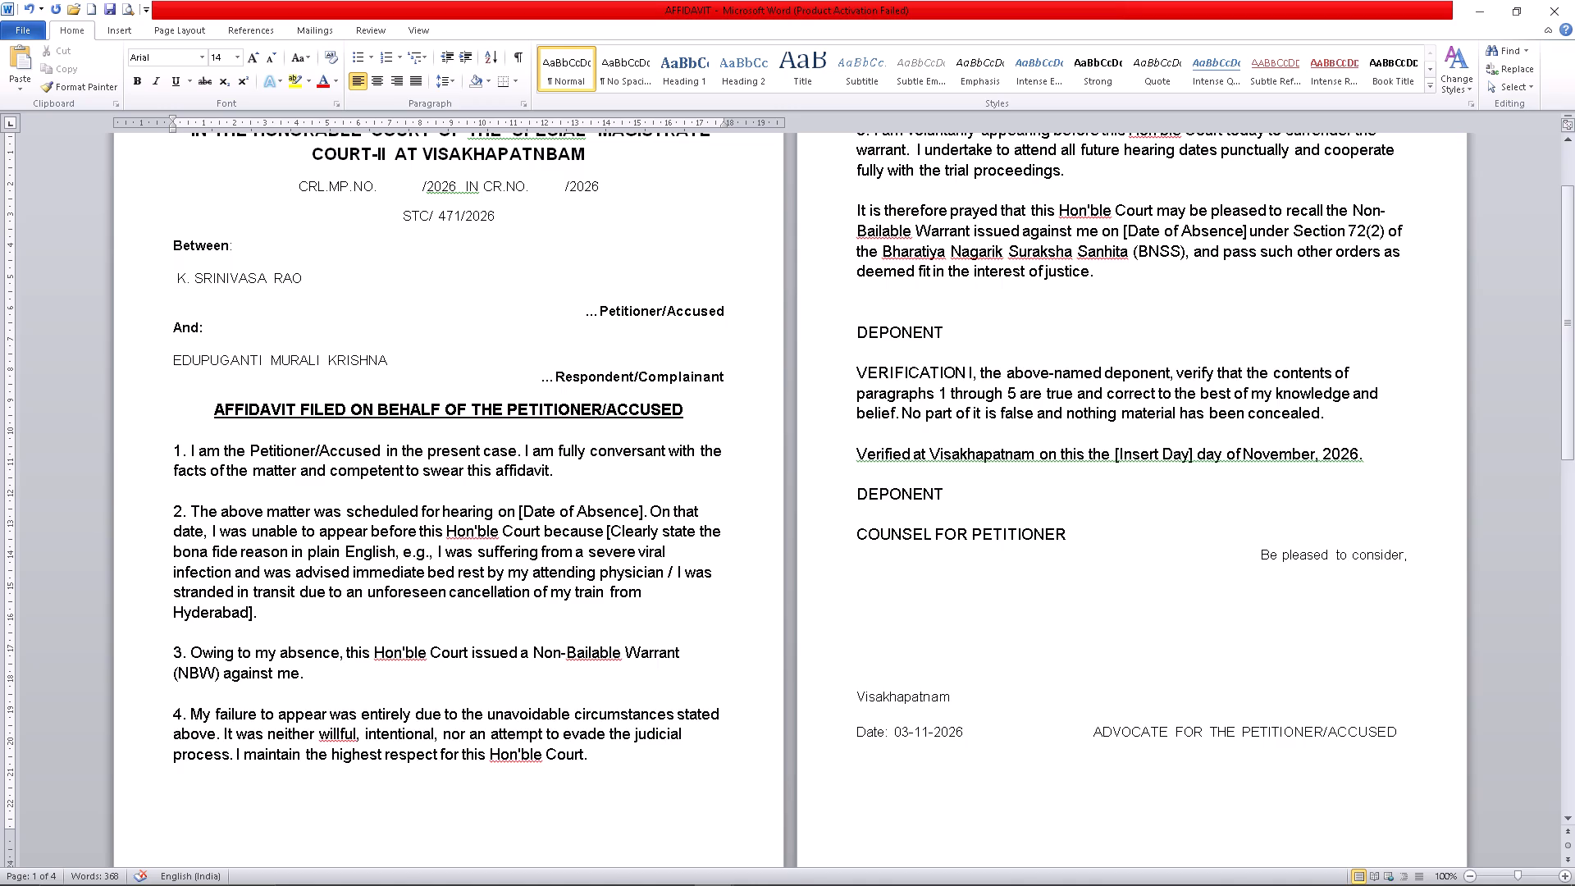
Replace the "[Date of Absence]" placeholder in paragraph 2 of the affidavit with 02-11-2026.
click(522, 511)
drag(517, 510, 627, 516)
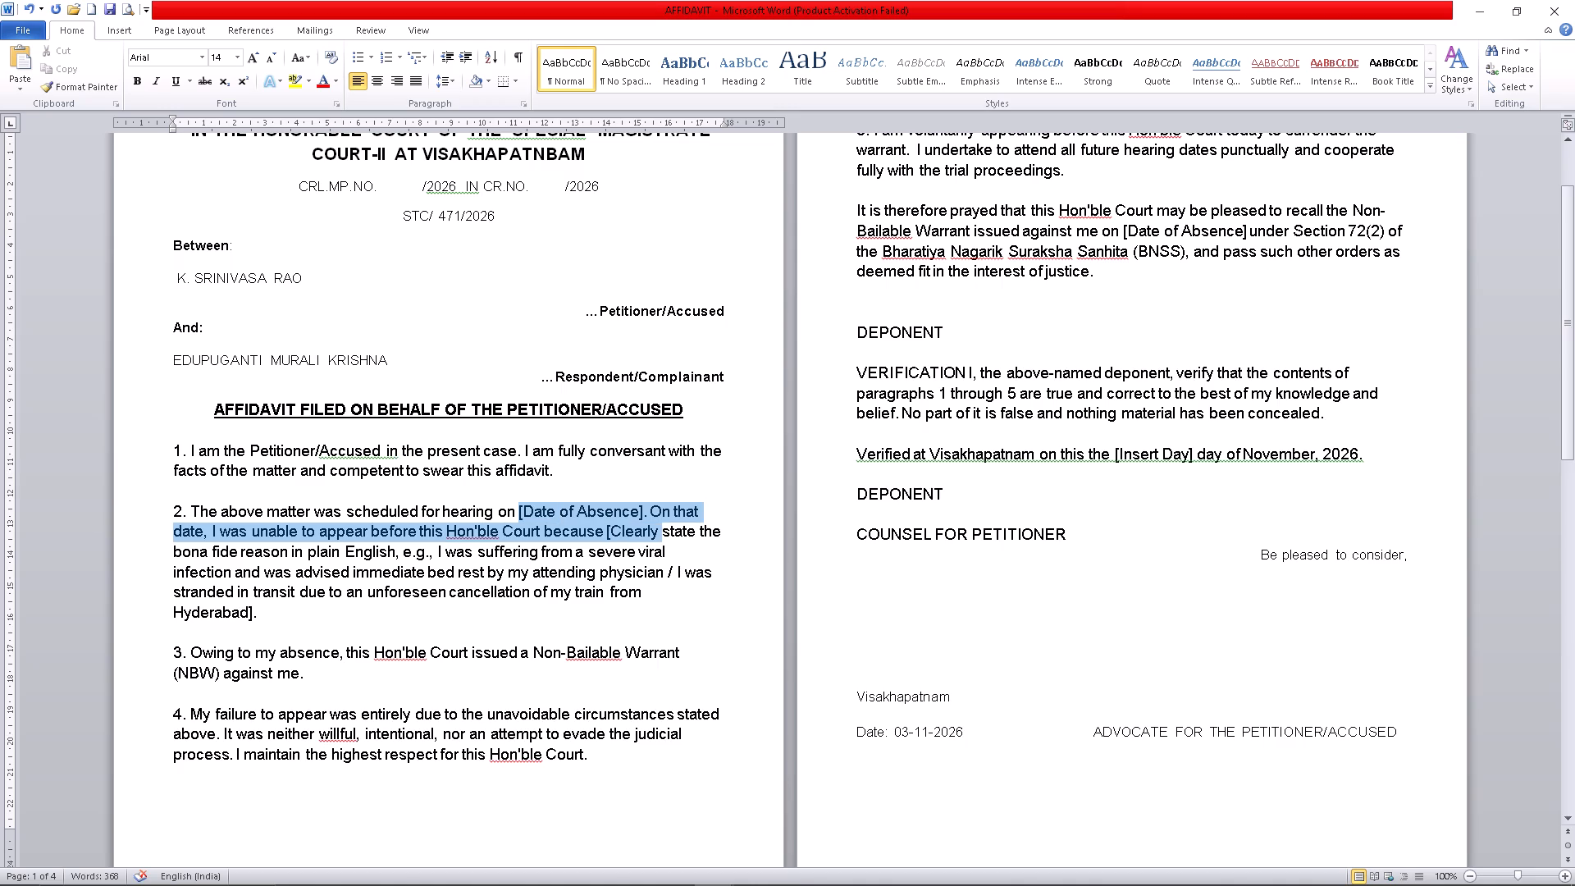
drag(627, 516, 635, 514)
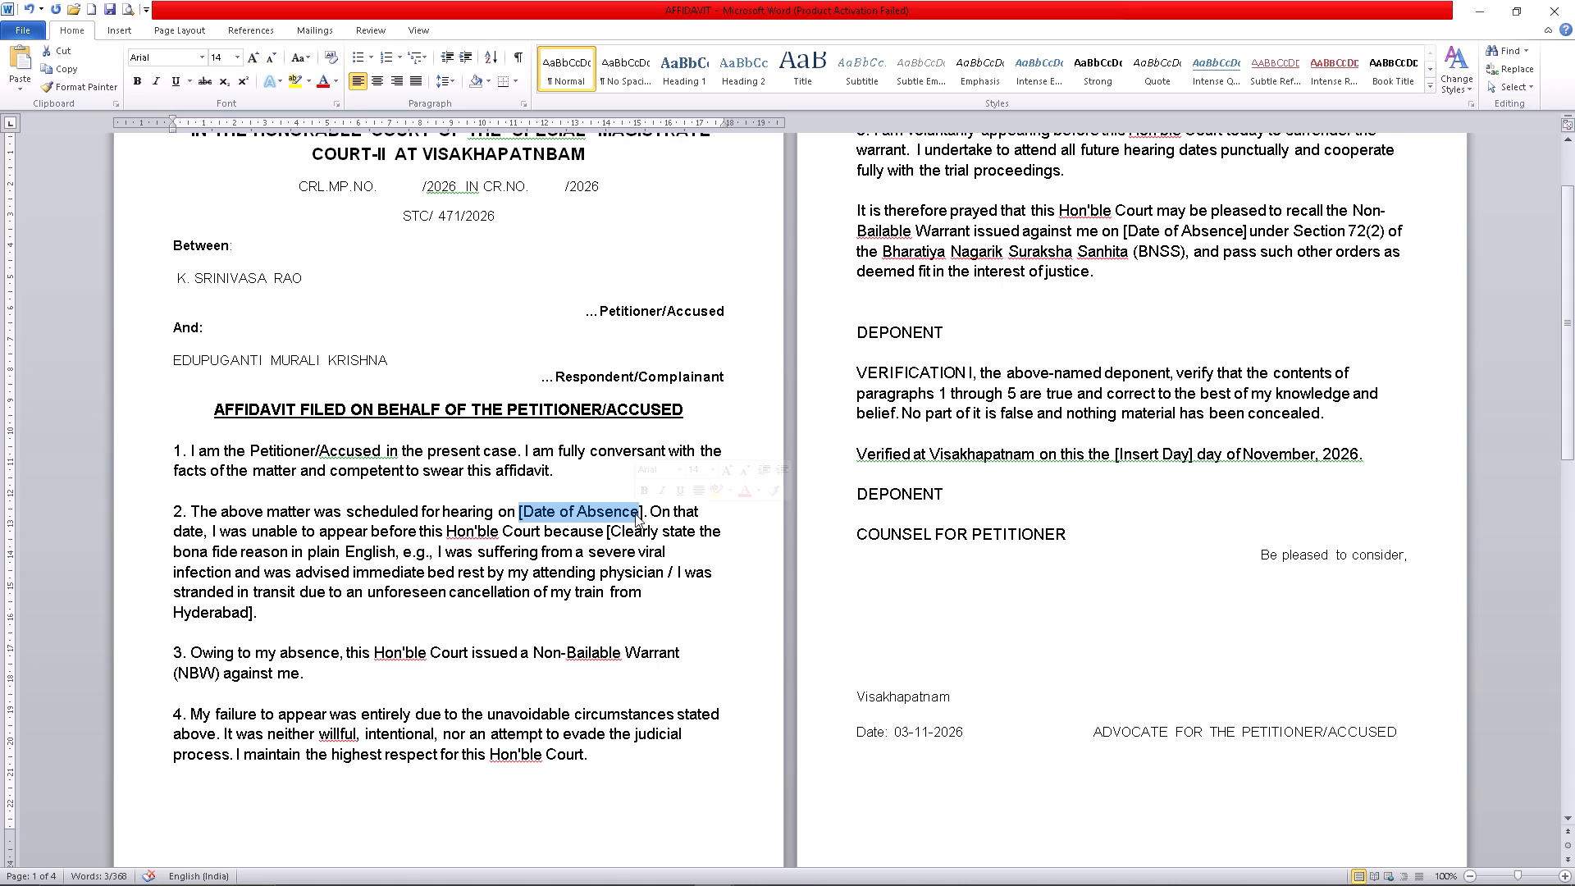
key(BackSpace)
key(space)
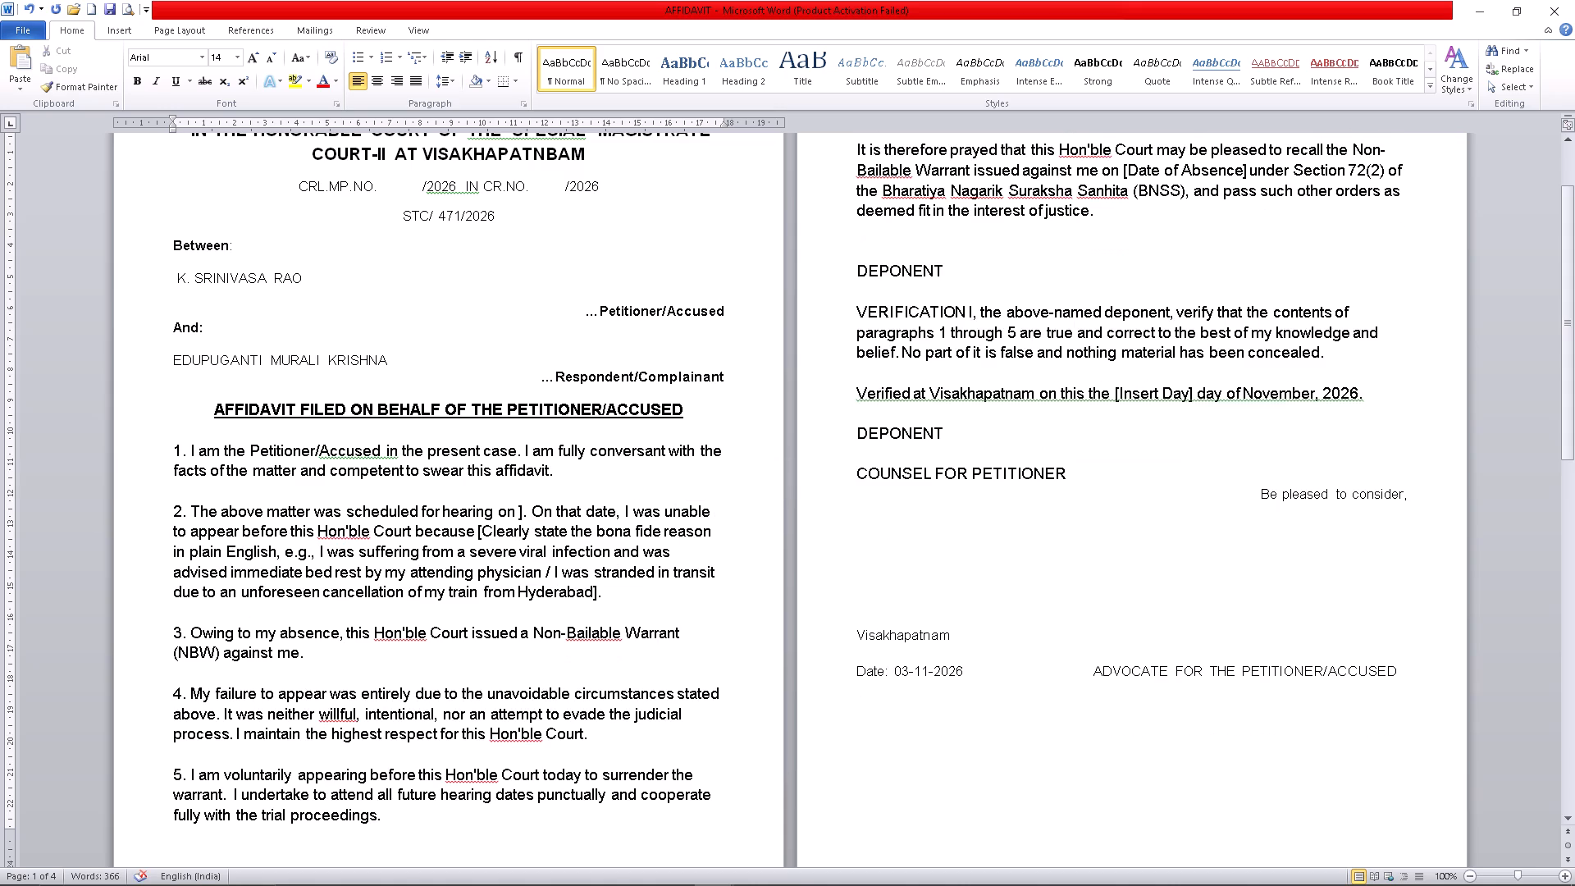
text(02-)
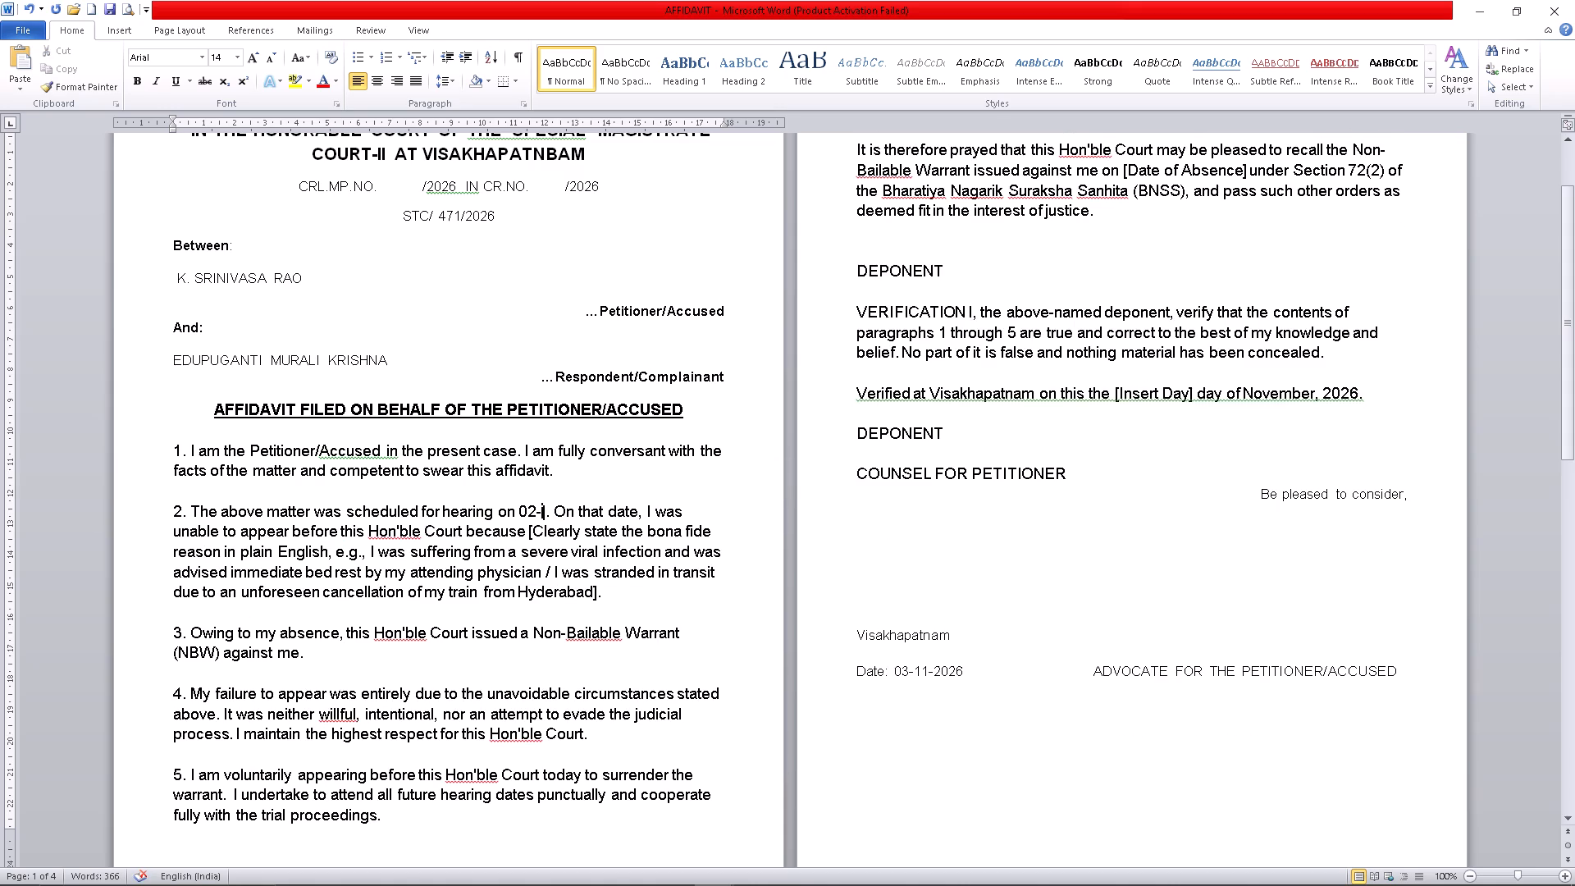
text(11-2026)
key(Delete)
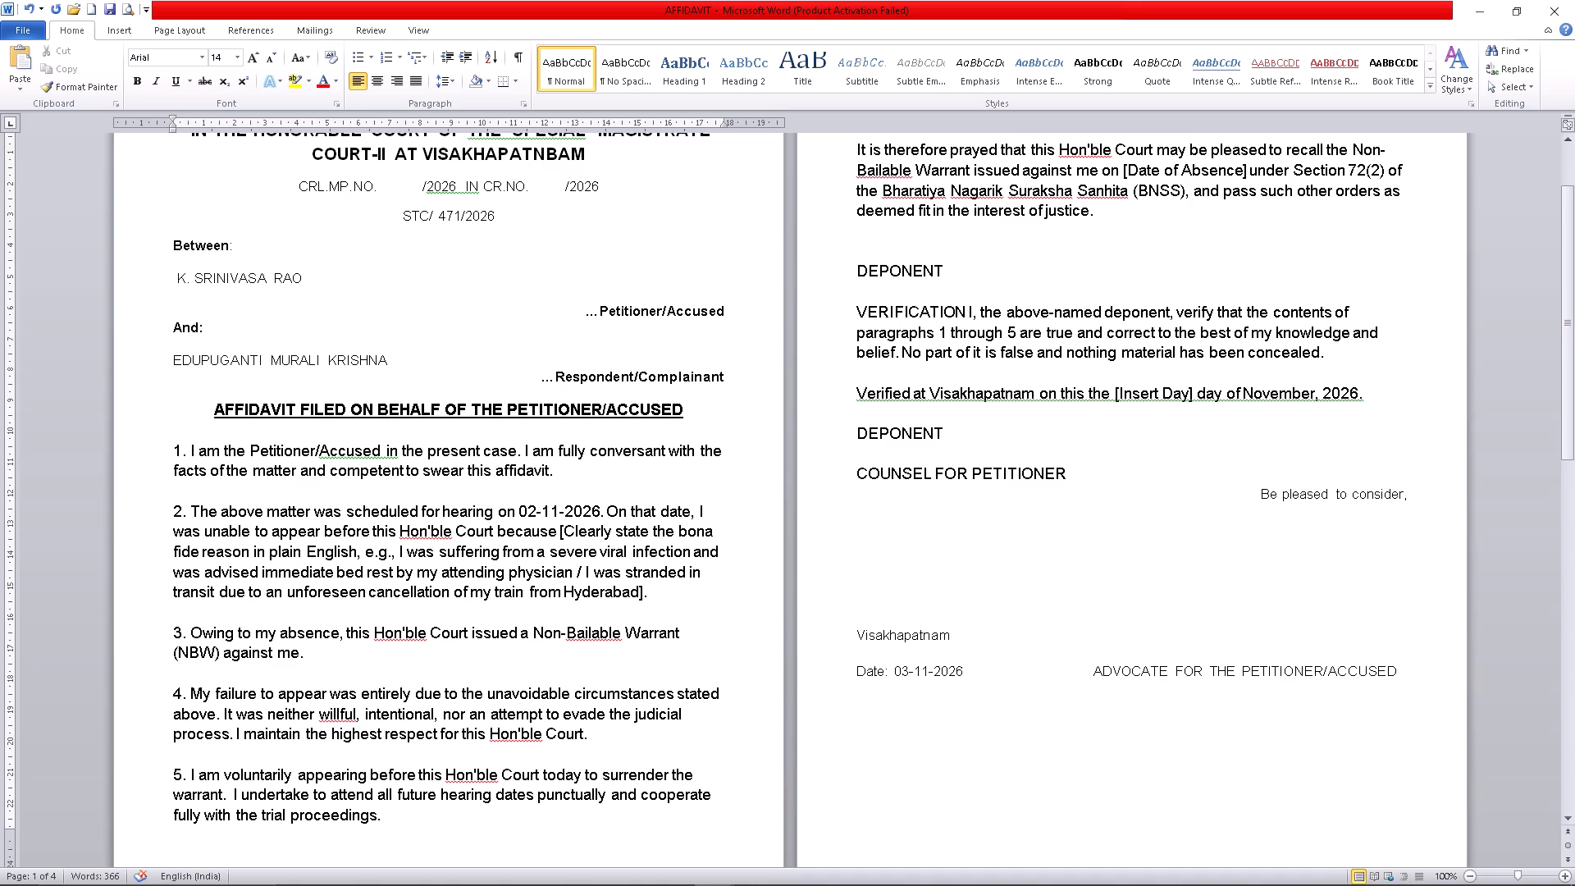
Delete the whole bracketed placeholder reason after "because" in paragraph 2, from "[Clearly state" to "Hyderabad]".
click(559, 532)
key(Delete)
key(Delete)
key(Delete)
key(Delete)
key(Delete)
key(Delete)
key(Delete)
key(Delete)
key(Delete)
key(Delete)
key(Delete)
key(Delete)
key(Delete)
key(Delete)
key(Delete)
key(Delete)
key(Delete)
key(Delete)
key(Delete)
key(Delete)
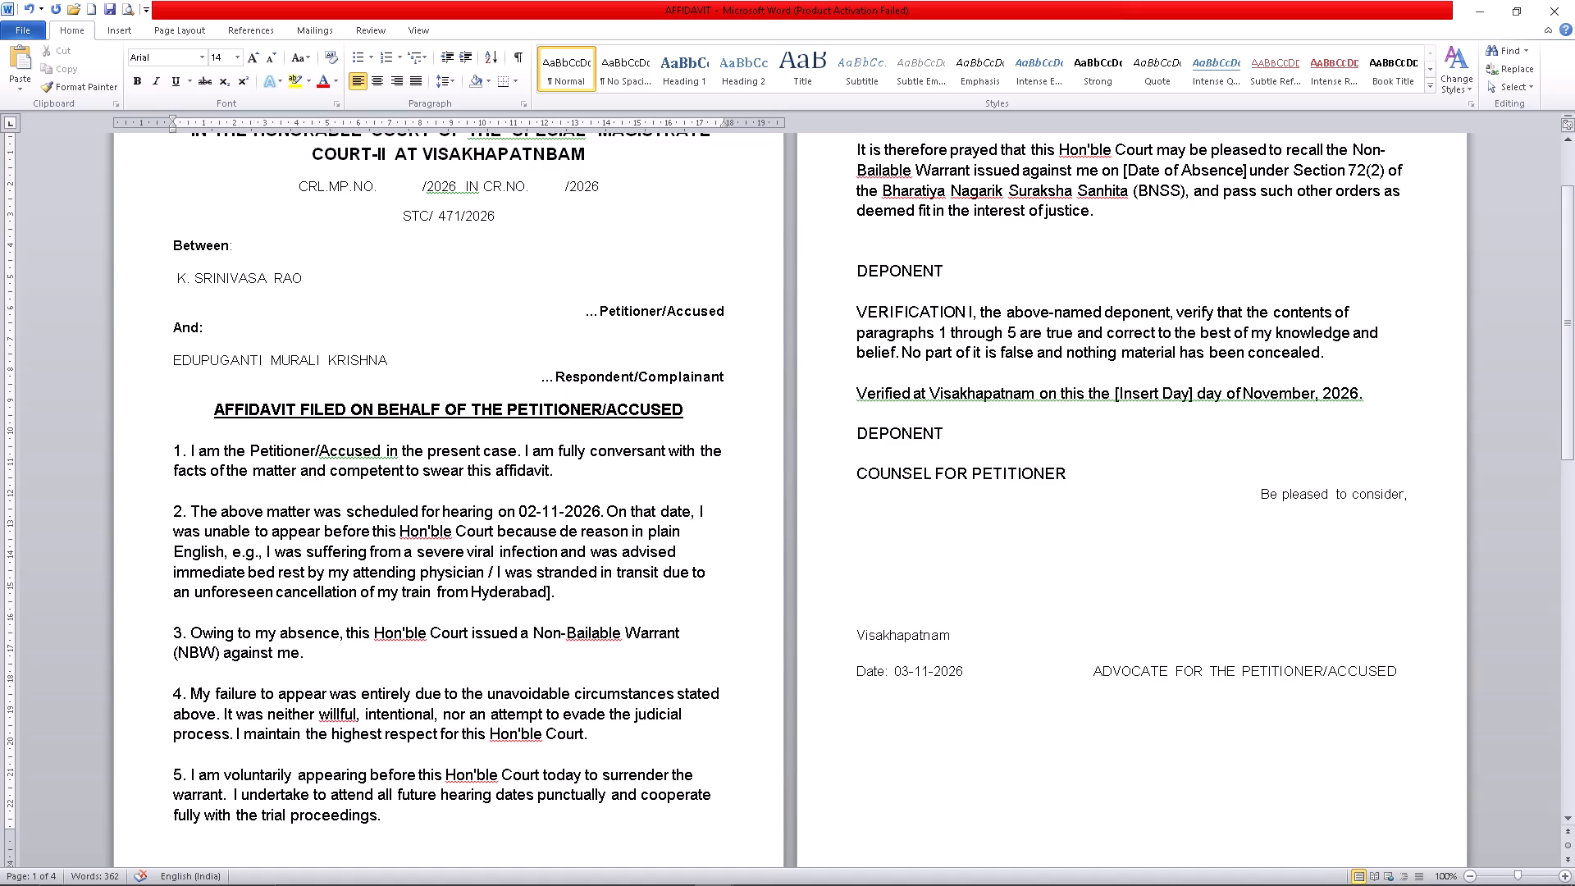
key(Delete)
key(Delete)
key(Delete)
key(Delete)
key(Delete)
key(Delete)
key(Delete)
key(Delete)
key(Delete)
key(Delete)
key(Delete)
key(Delete)
key(Delete)
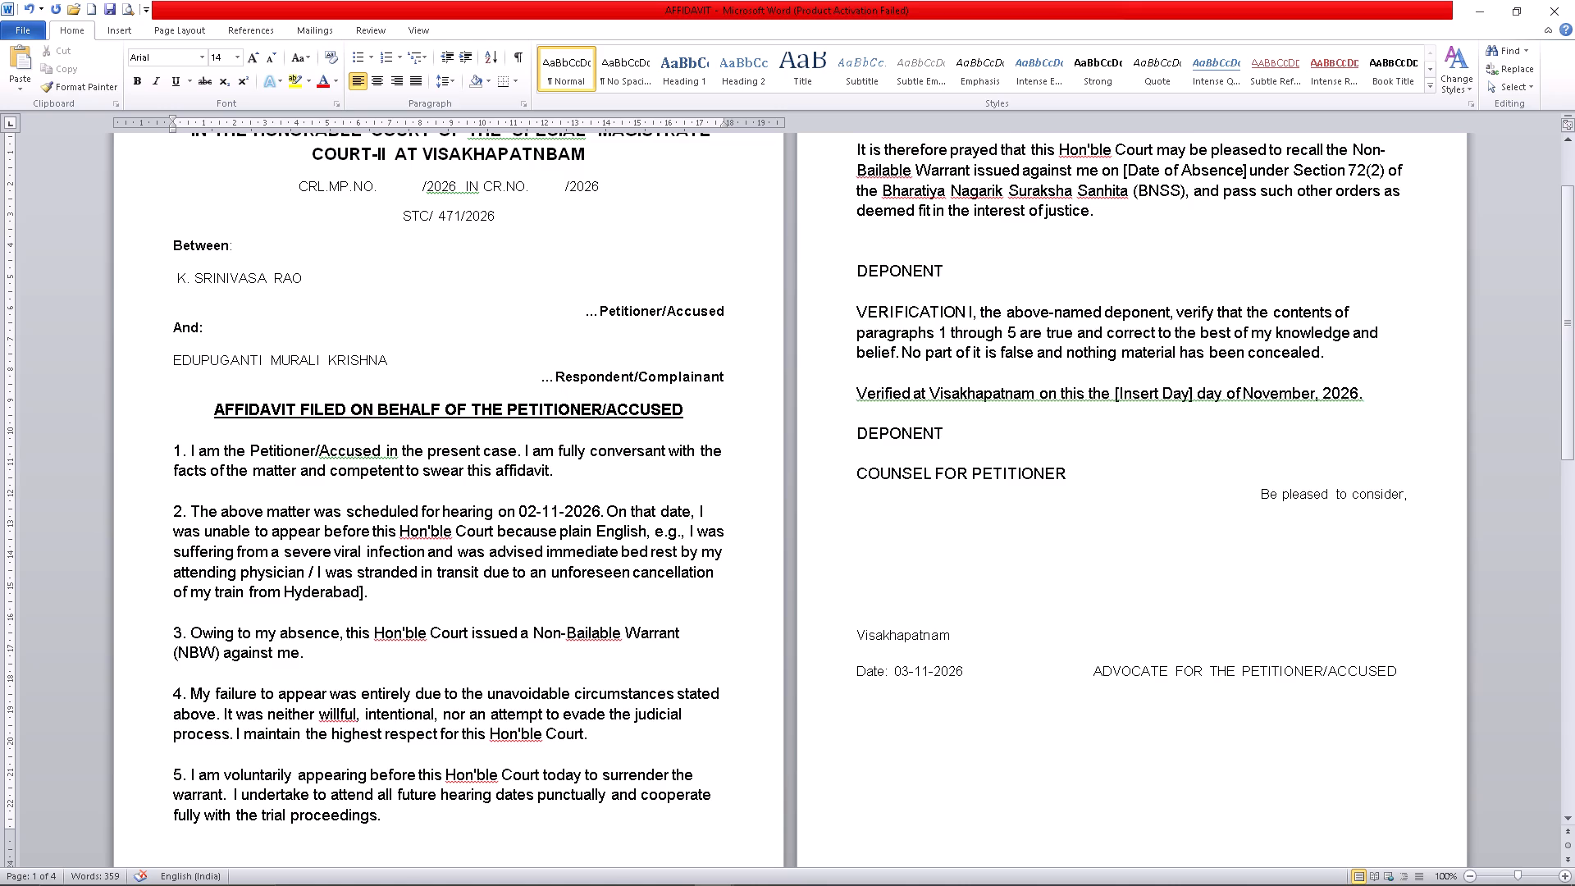
key(Delete)
key(Delete)
key(Delete)
key(Delete)
key(Delete)
key(Delete)
key(Delete)
key(Delete)
key(Delete)
key(Delete)
key(Delete)
key(Delete)
key(Delete)
key(Delete)
key(Delete)
key(Delete)
key(Delete)
key(Delete)
key(Delete)
key(Delete)
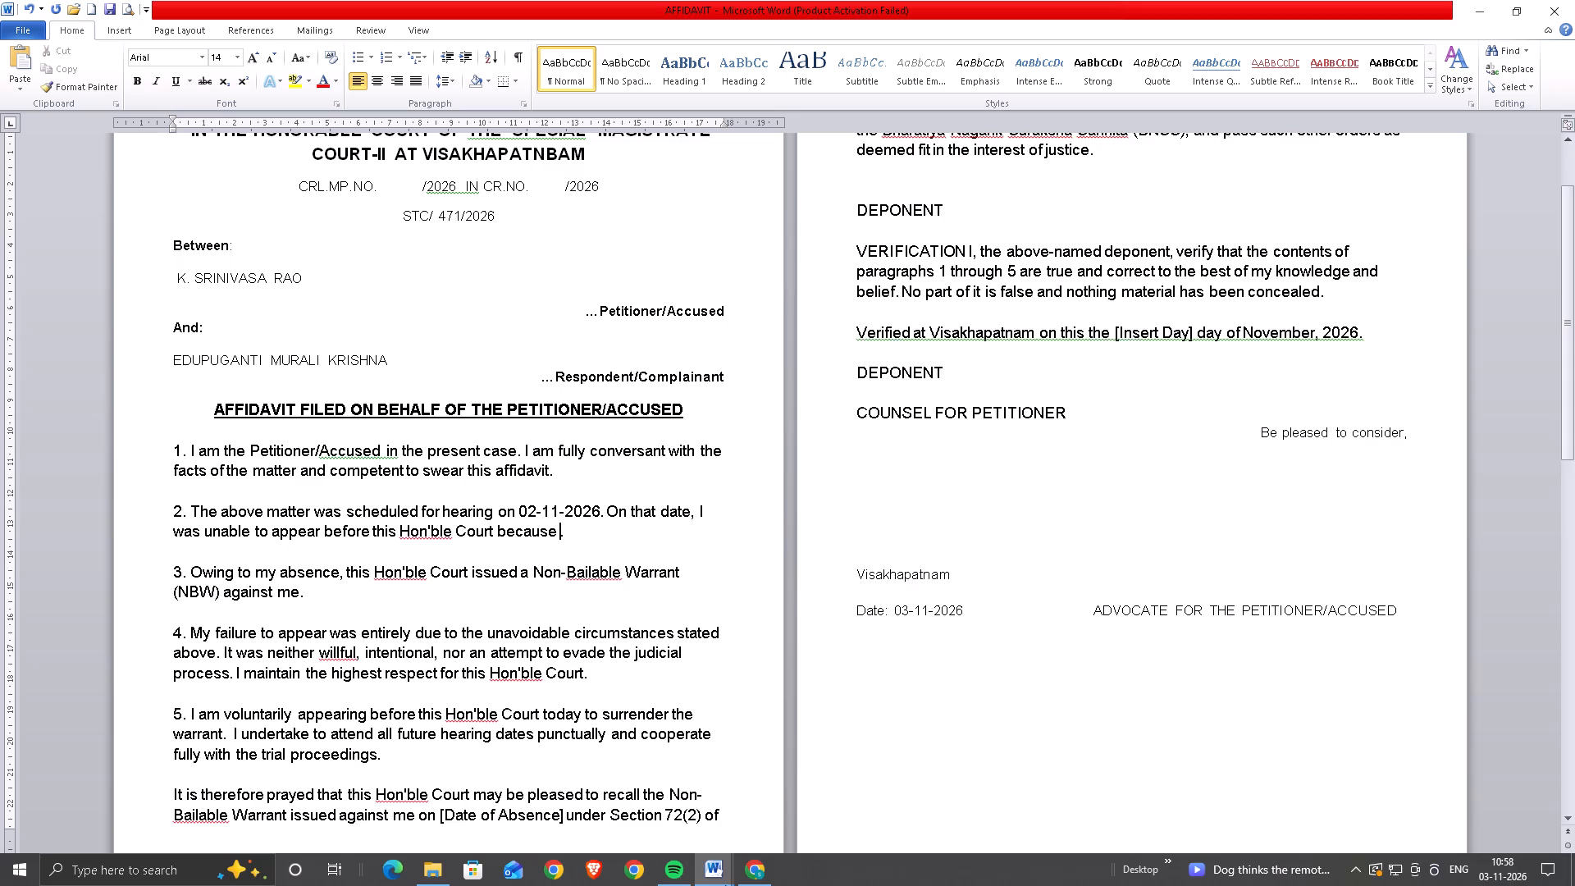
Copy "due to a sudden death … attending the court." from paragraph 3 of the recall petition to after "because" in affidavit paragraph 2.
click(718, 865)
click(764, 806)
scroll(632, 694, down, 1)
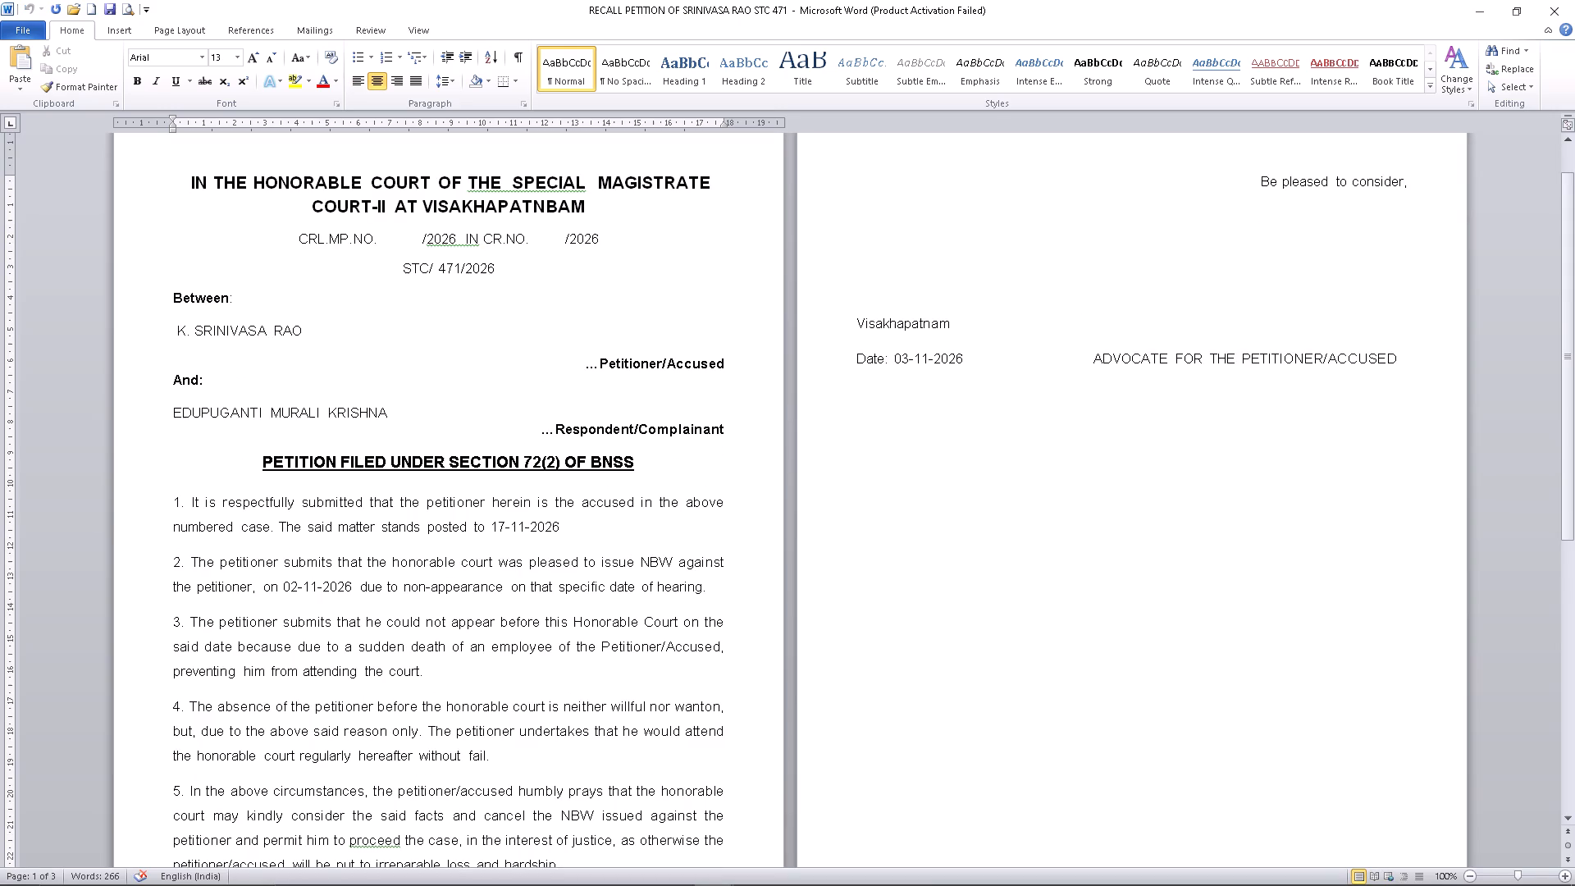
drag(299, 646, 421, 664)
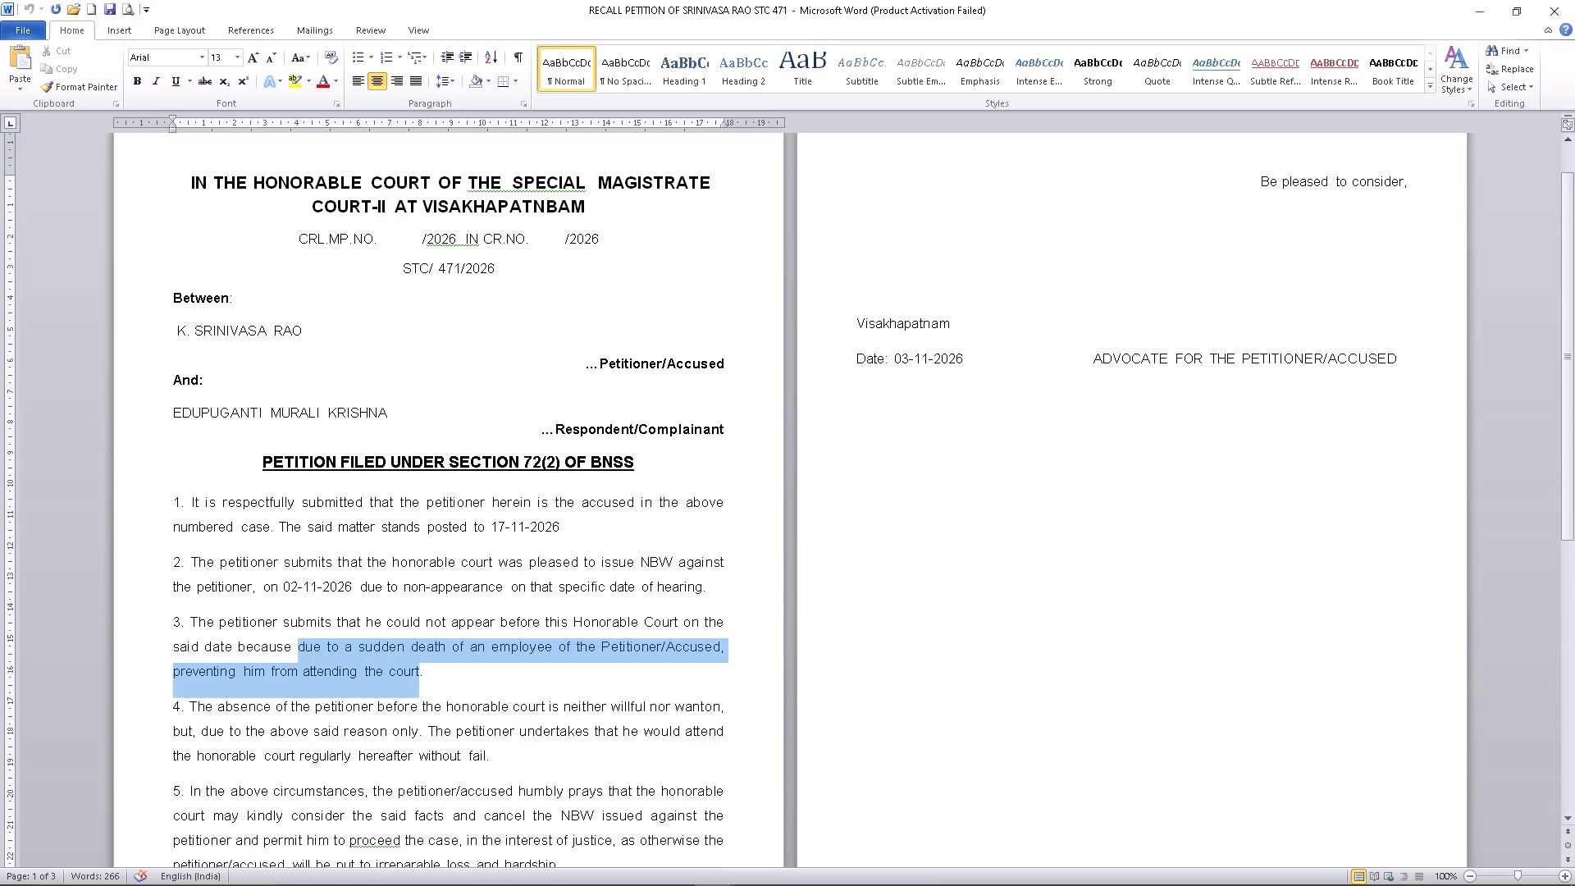
drag(421, 664, 436, 671)
right_click(392, 666)
click(450, 426)
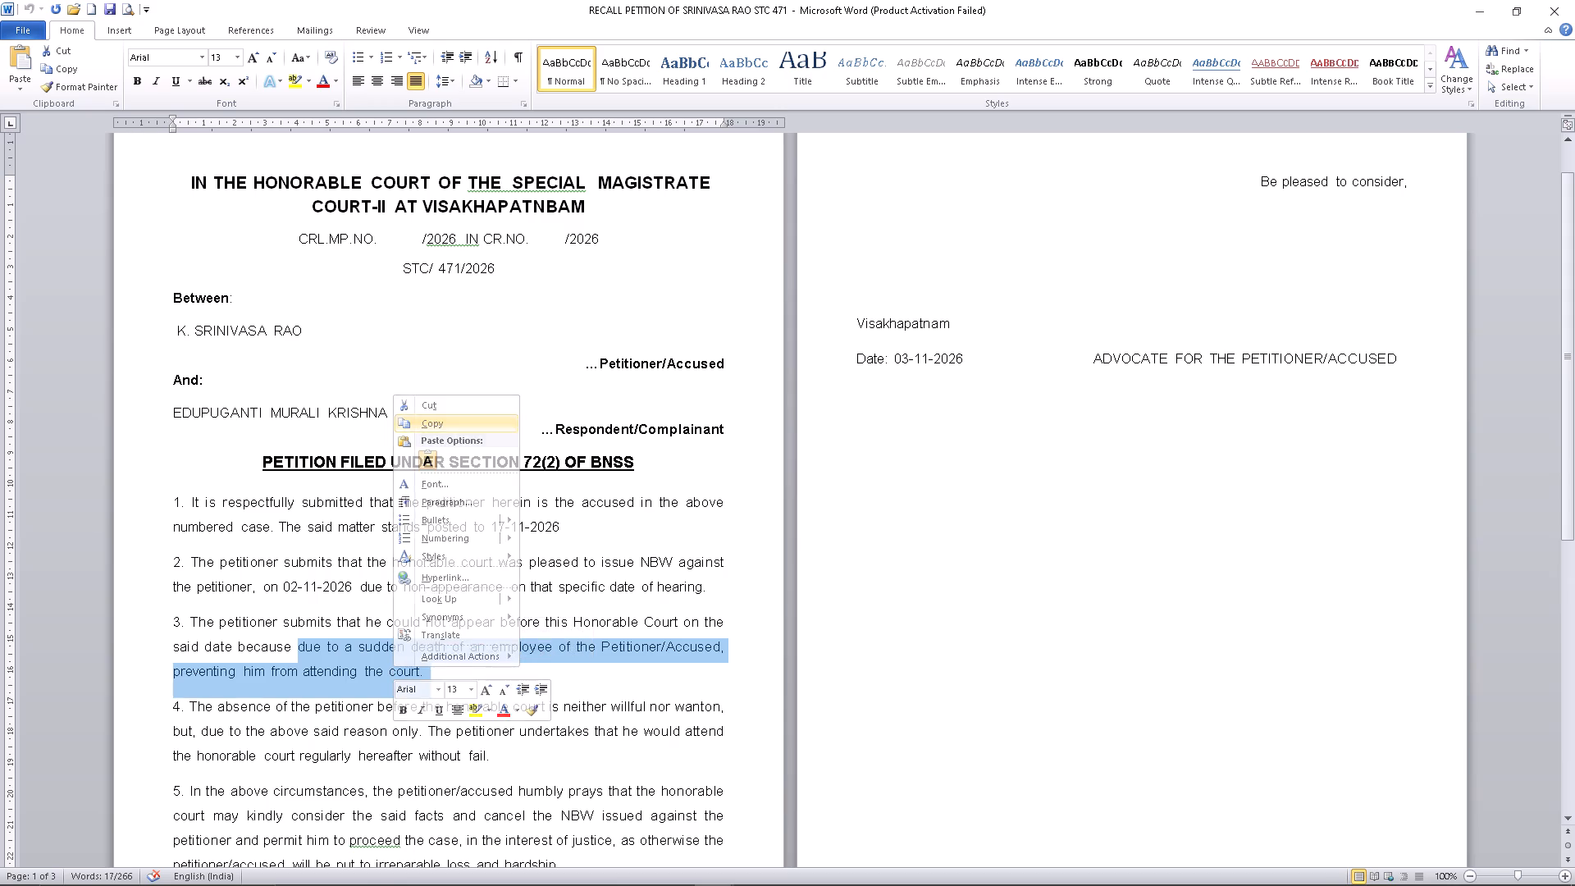
click(697, 875)
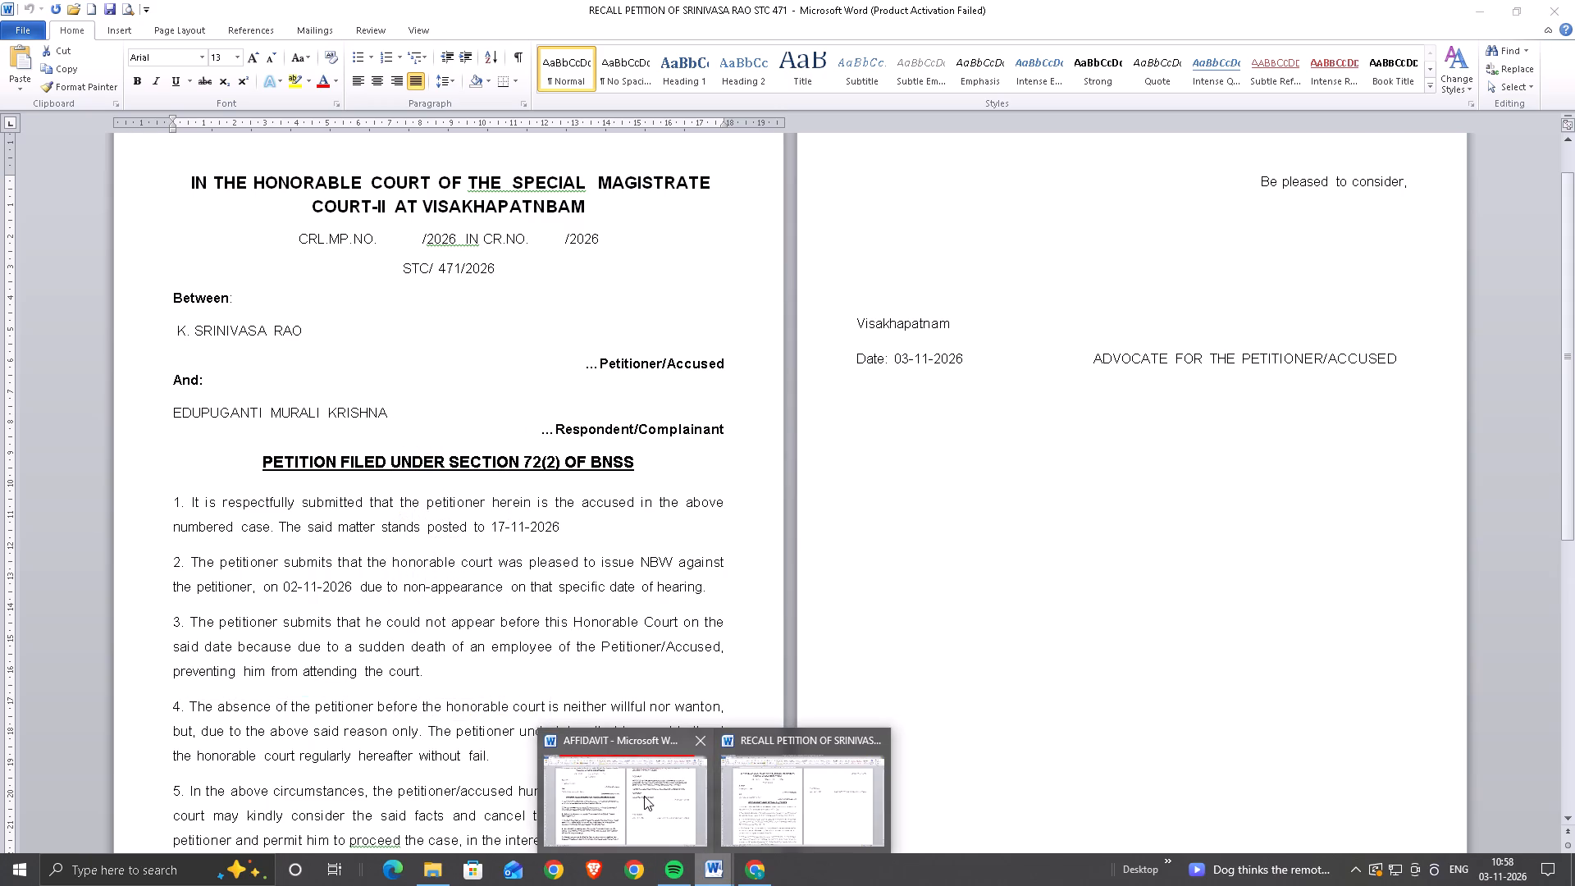
click(640, 797)
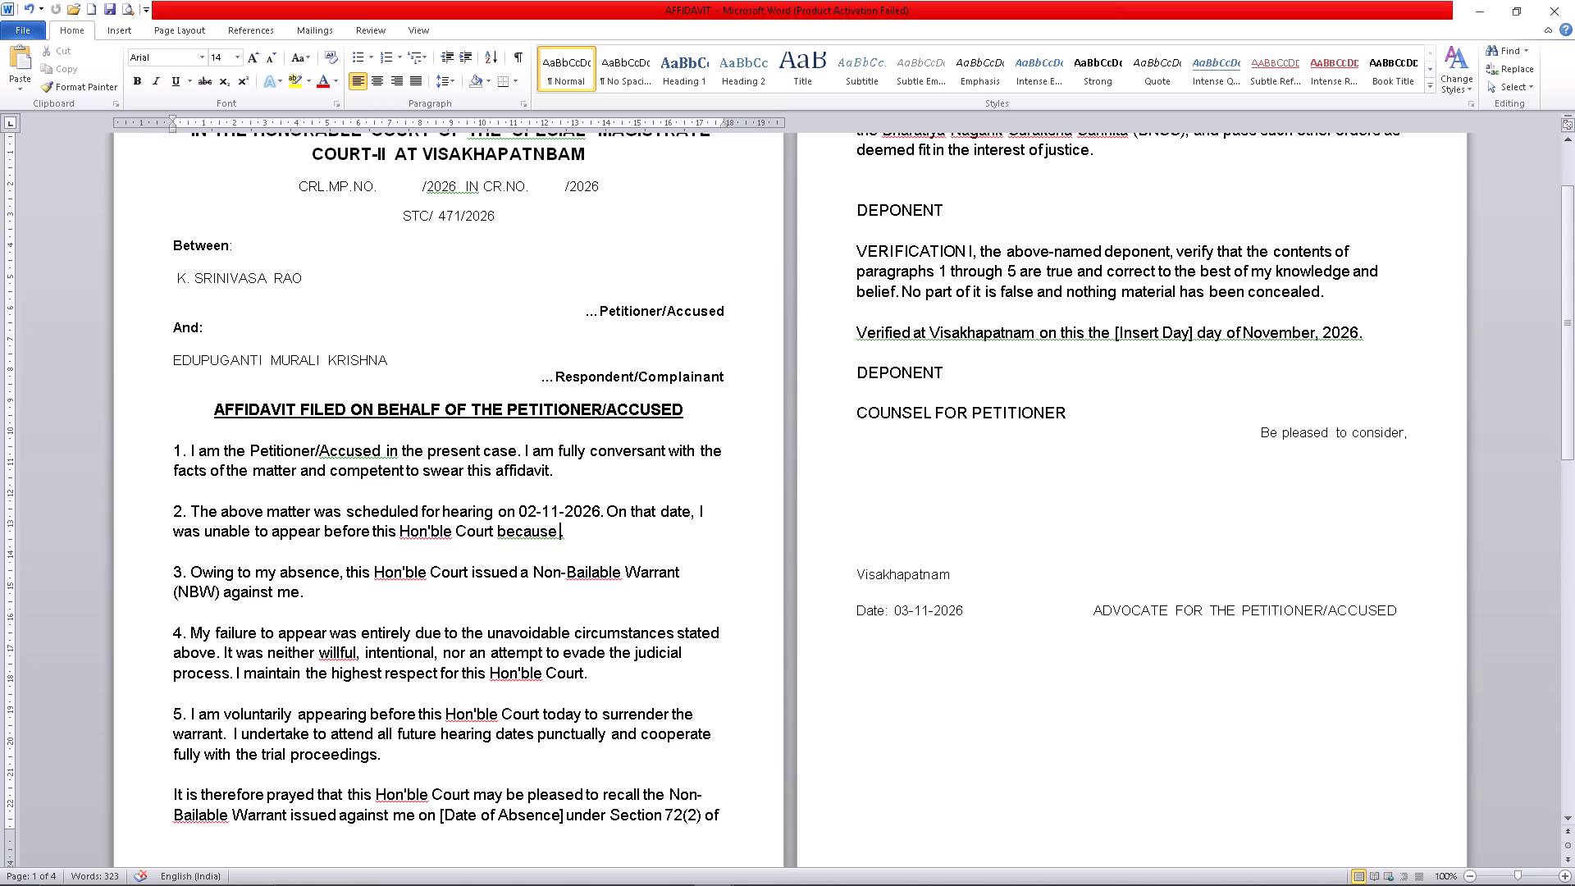
key(ctrl+v)
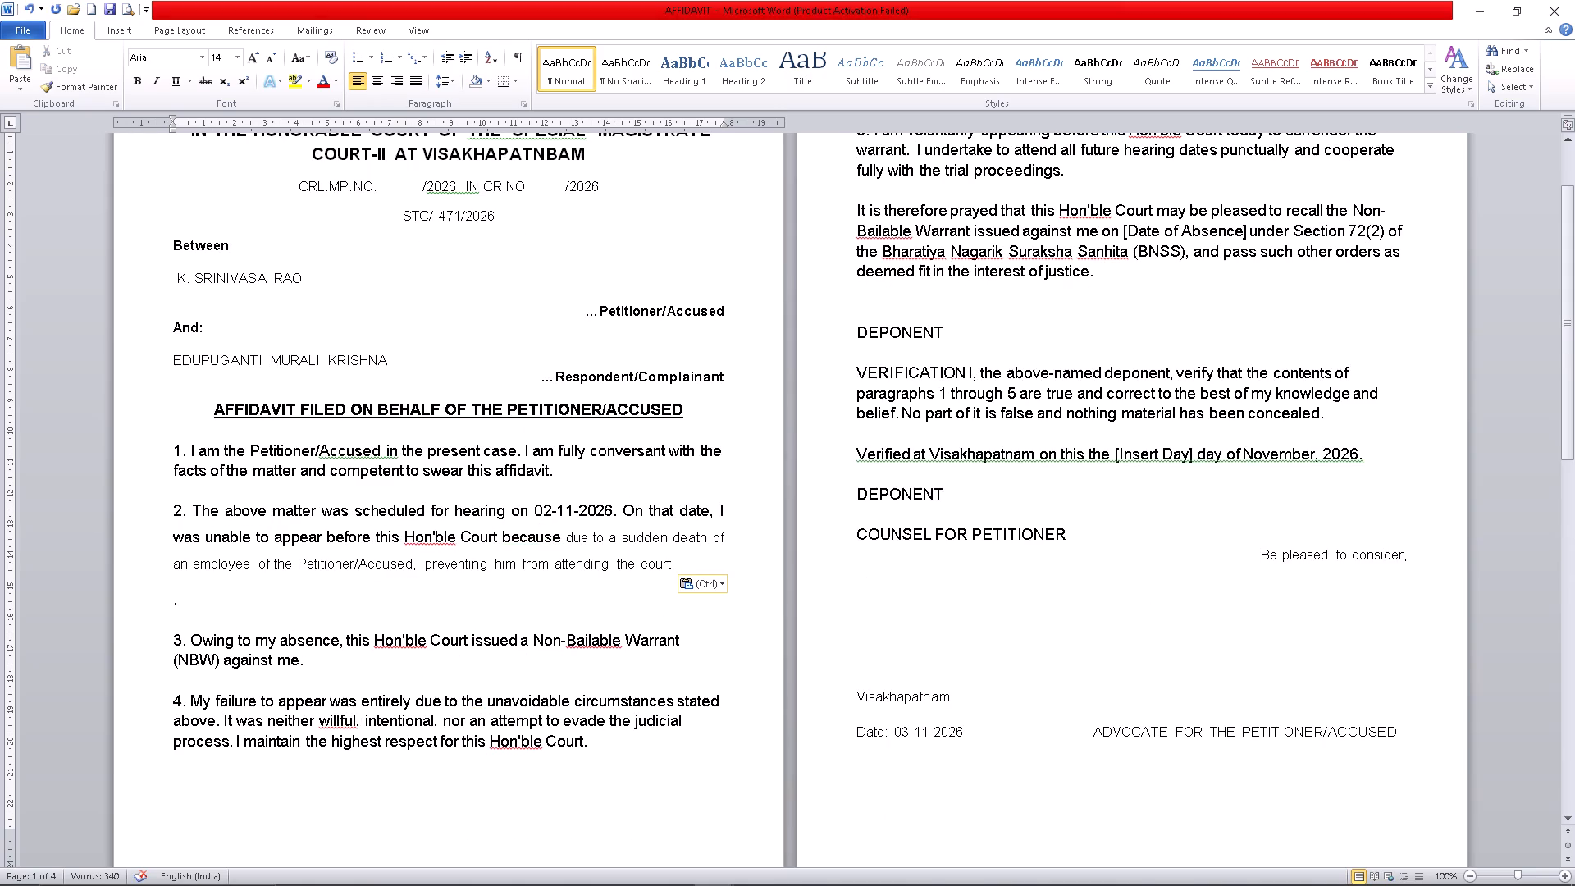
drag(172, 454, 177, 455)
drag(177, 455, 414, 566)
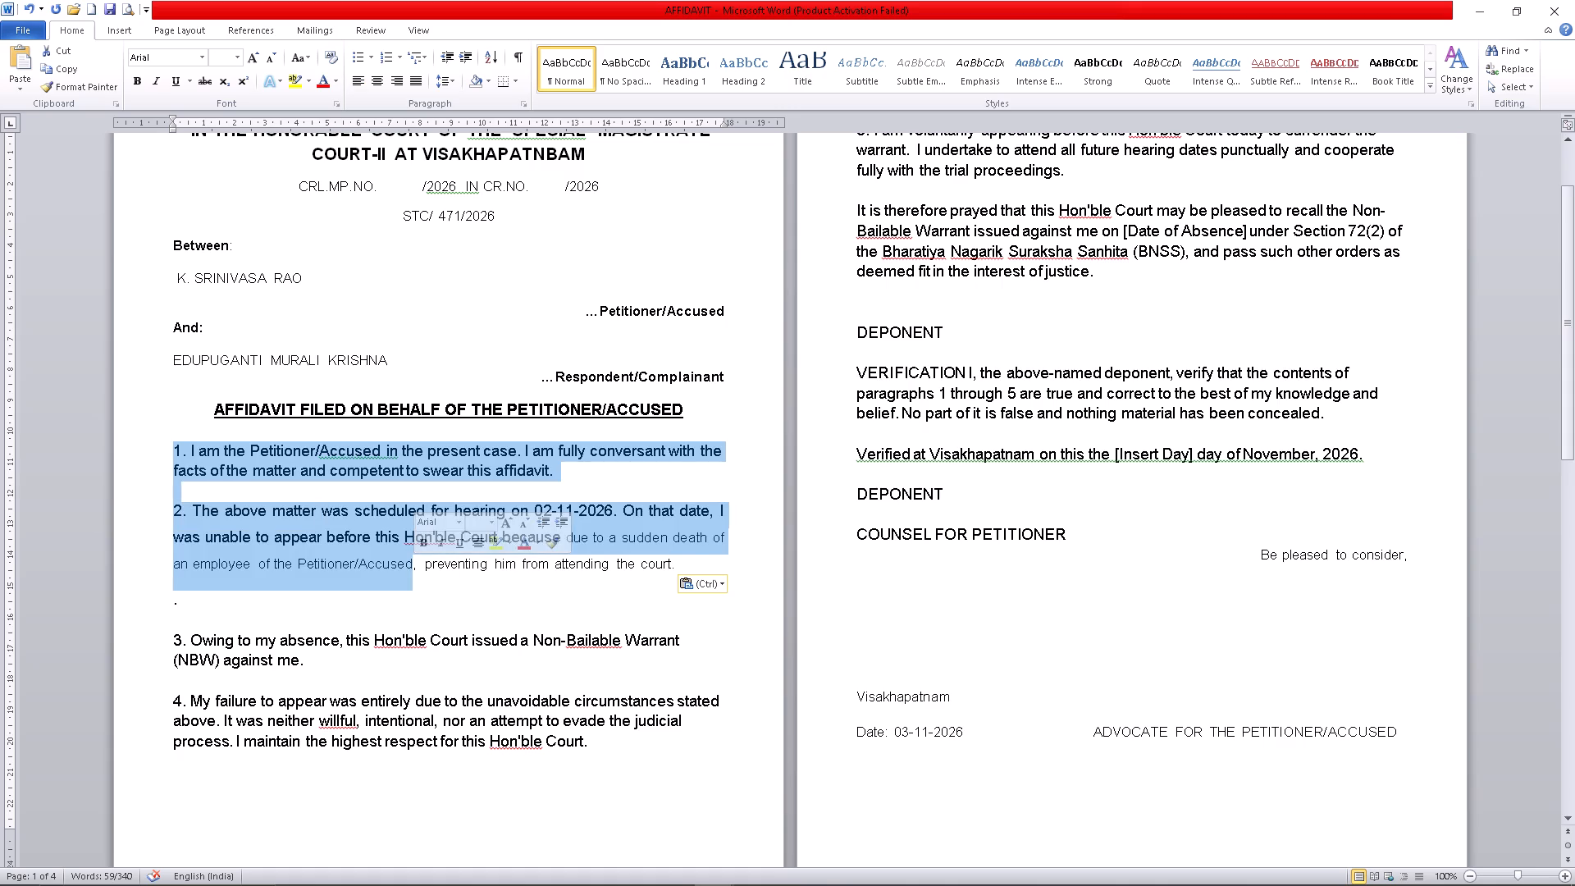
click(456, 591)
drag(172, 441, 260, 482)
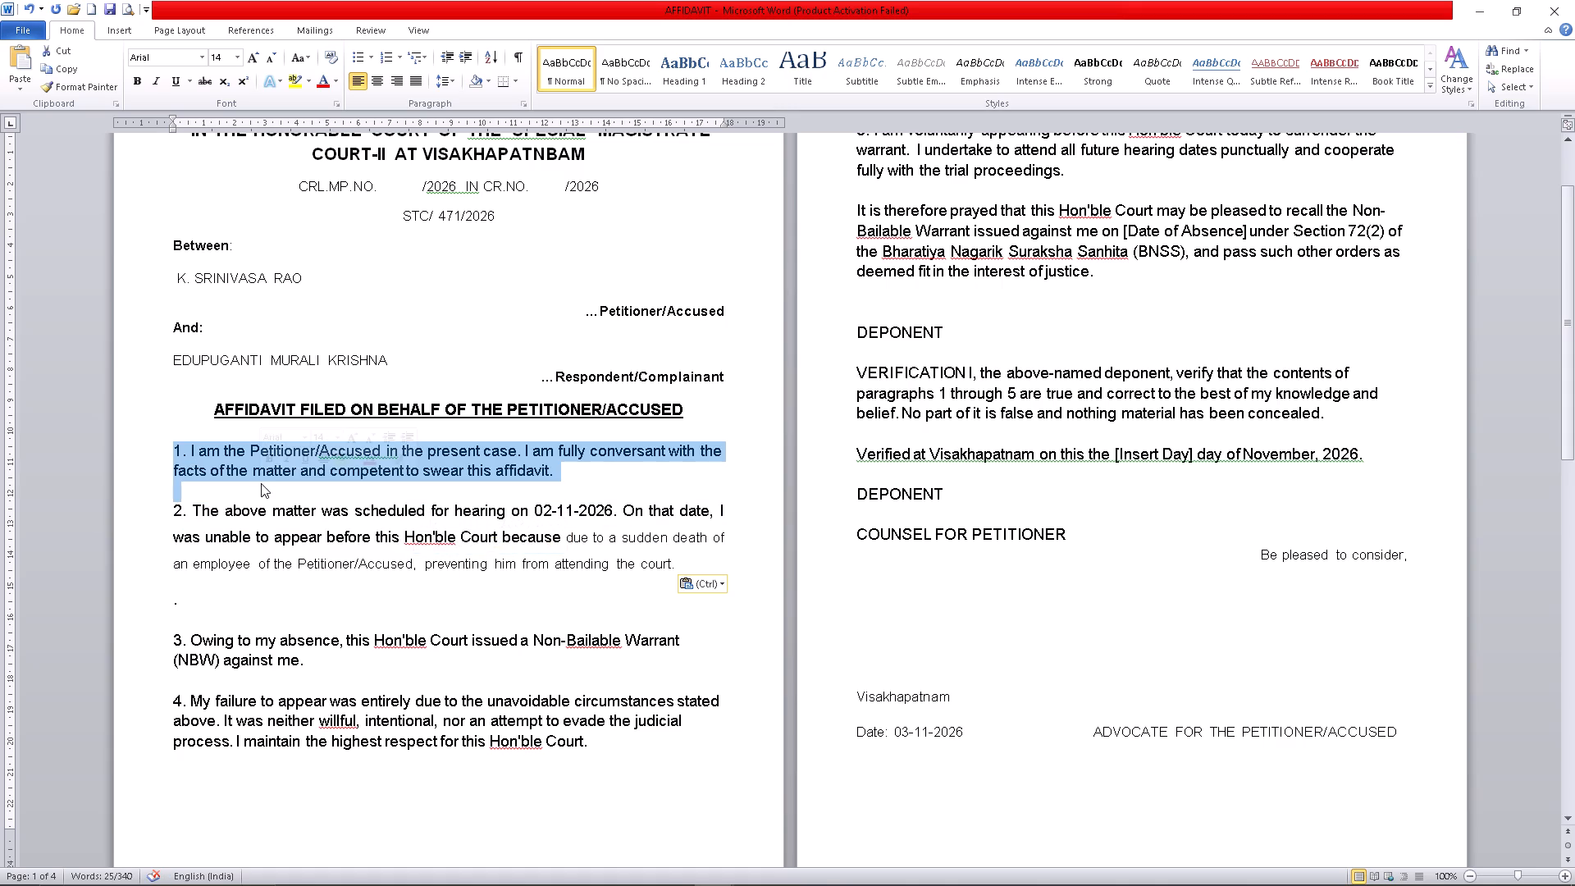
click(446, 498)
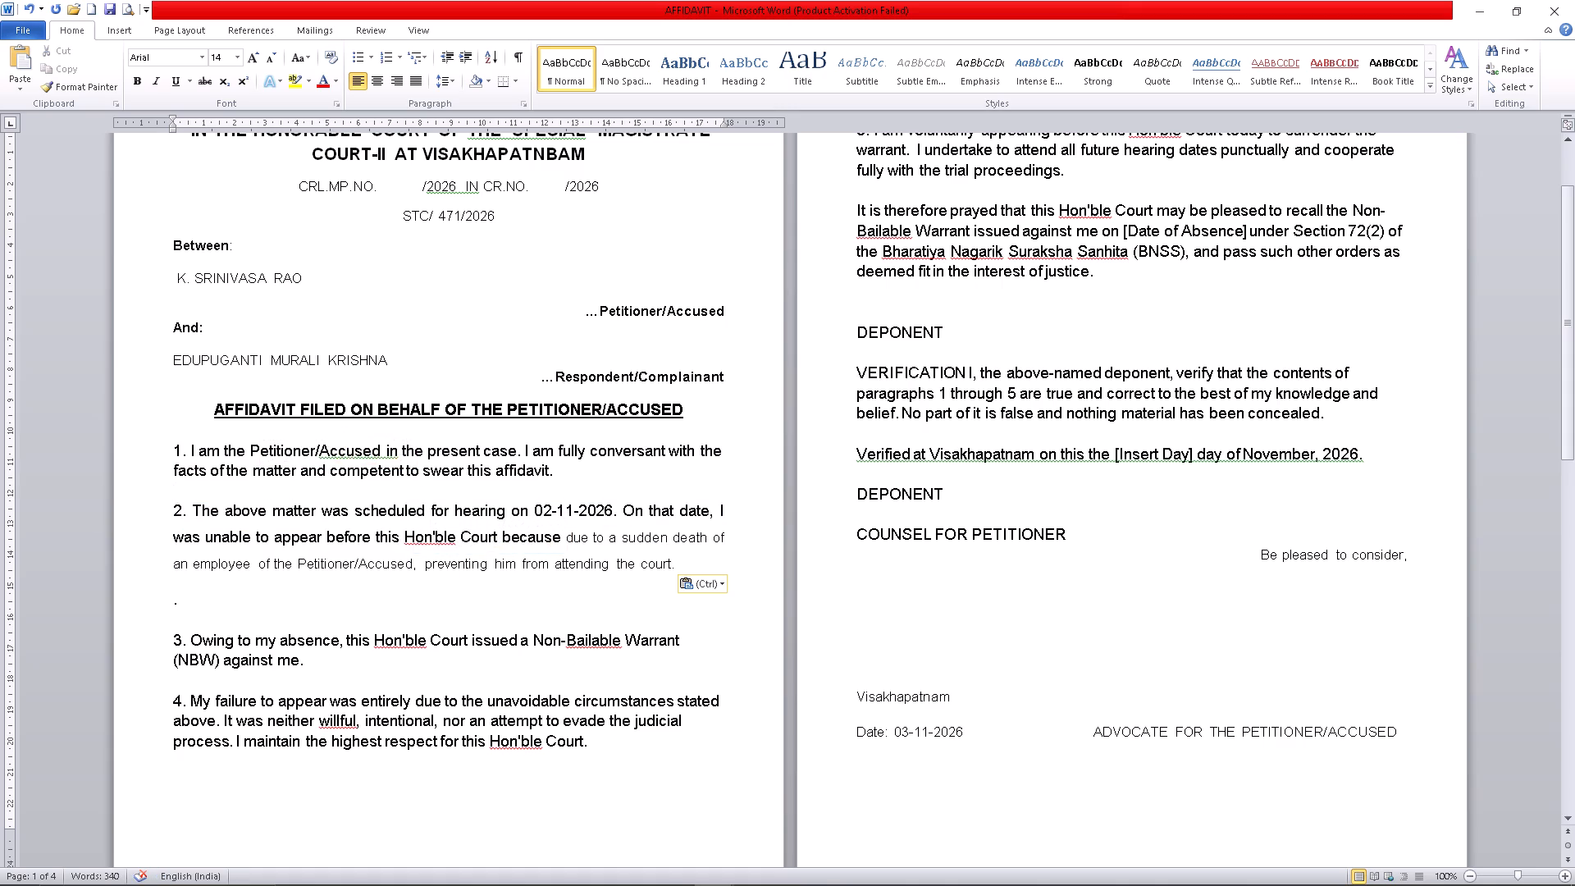
Set the pasted reason "due to a sudden death … attending the court." in affidavit paragraph 2 to font size 14.
drag(566, 540, 690, 587)
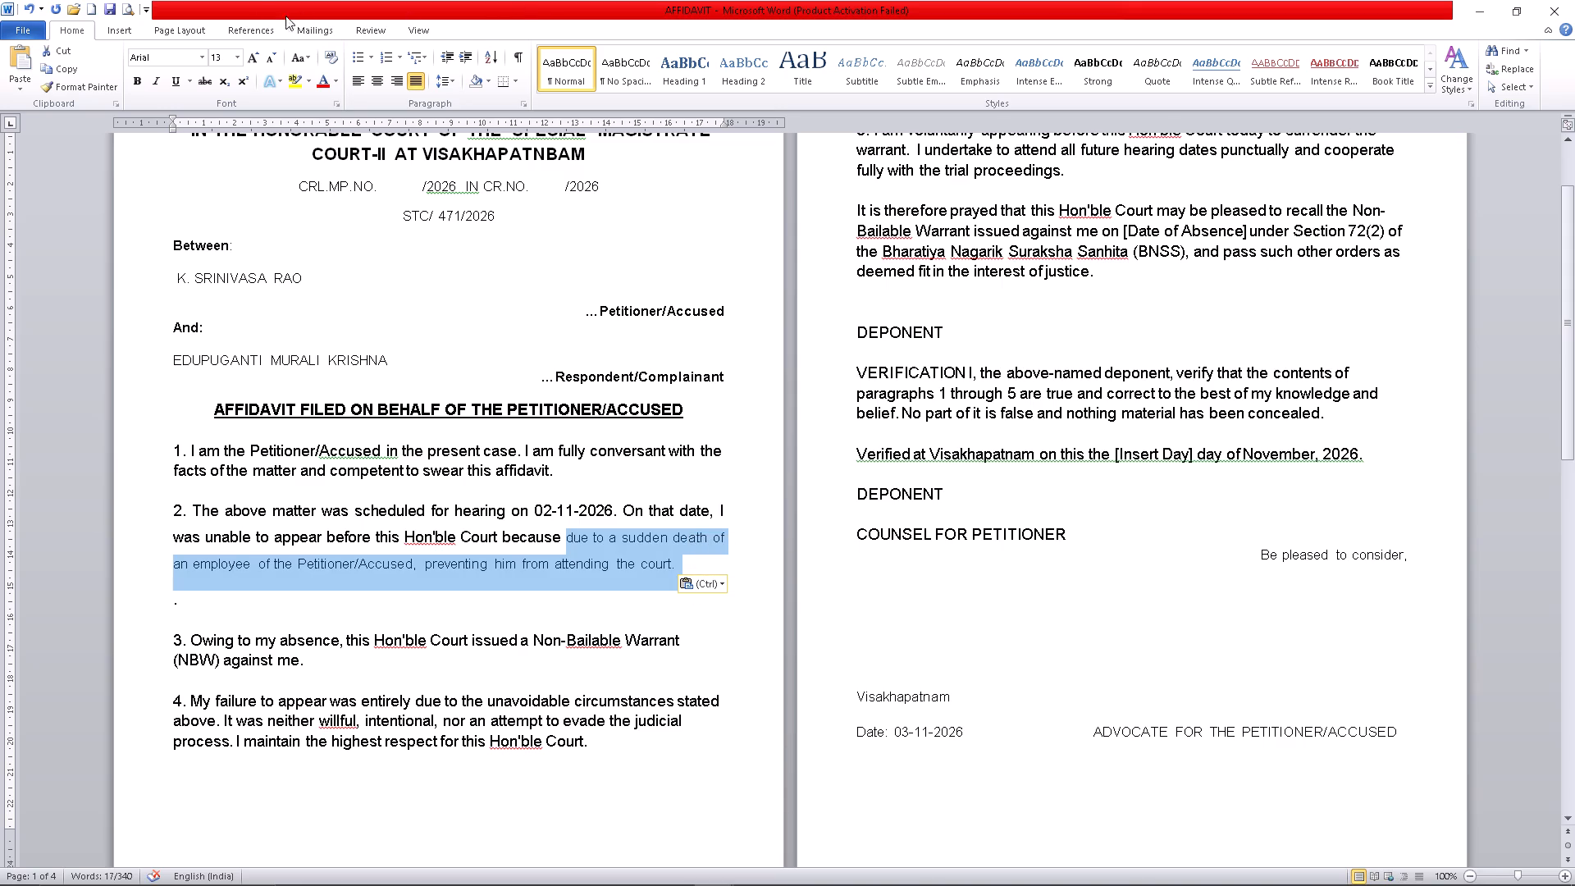
click(239, 57)
click(218, 142)
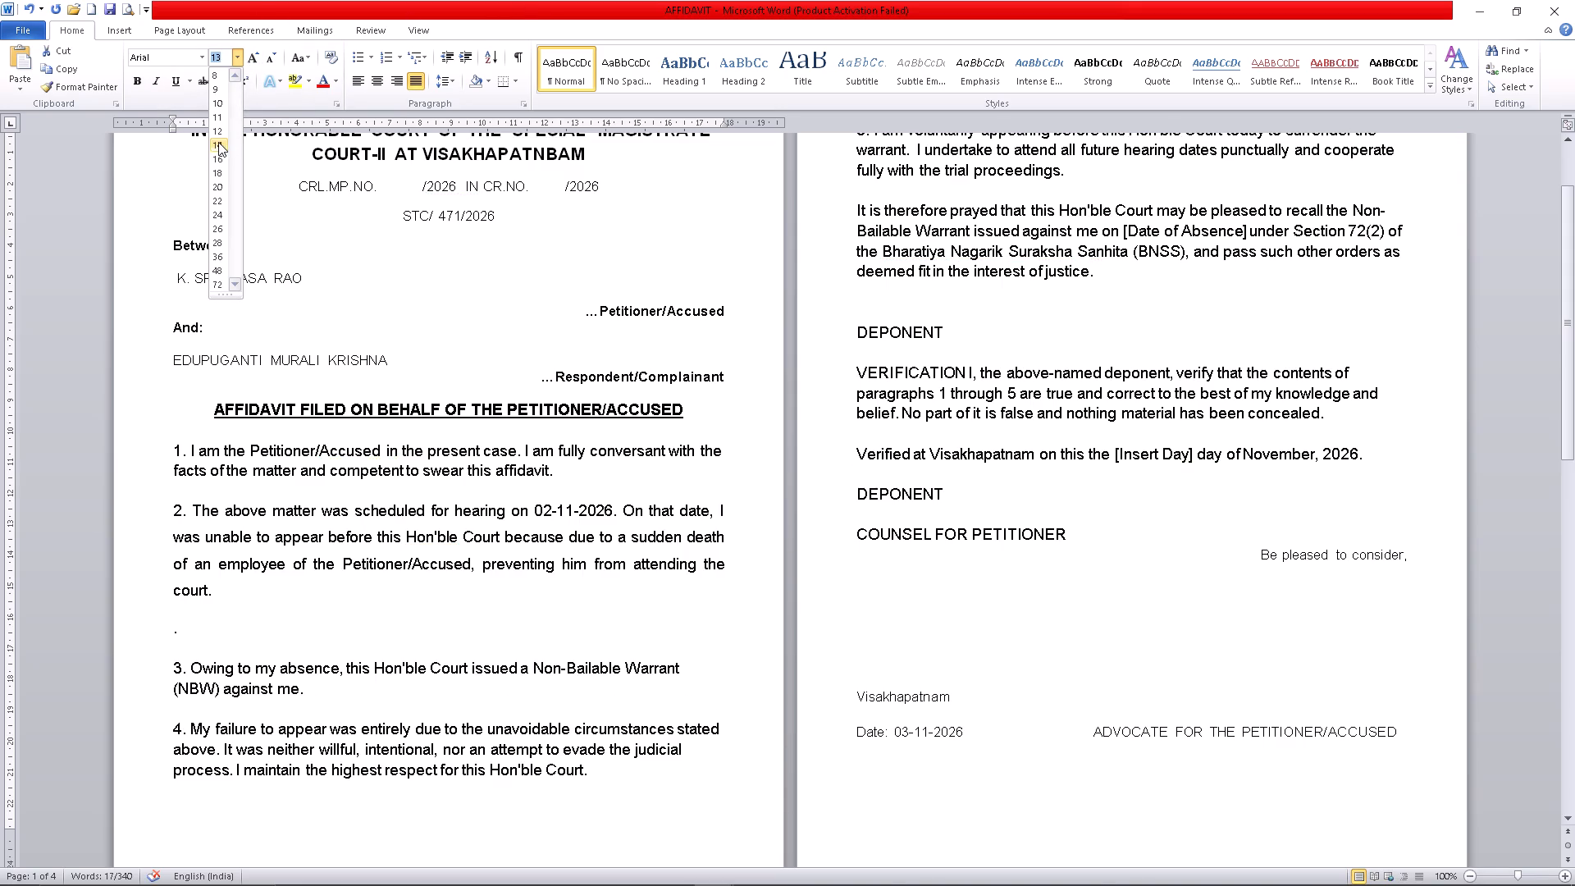
Remove the stray full stop and extra blank line between paragraphs 2 and 3, keeping a full stop after "court".
click(334, 648)
click(171, 617)
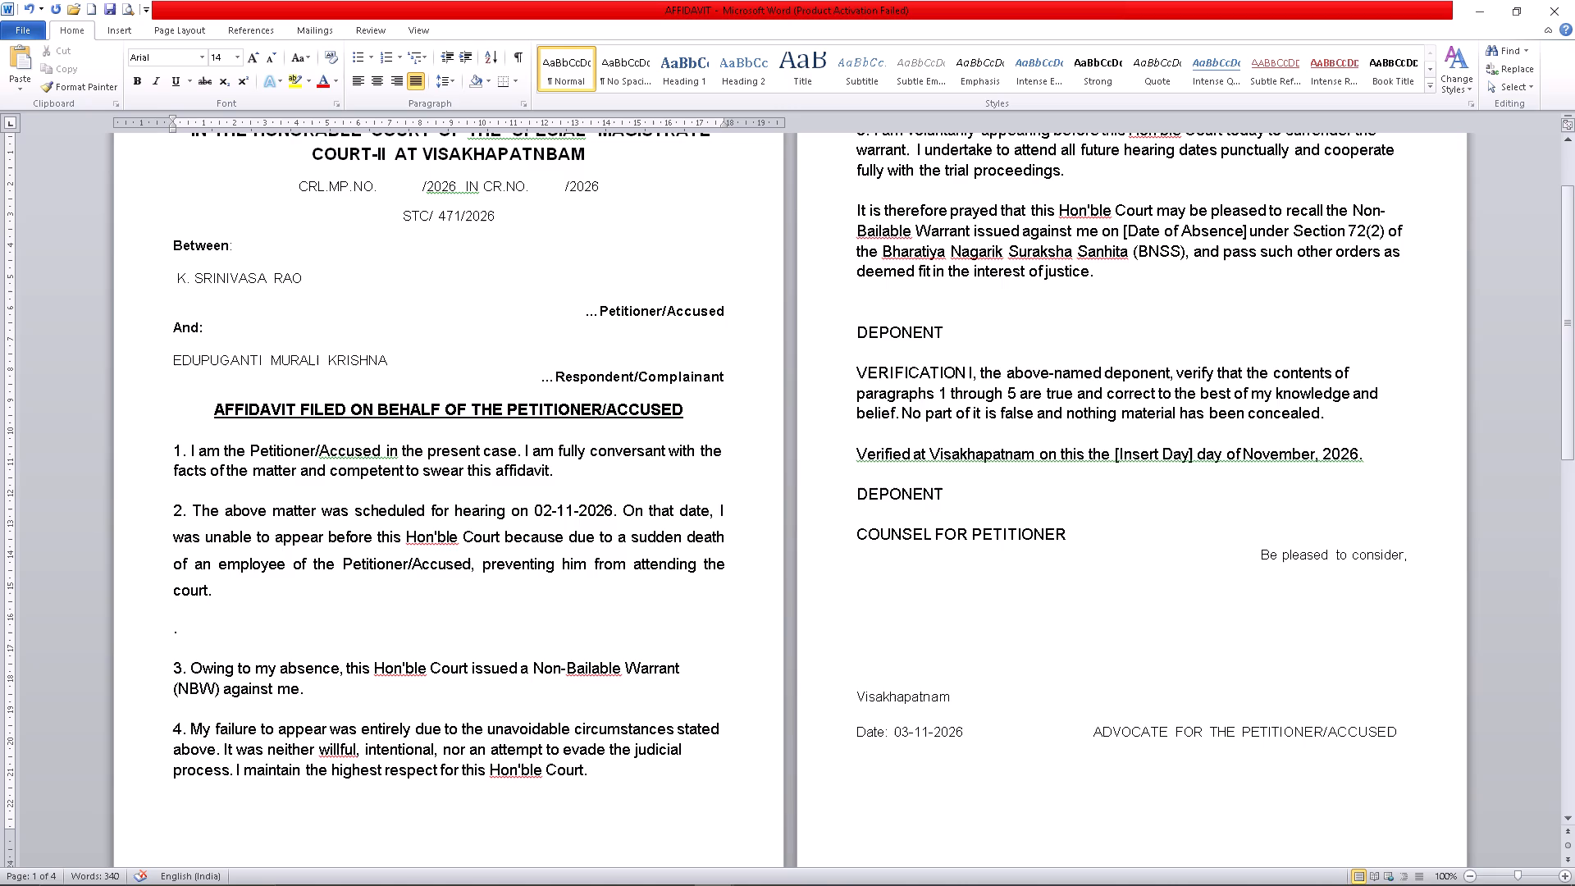
click(187, 623)
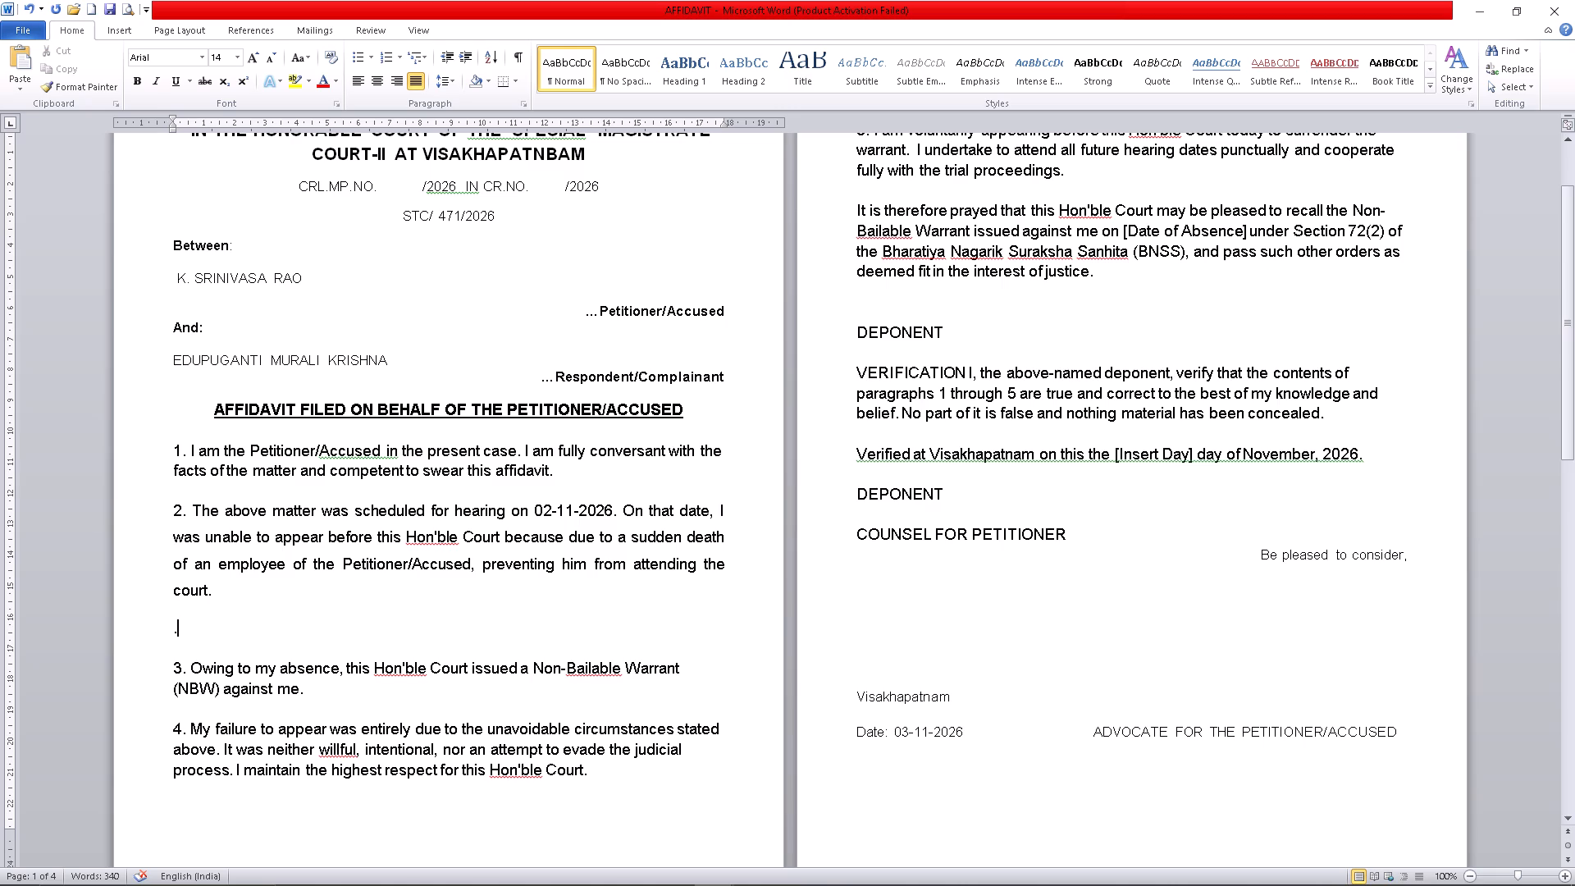
key(BackSpace)
key(BackSpace)
key(BackSpace)
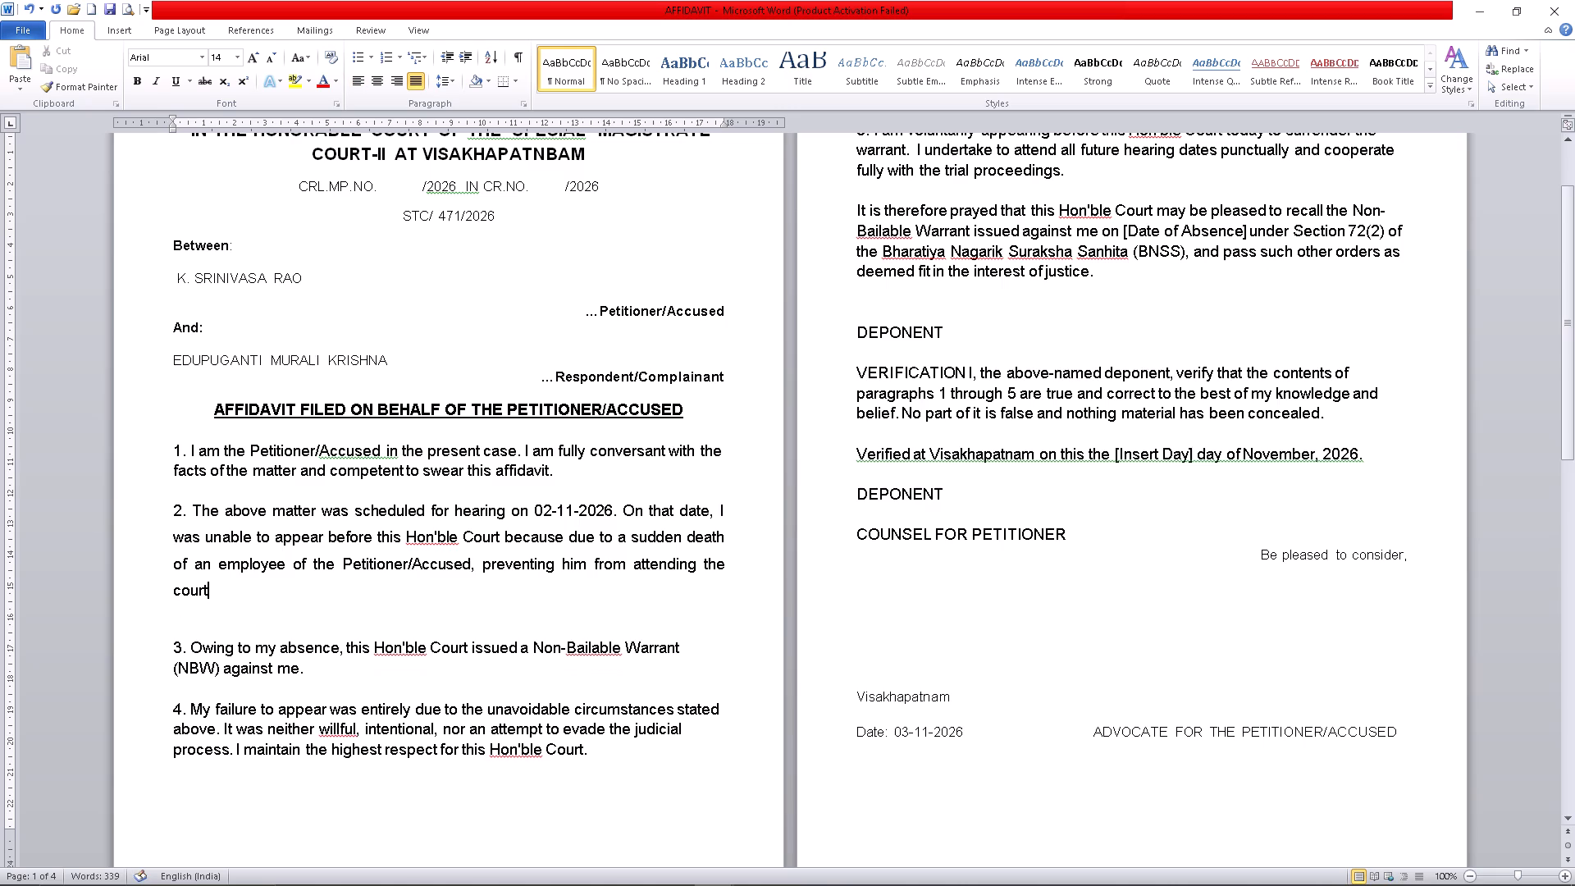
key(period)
click(187, 628)
key(BackSpace)
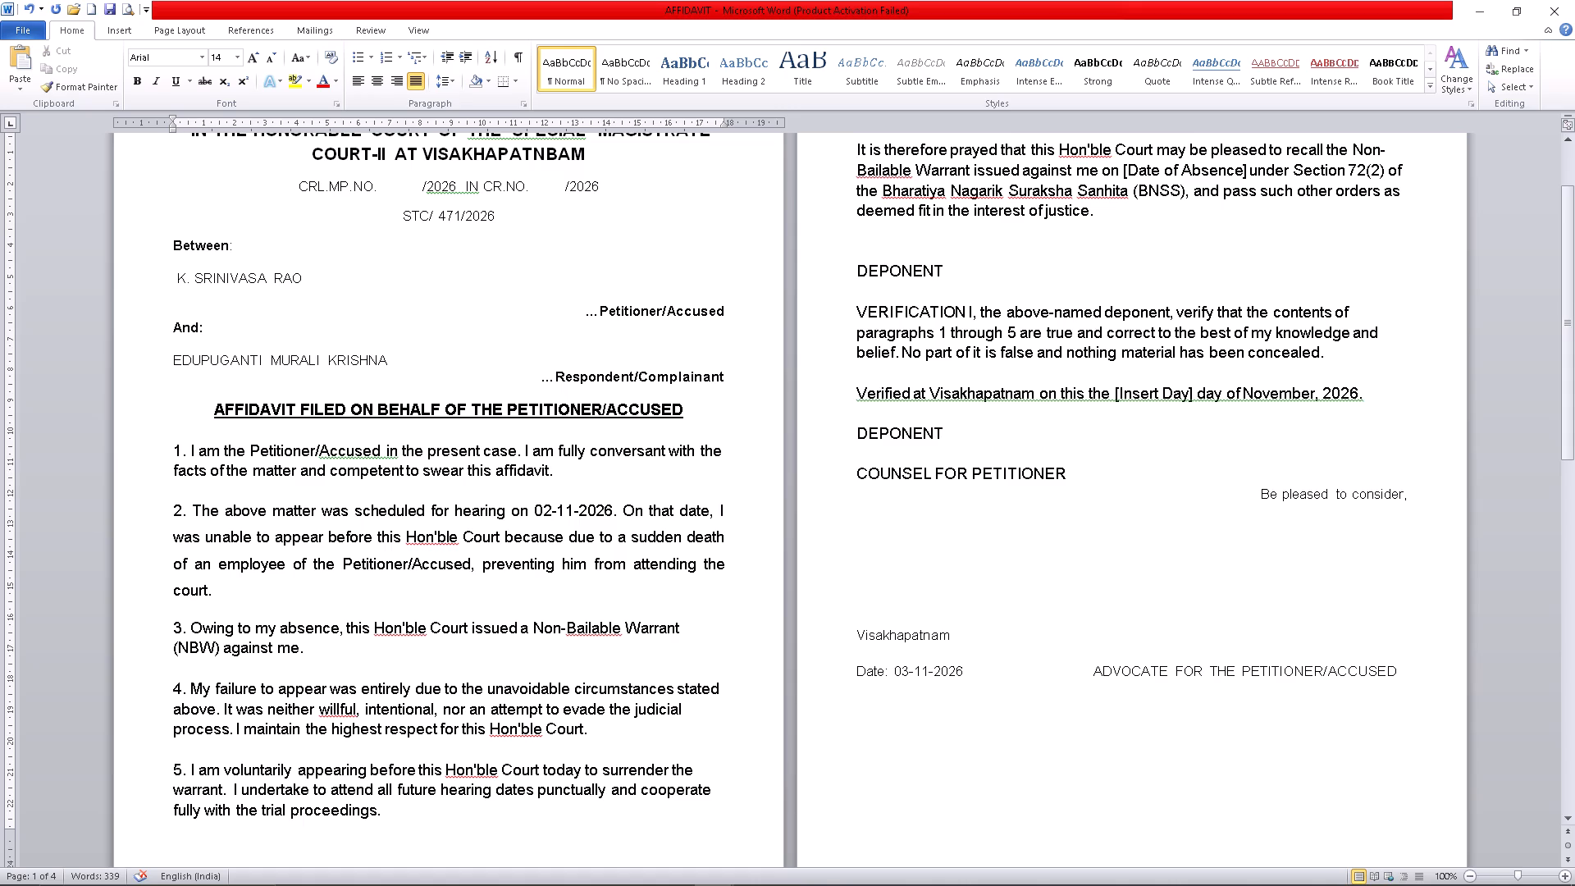
Replace the "[Date of Absence]" placeholder in the prayer paragraph on page 2 with 02-11-2026.
scroll(1089, 452, up, 3)
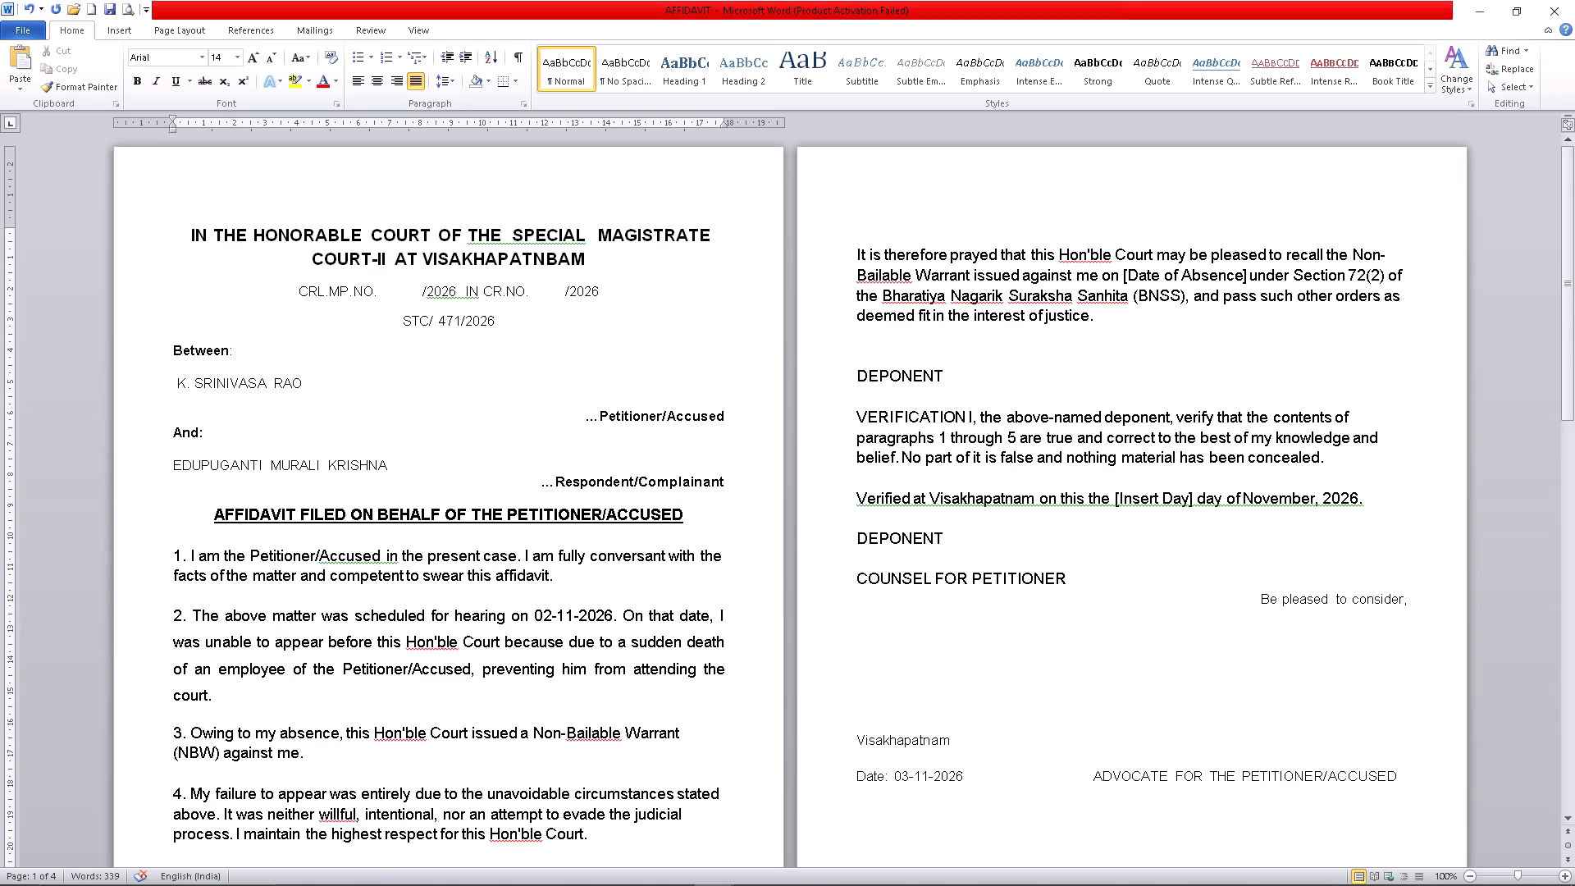
click(1121, 276)
click(1126, 277)
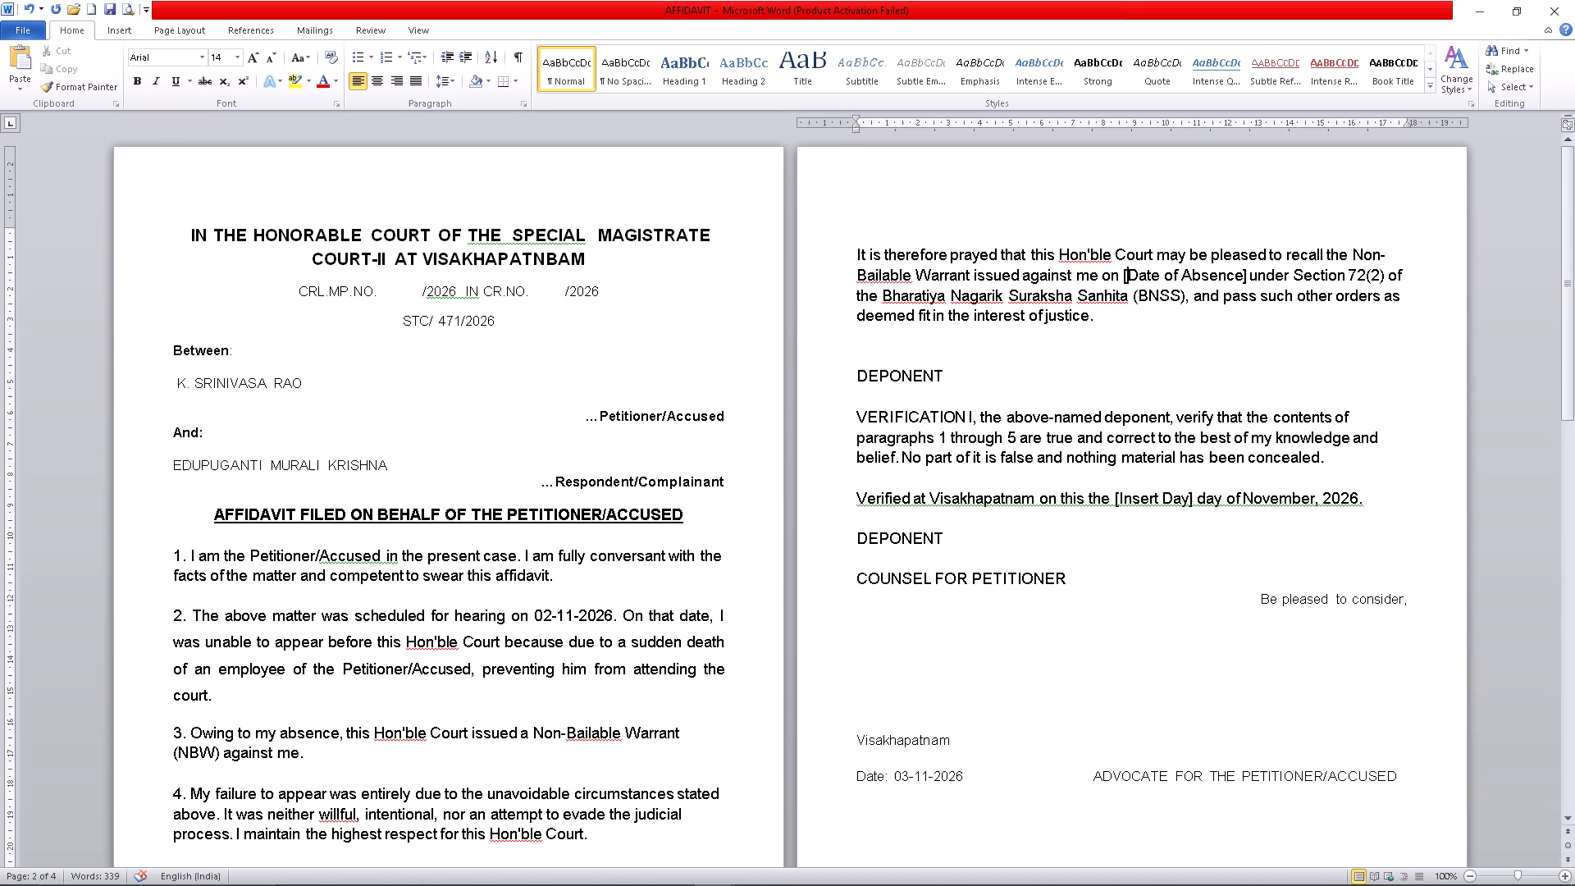
click(1121, 276)
click(1125, 276)
key(Delete)
key(Delete)
key(Delete)
key(Delete)
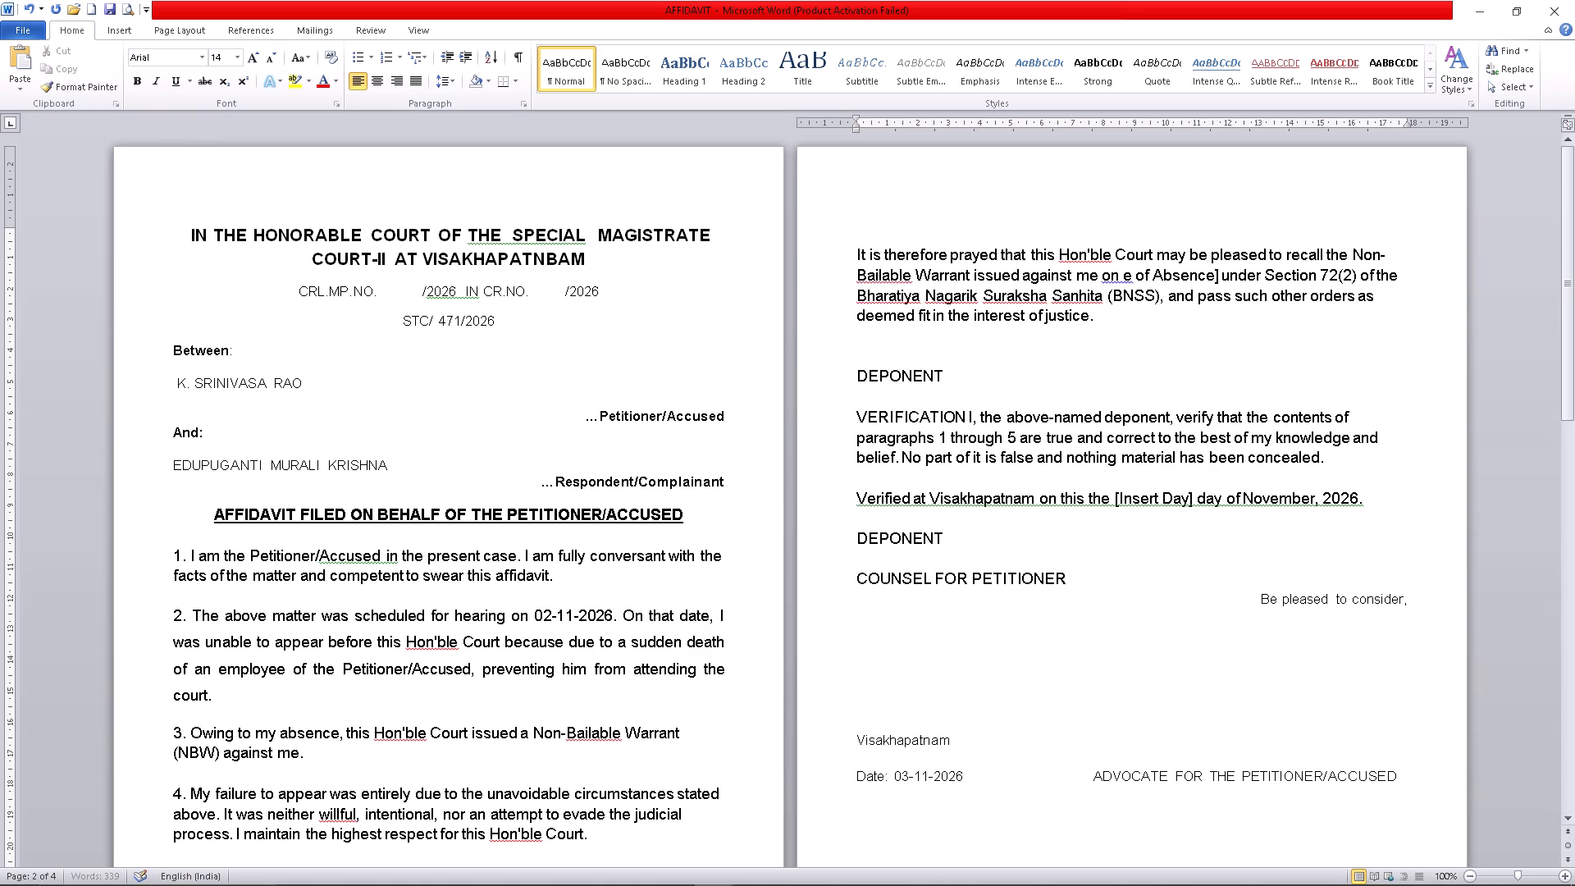
key(Delete)
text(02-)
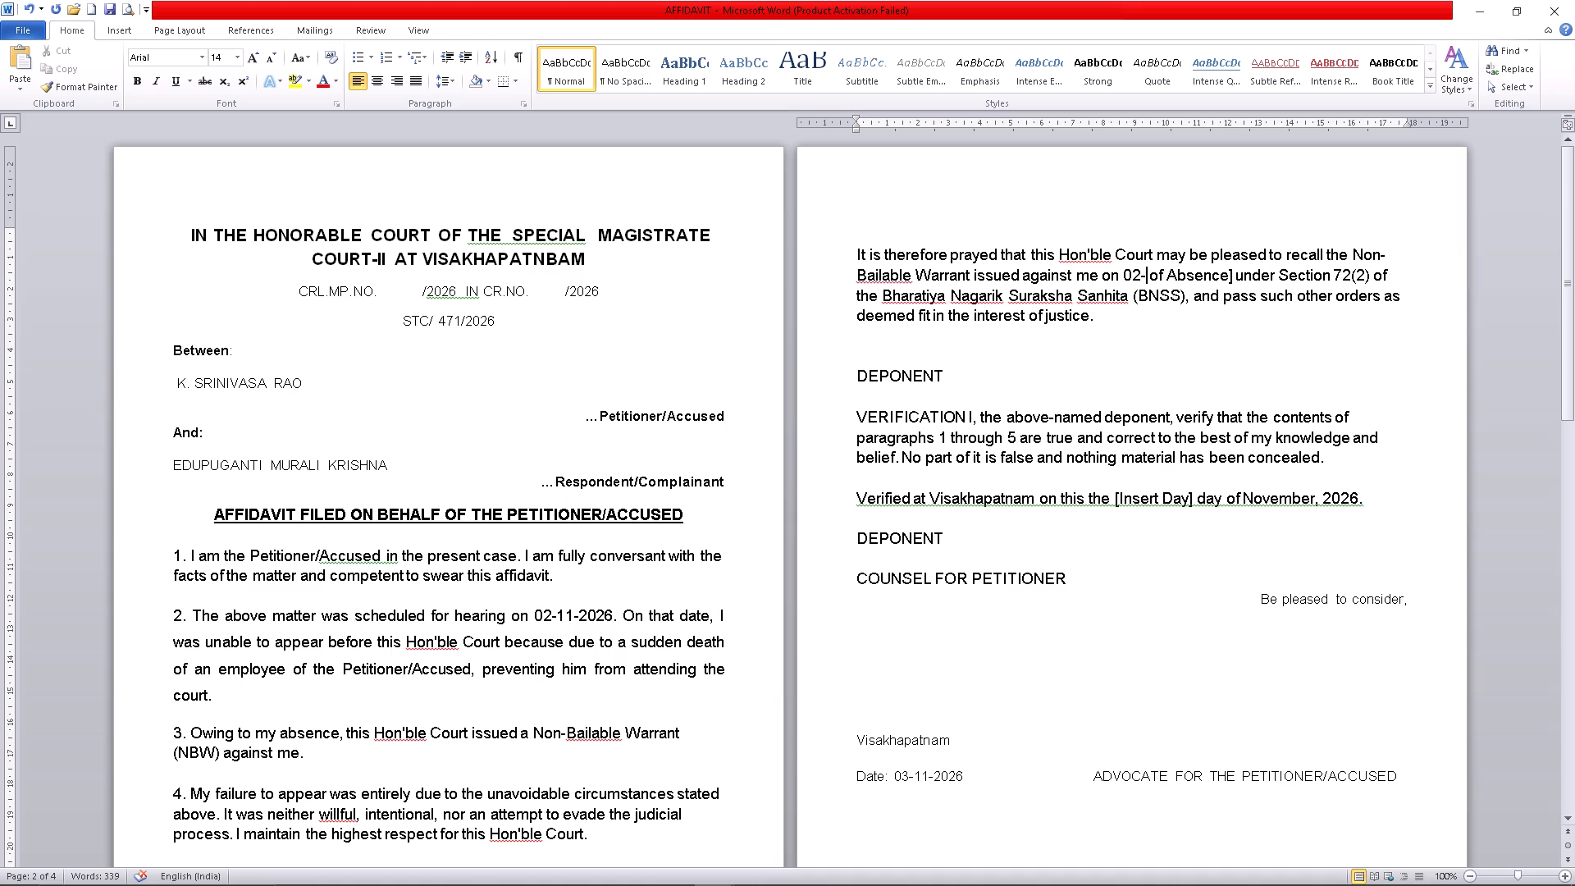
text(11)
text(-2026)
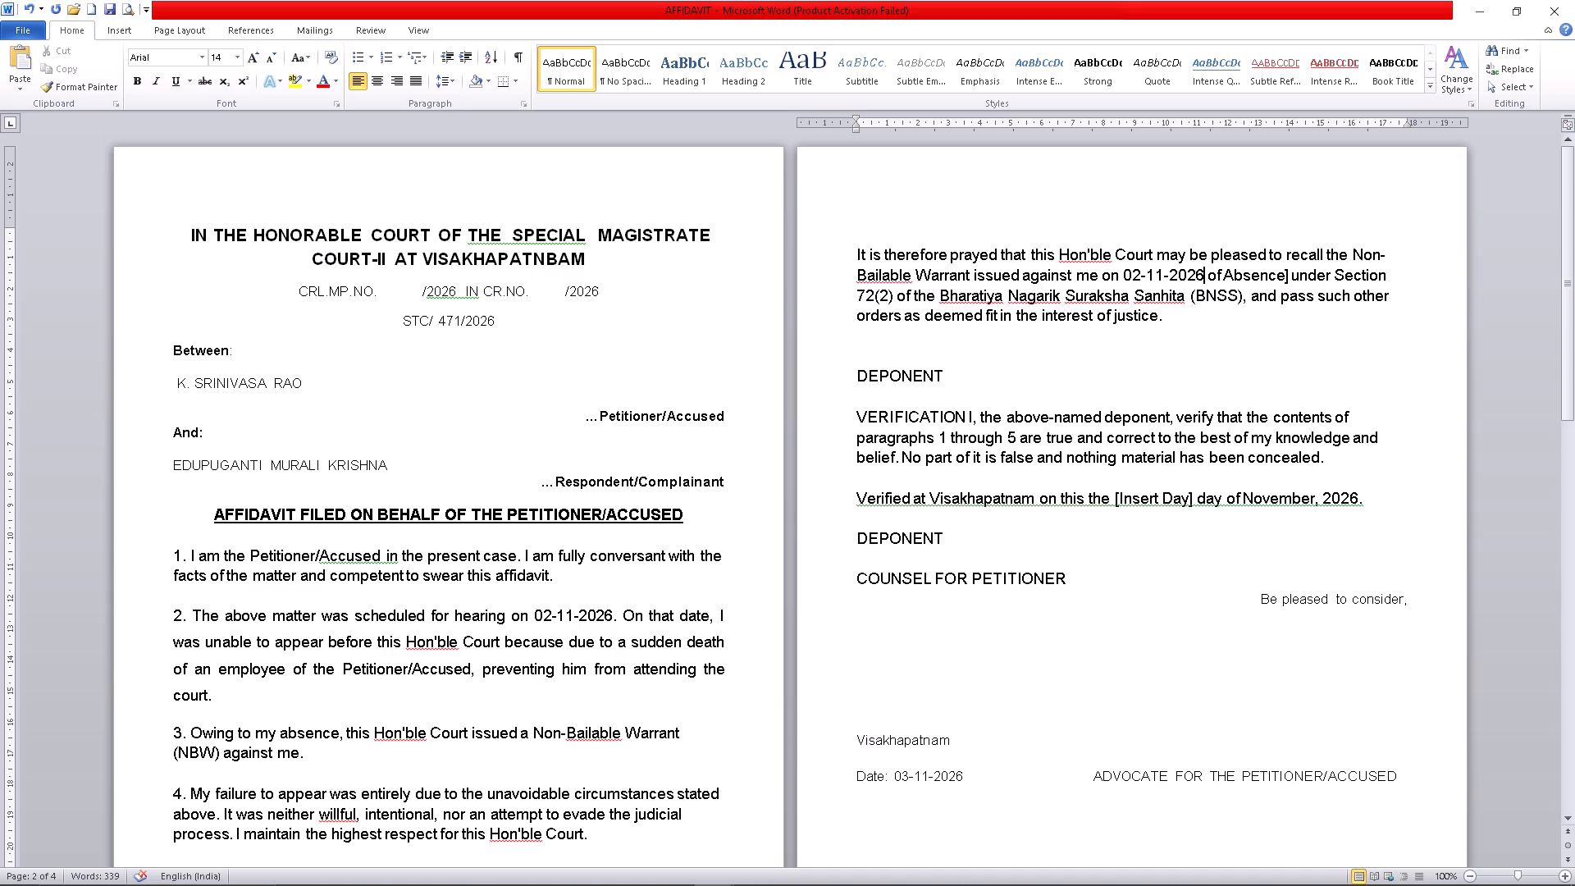
click(1208, 278)
key(Delete)
key(Delete)
key(Delete)
key(Delete)
key(Delete)
key(Delete)
key(Delete)
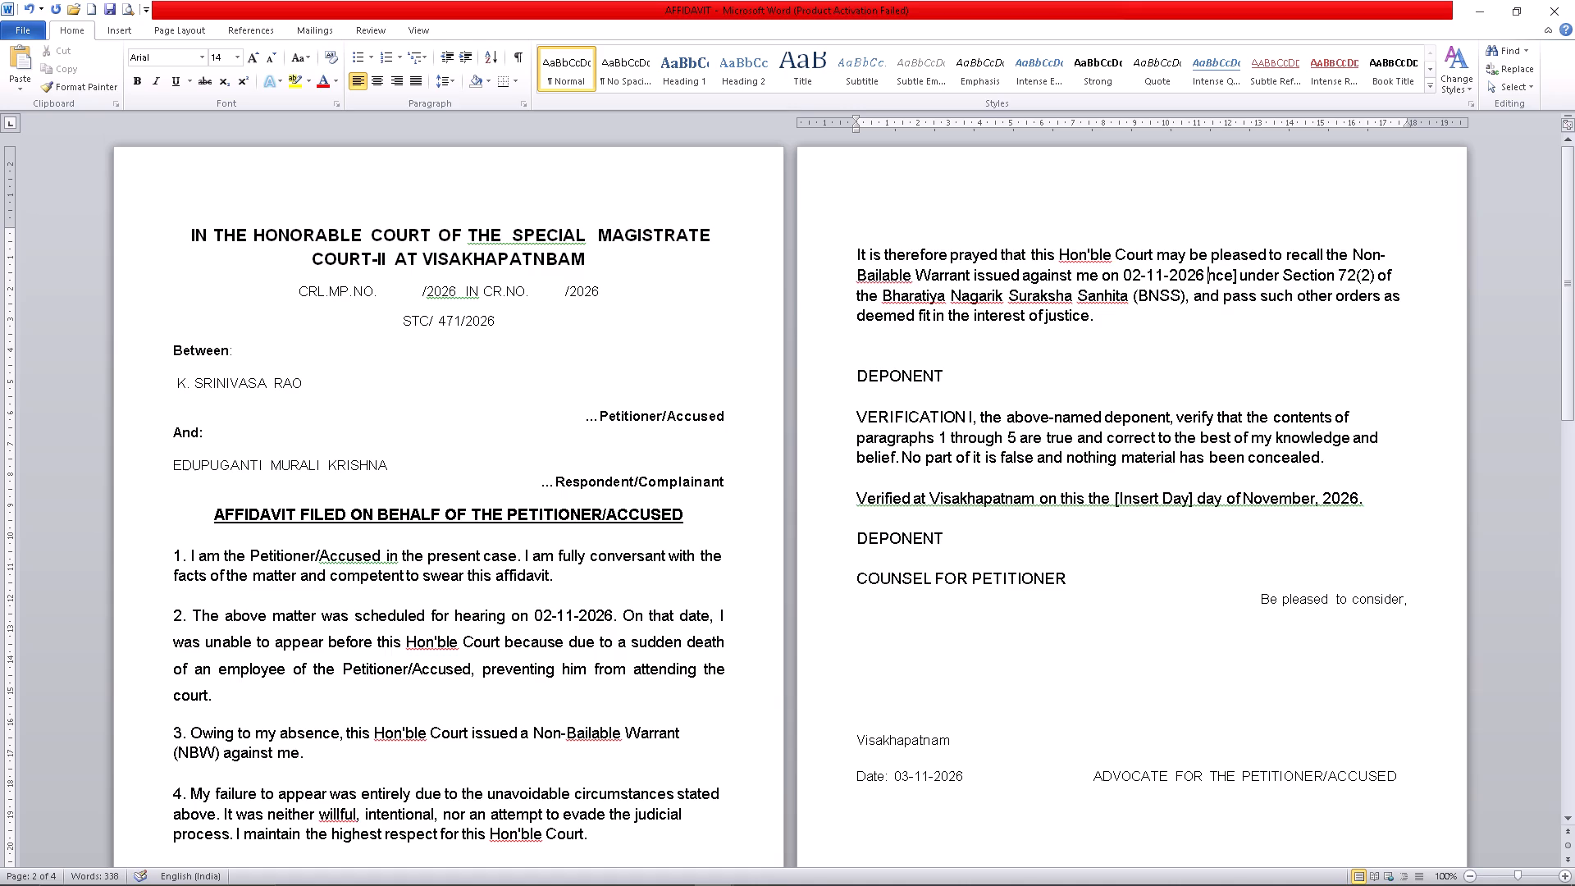
key(Delete)
key(Delete)
key(Delete)
key(Delete)
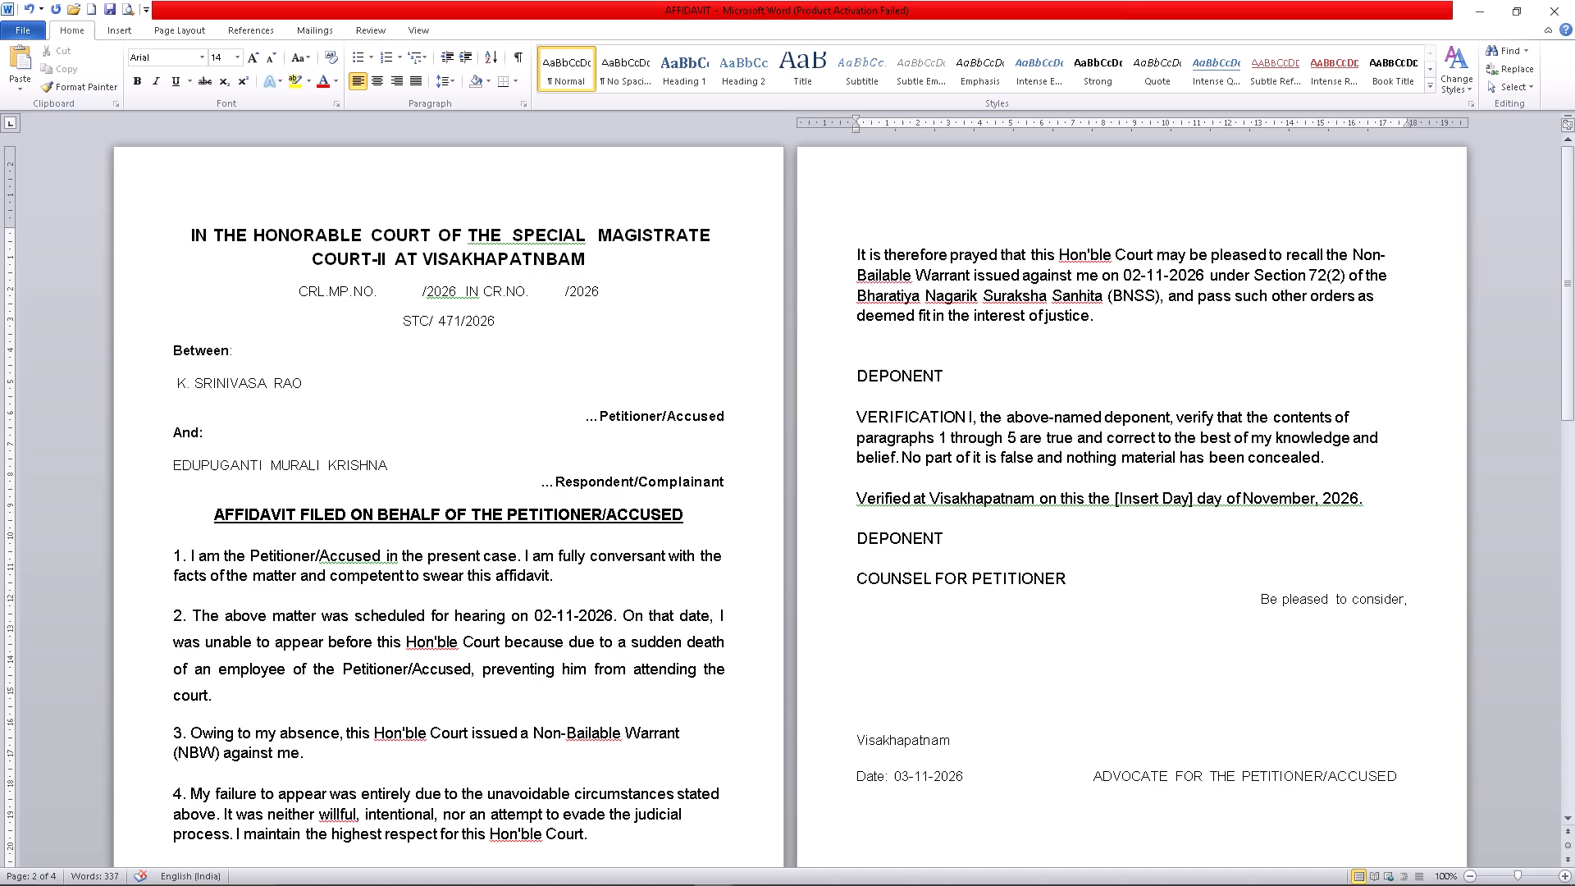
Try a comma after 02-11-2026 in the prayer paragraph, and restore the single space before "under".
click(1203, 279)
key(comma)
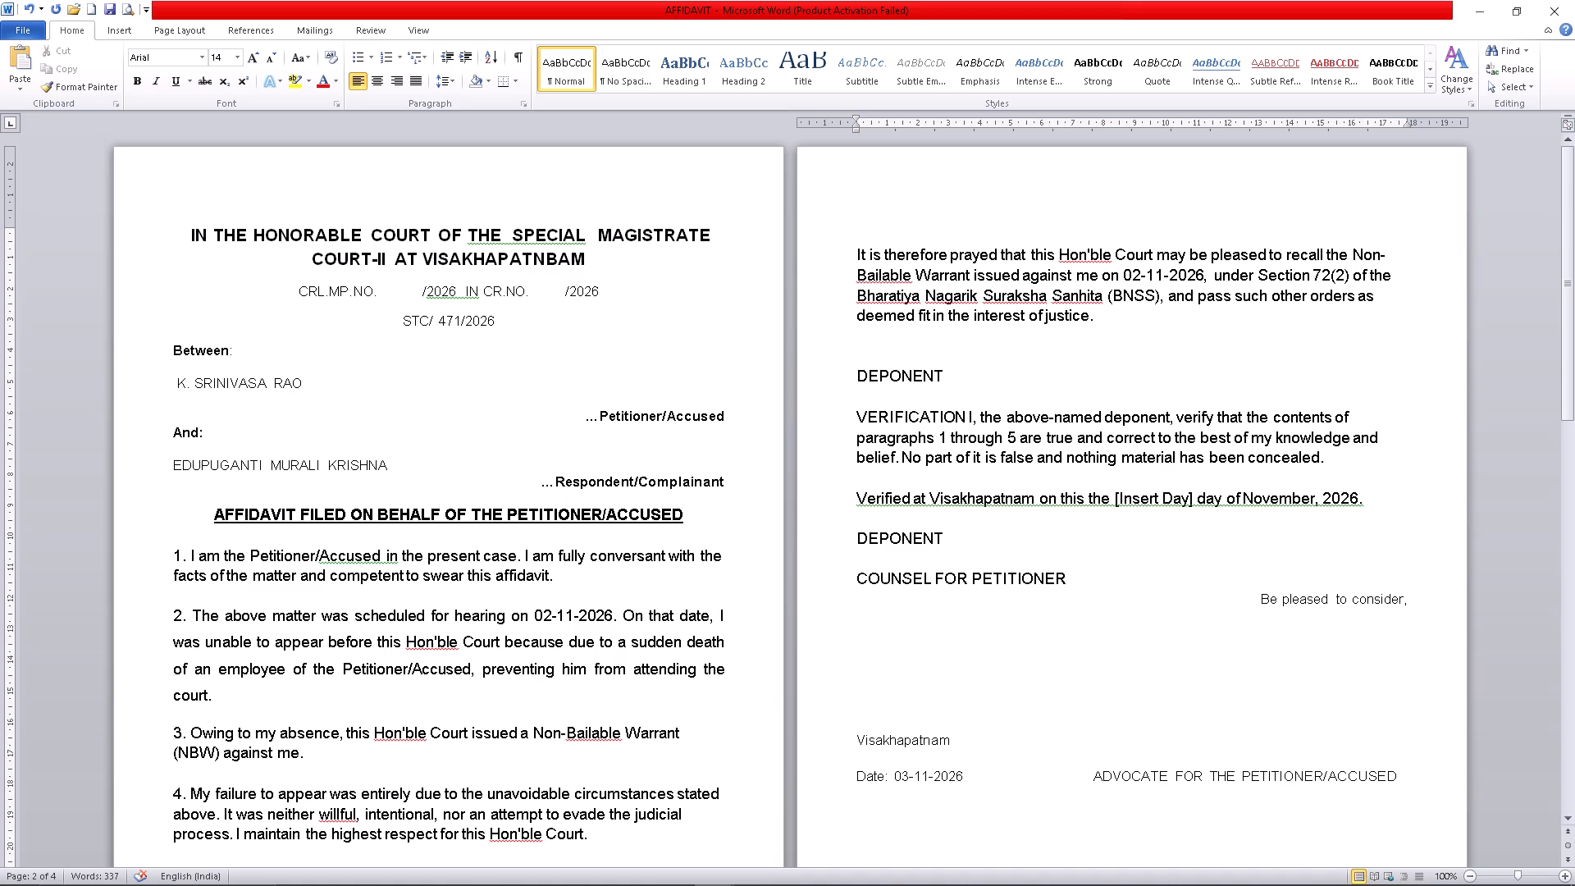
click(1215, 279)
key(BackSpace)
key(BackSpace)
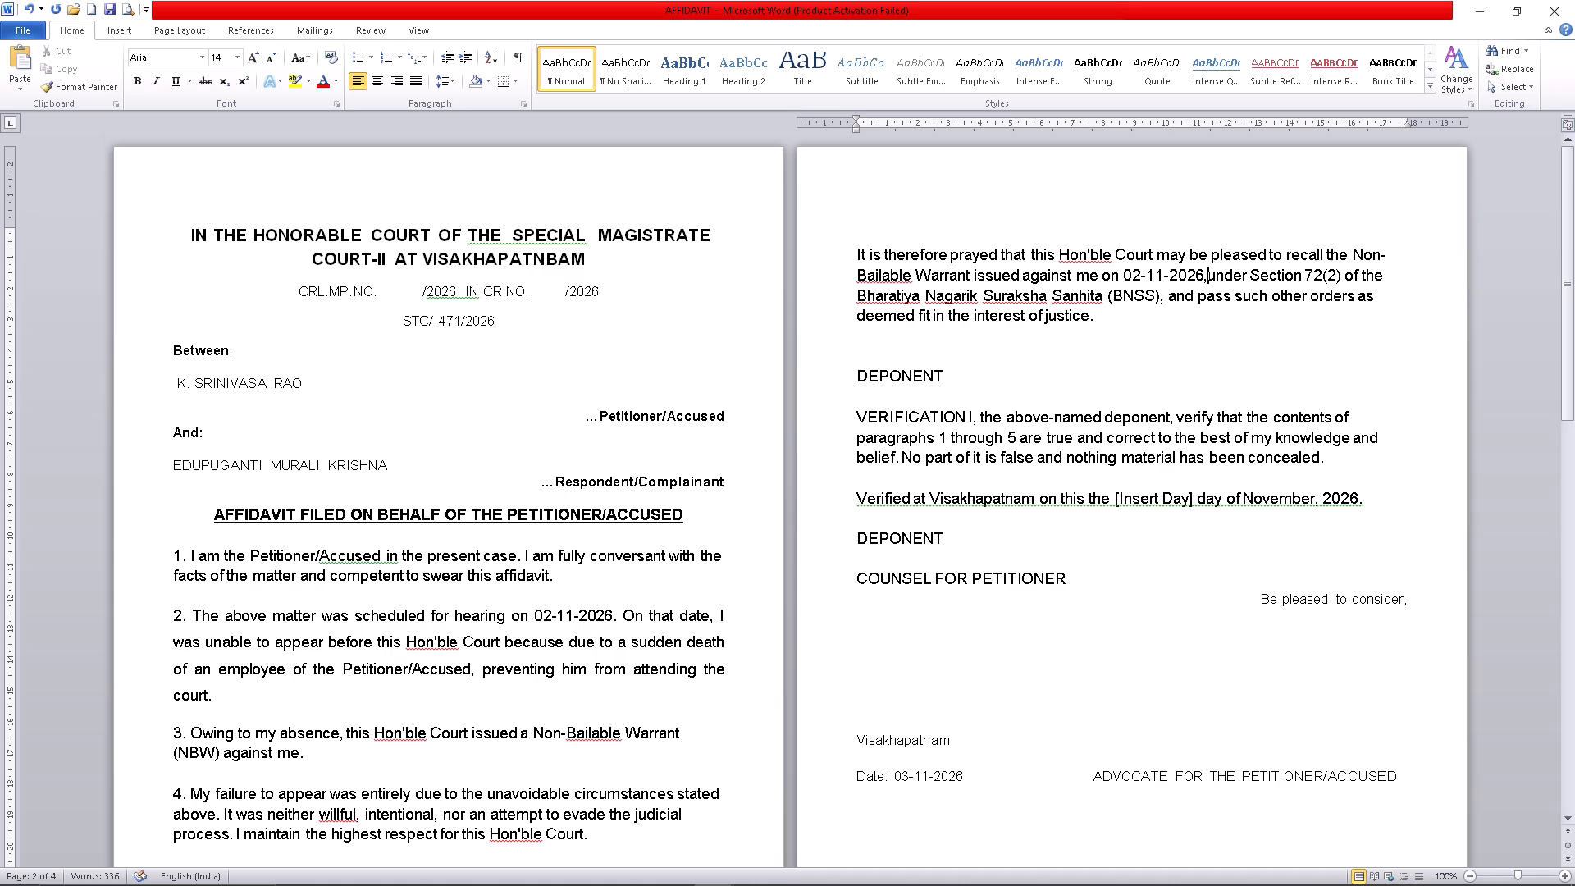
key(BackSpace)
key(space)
Shift the first "DEPONENT" line, below the prayer paragraph, towards the right margin using spaces.
click(855, 375)
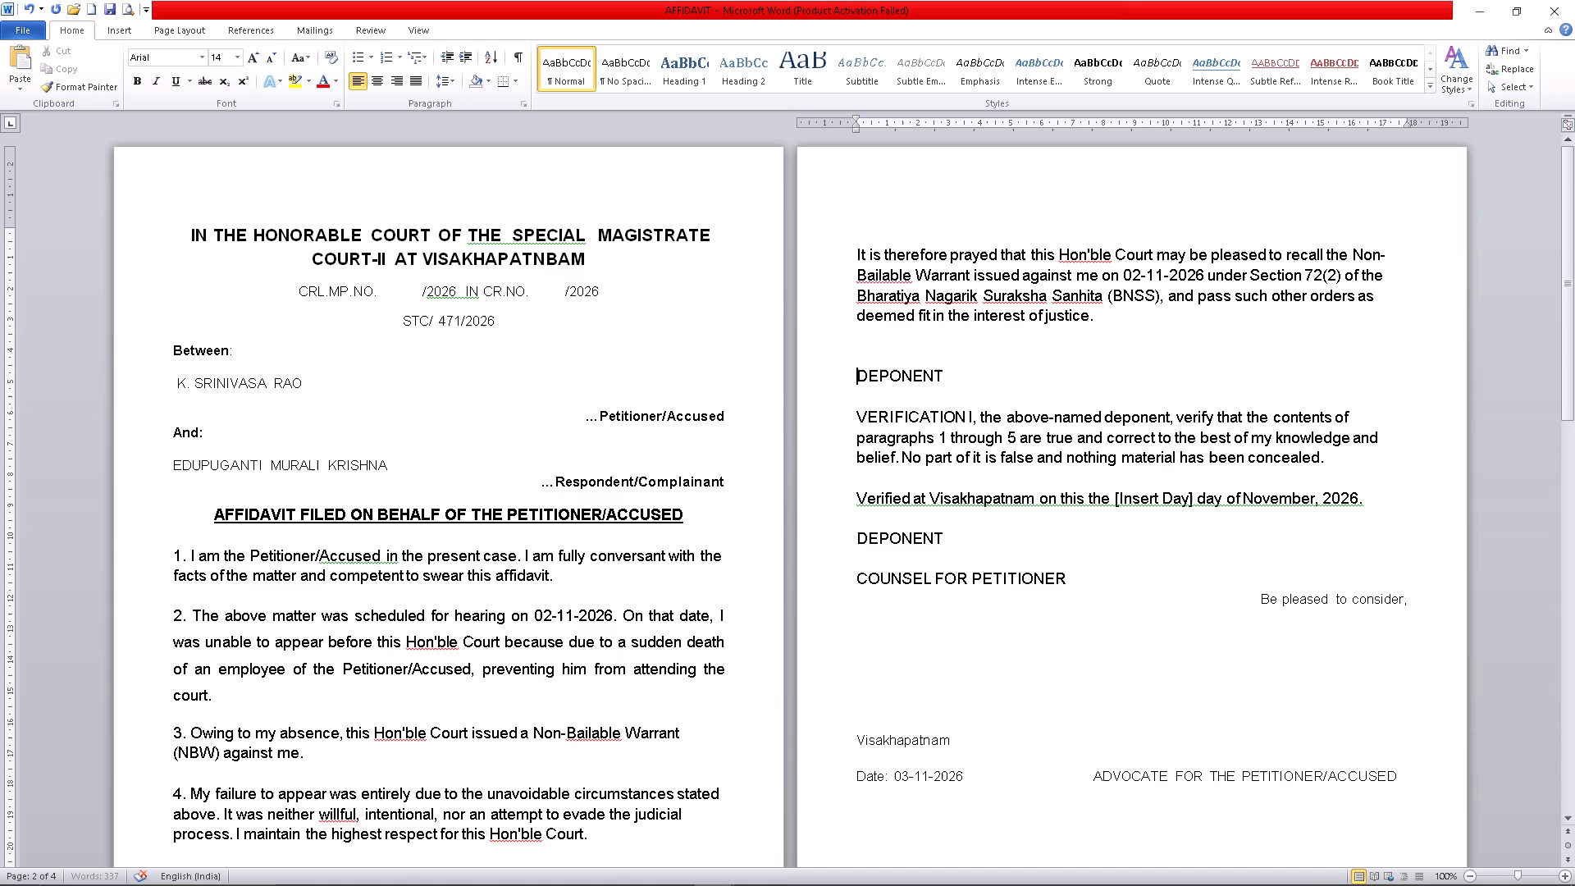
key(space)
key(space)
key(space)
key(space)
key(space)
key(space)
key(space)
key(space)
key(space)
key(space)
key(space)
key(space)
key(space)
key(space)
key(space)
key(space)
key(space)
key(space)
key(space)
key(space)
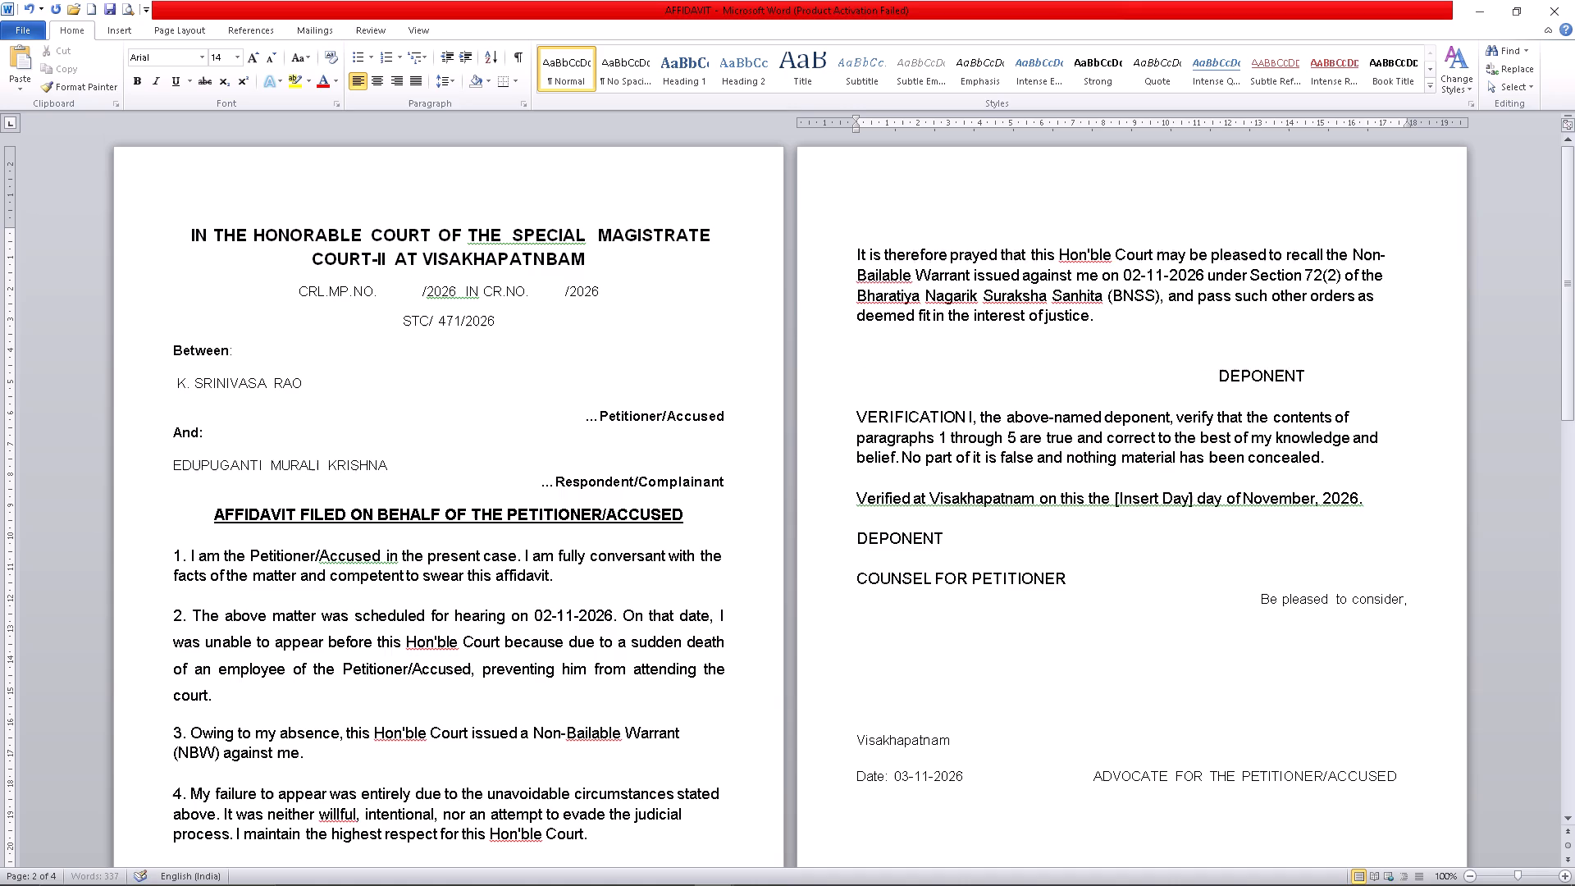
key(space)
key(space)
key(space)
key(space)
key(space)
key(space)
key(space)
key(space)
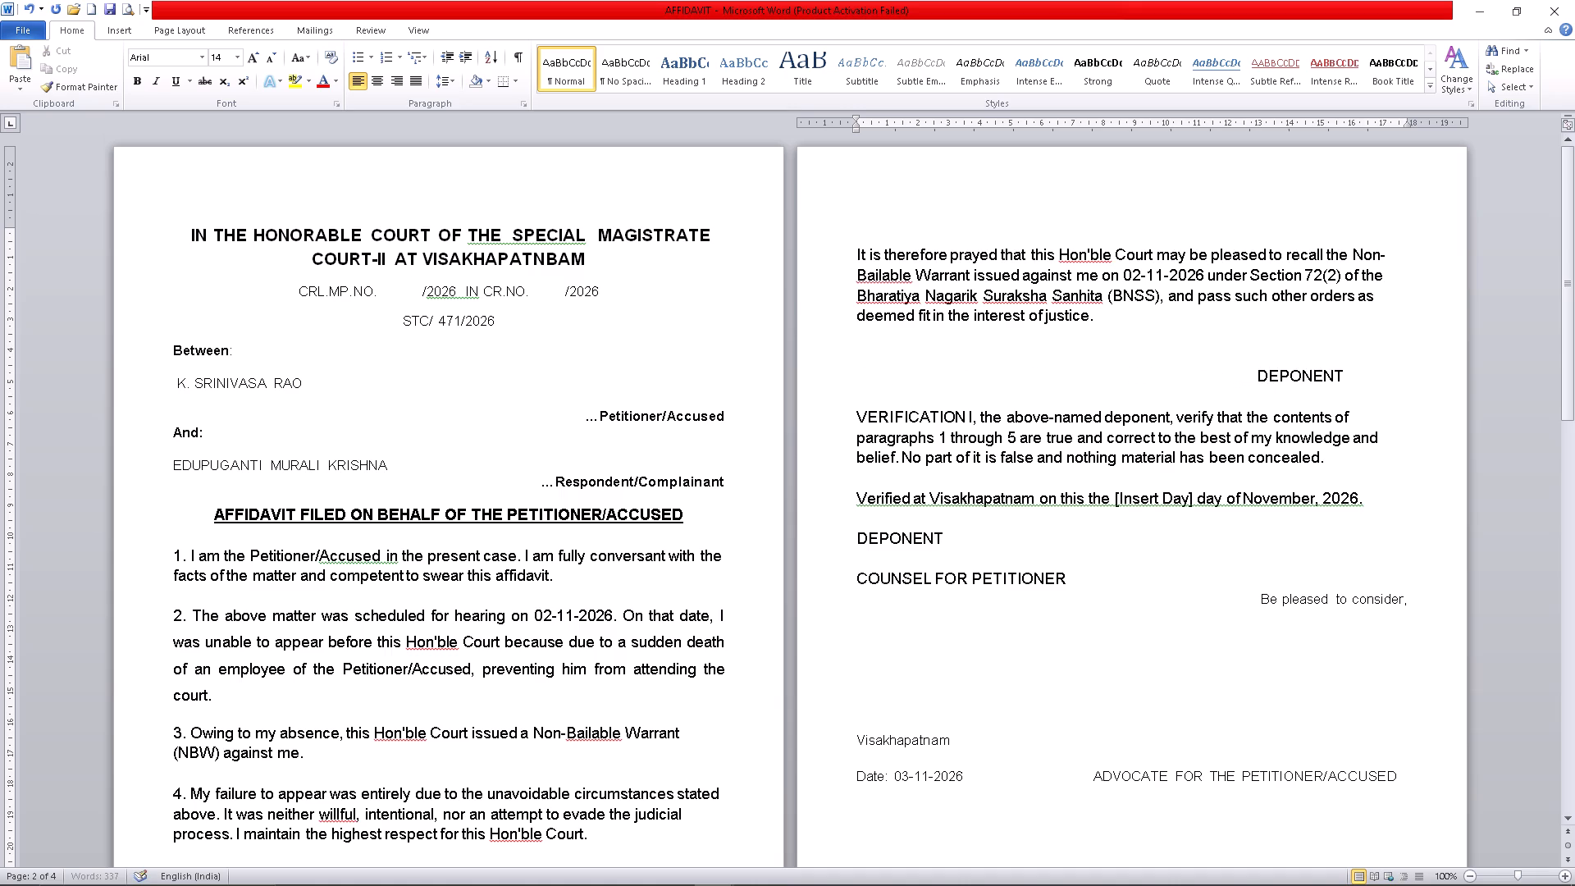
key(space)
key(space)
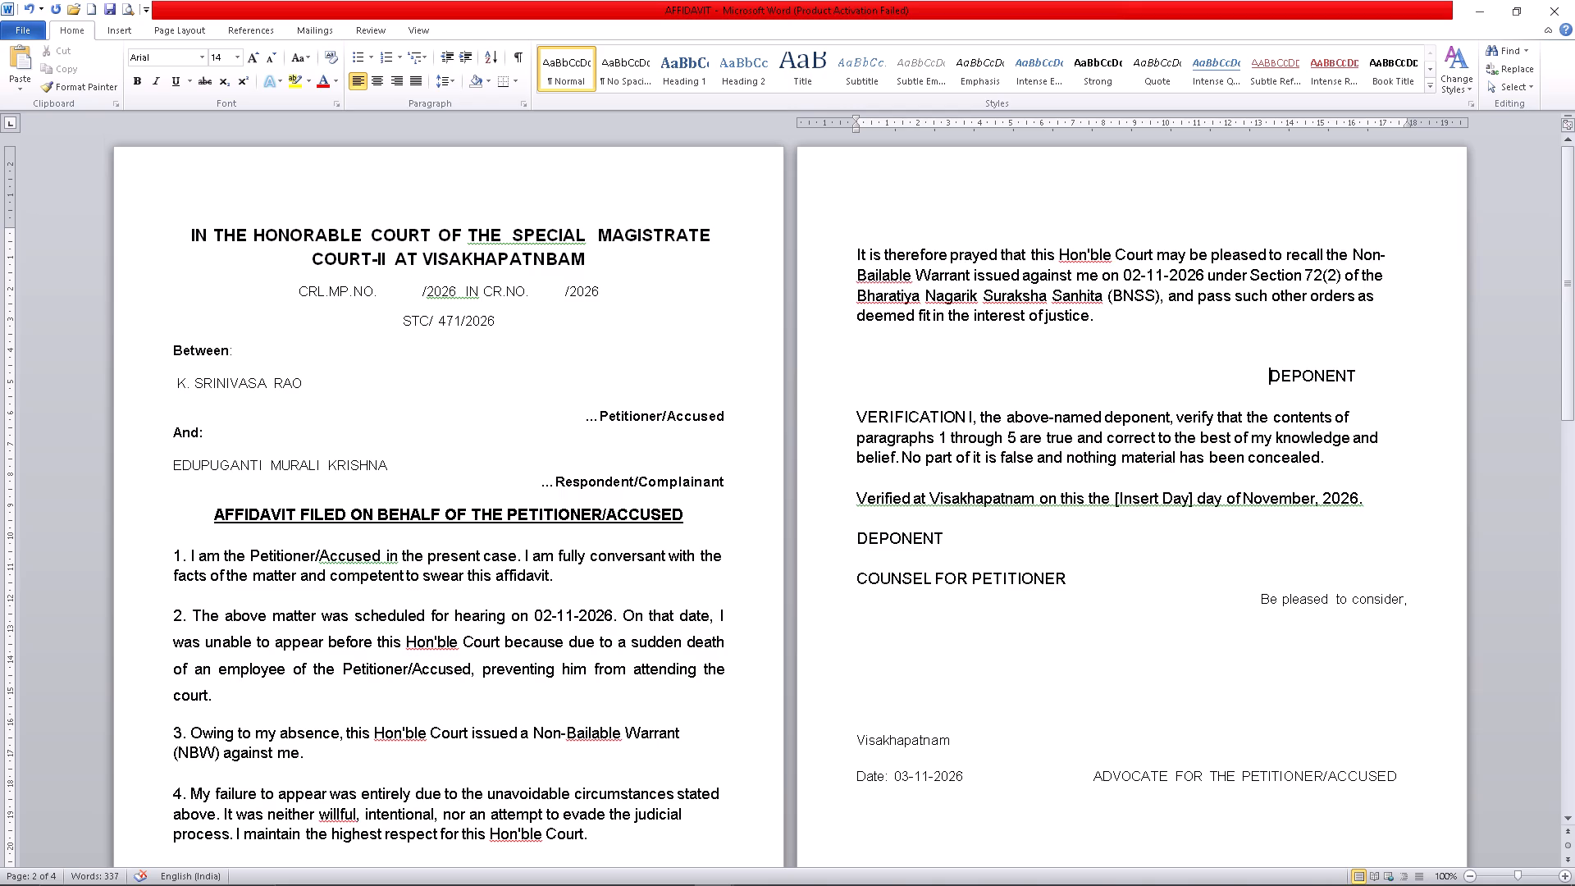
Insert blank lines after the first "DEPONENT" line so the verification section starts on page 3.
click(1394, 377)
key(Return)
key(Return)
key(Return)
key(Return)
key(Return)
key(Return)
key(Return)
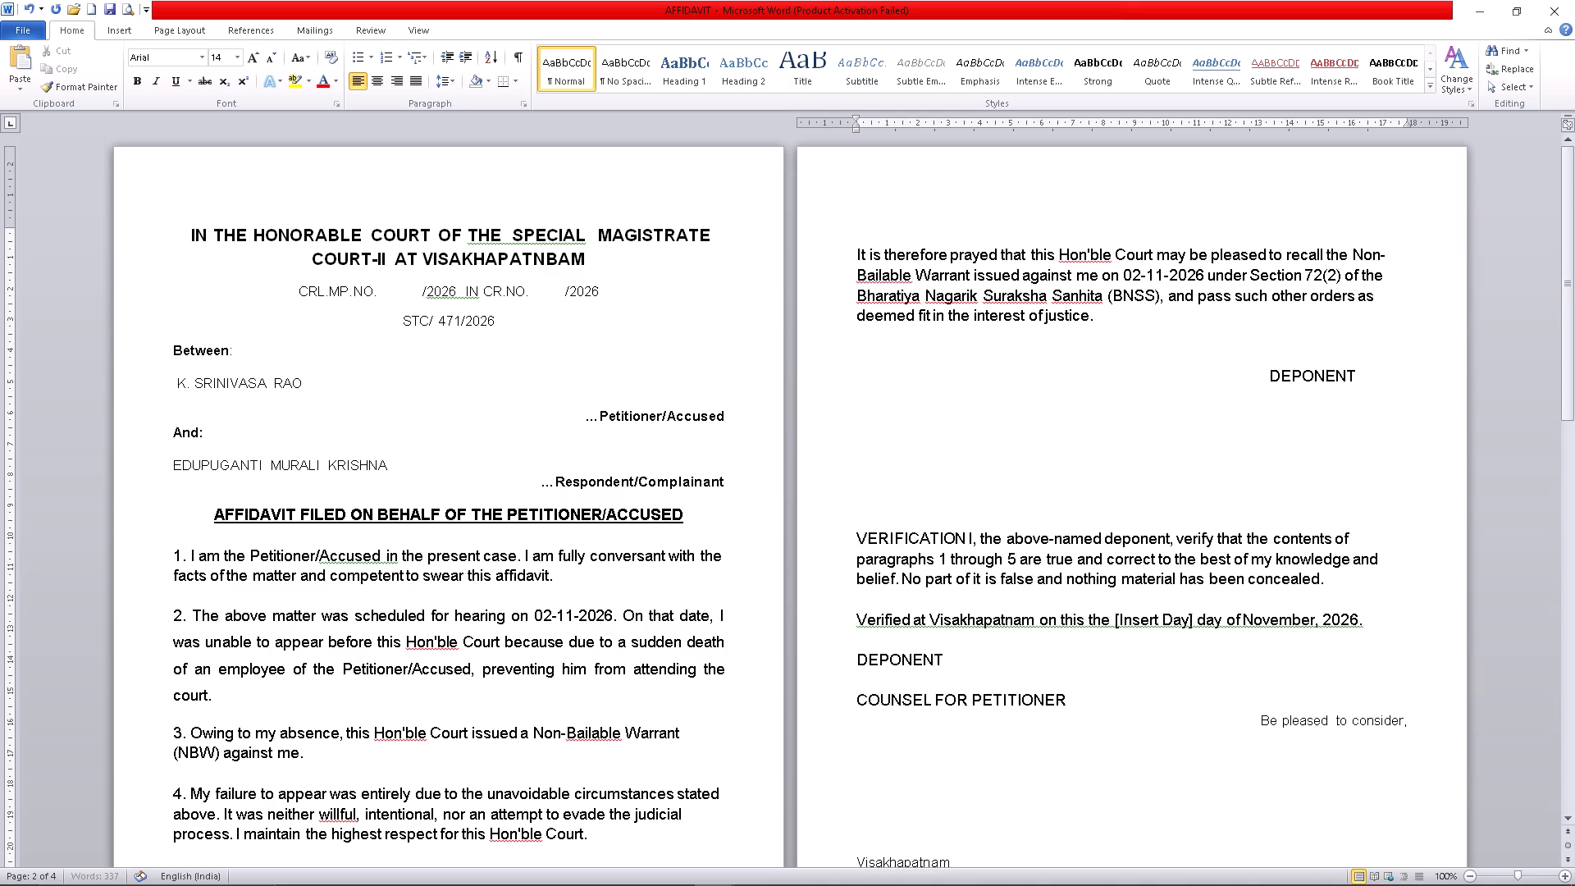
key(Return)
key(Return)
key(Return)
key(Return)
key(Return)
key(Return)
key(Return)
key(Return)
scroll(1099, 491, down, 5)
key(Return)
key(Return)
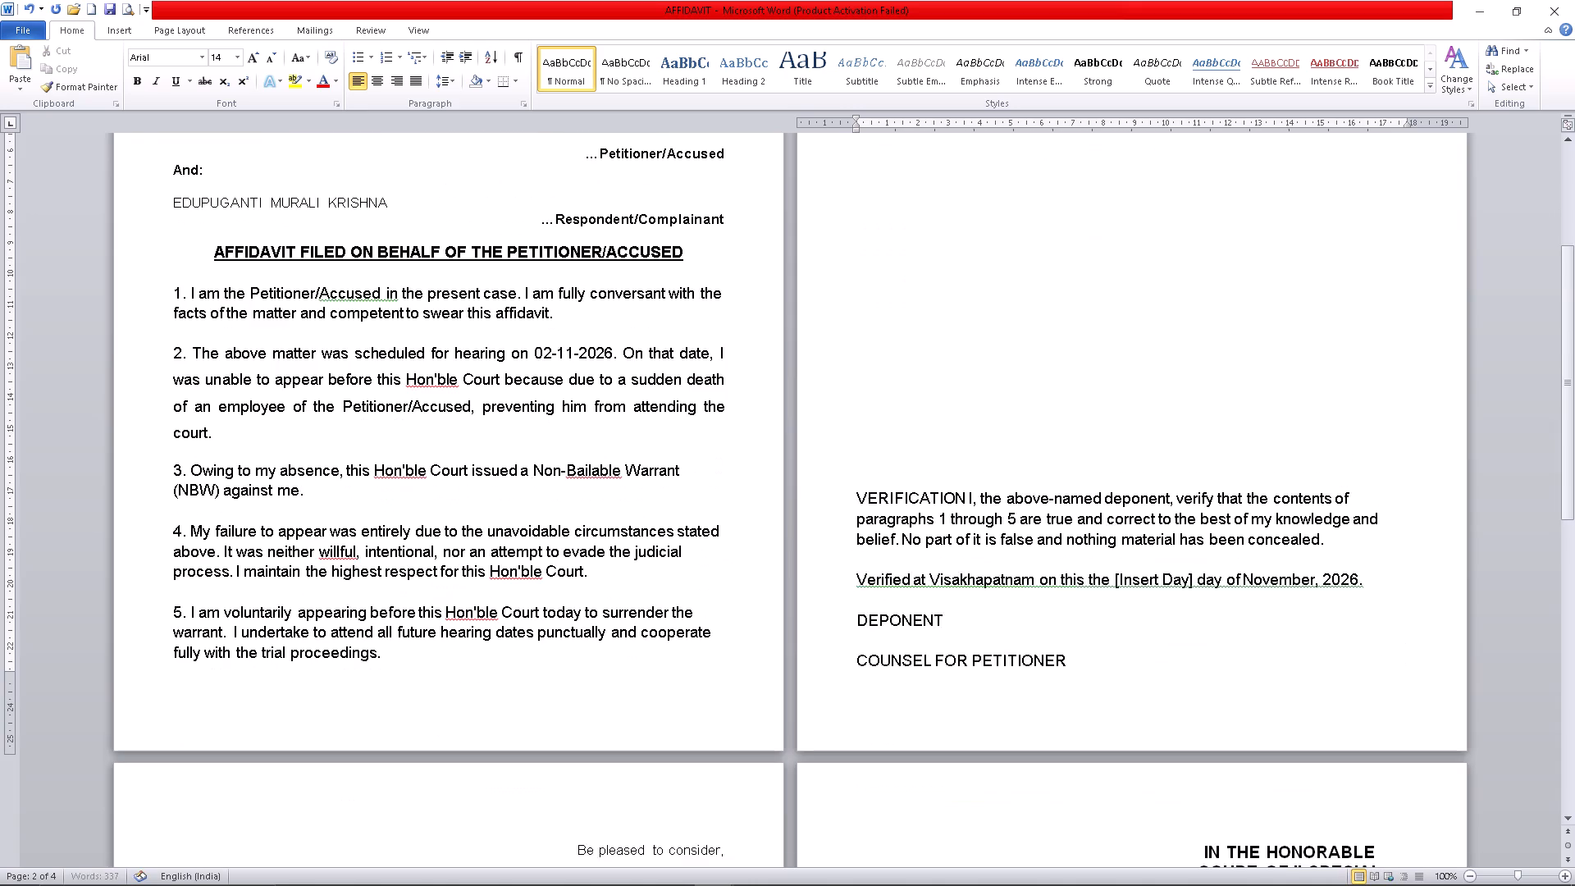
key(Return)
key(Return)
scroll(1093, 481, down, 6)
key(Return)
key(Return)
key(Return)
key(Return)
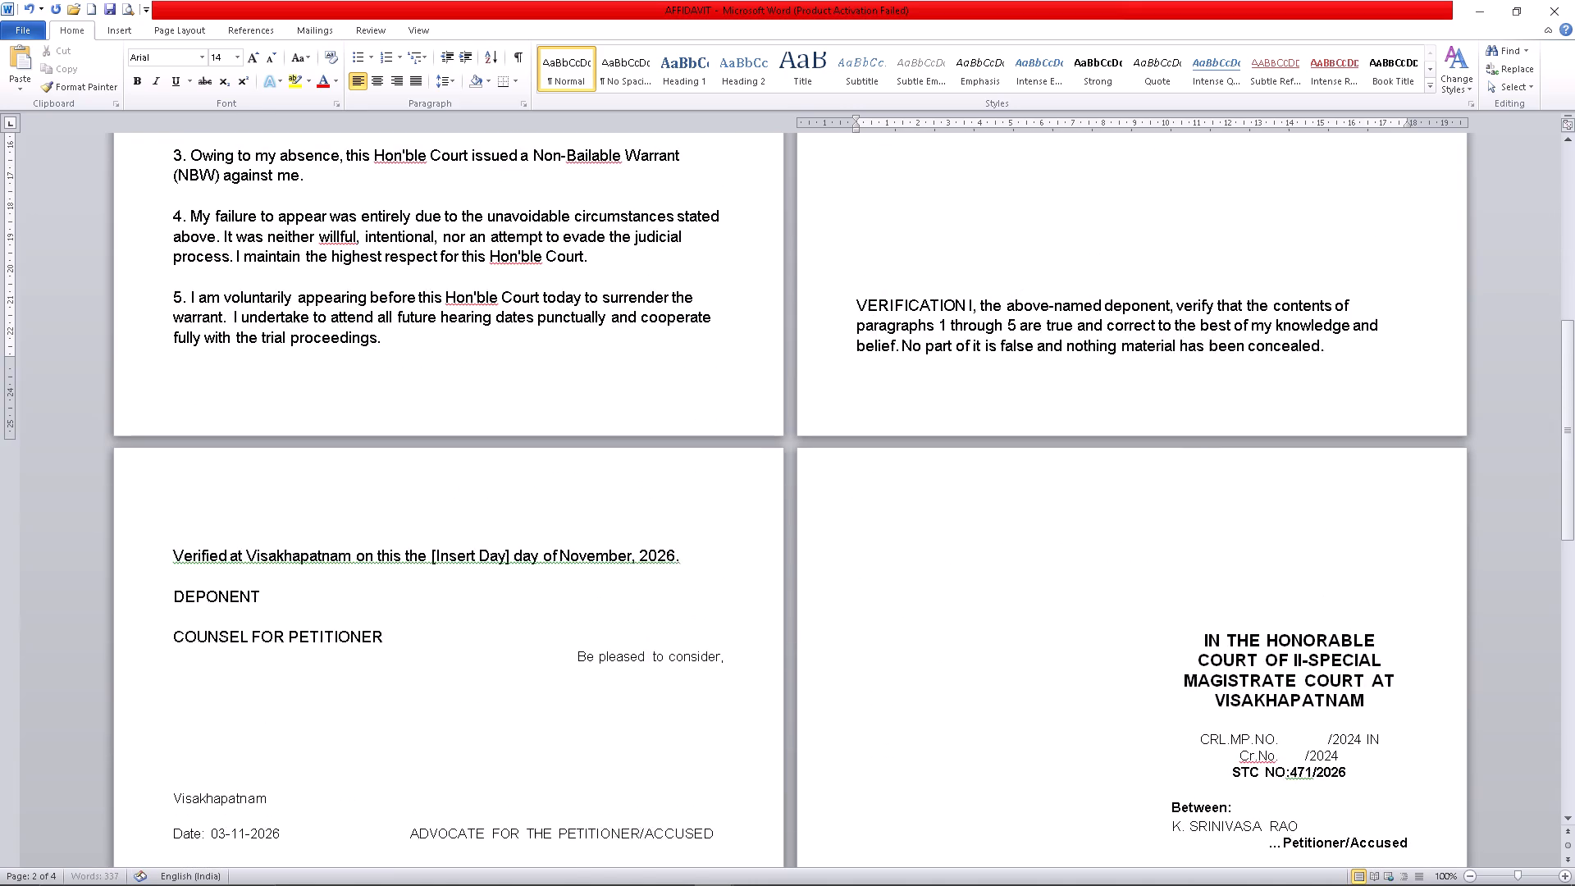
key(Return)
key(Return)
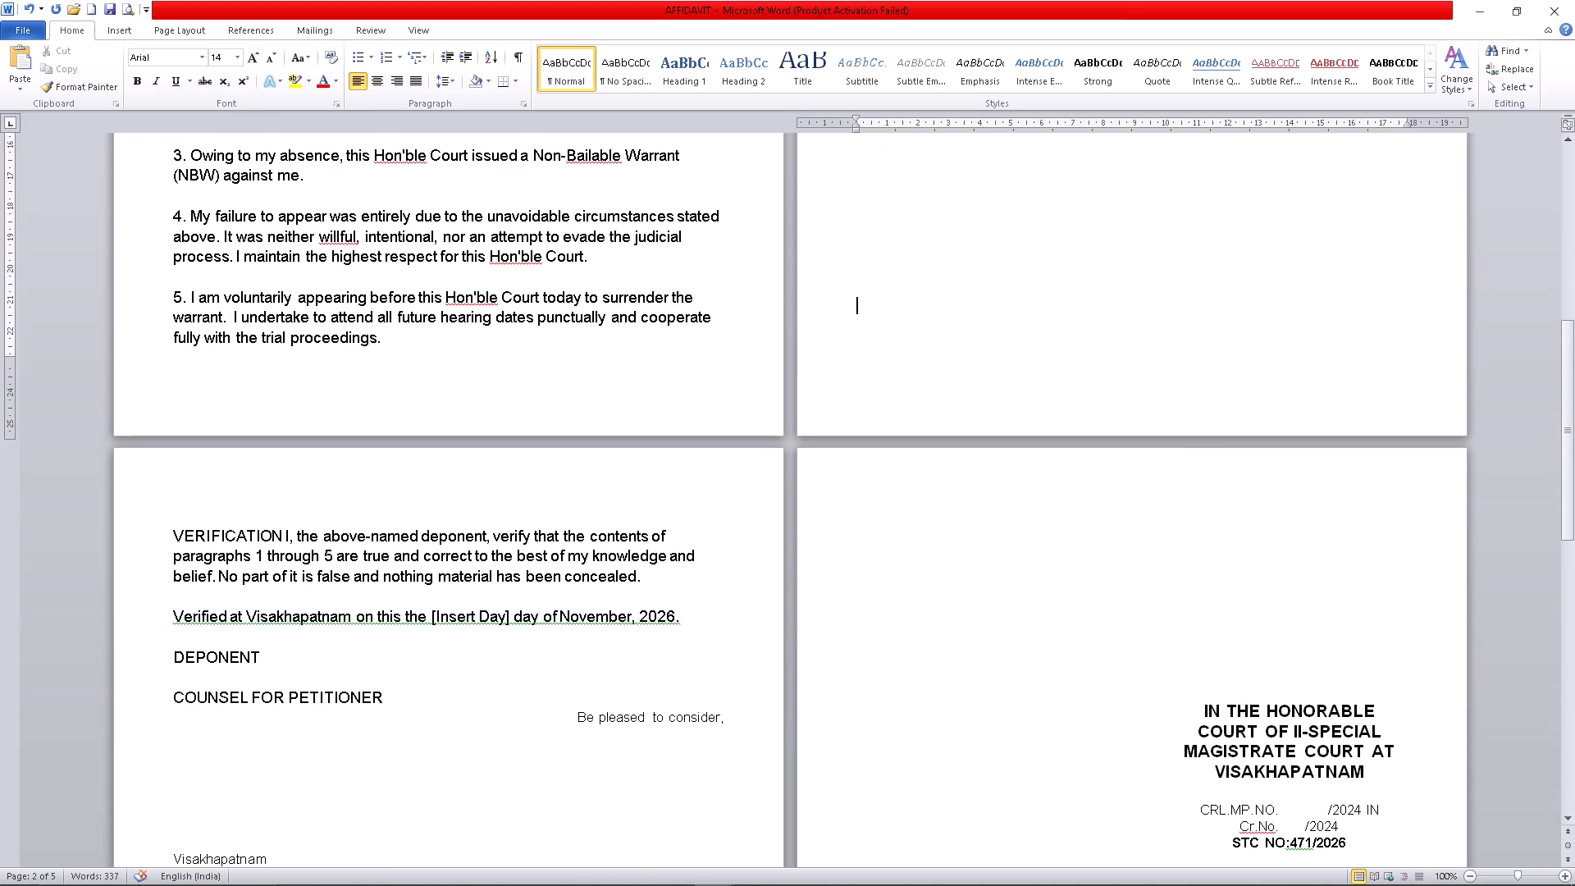
Put "VERIFICATION" on its own line at the start of page 3, with a blank line between it and its paragraph.
click(281, 537)
key(Return)
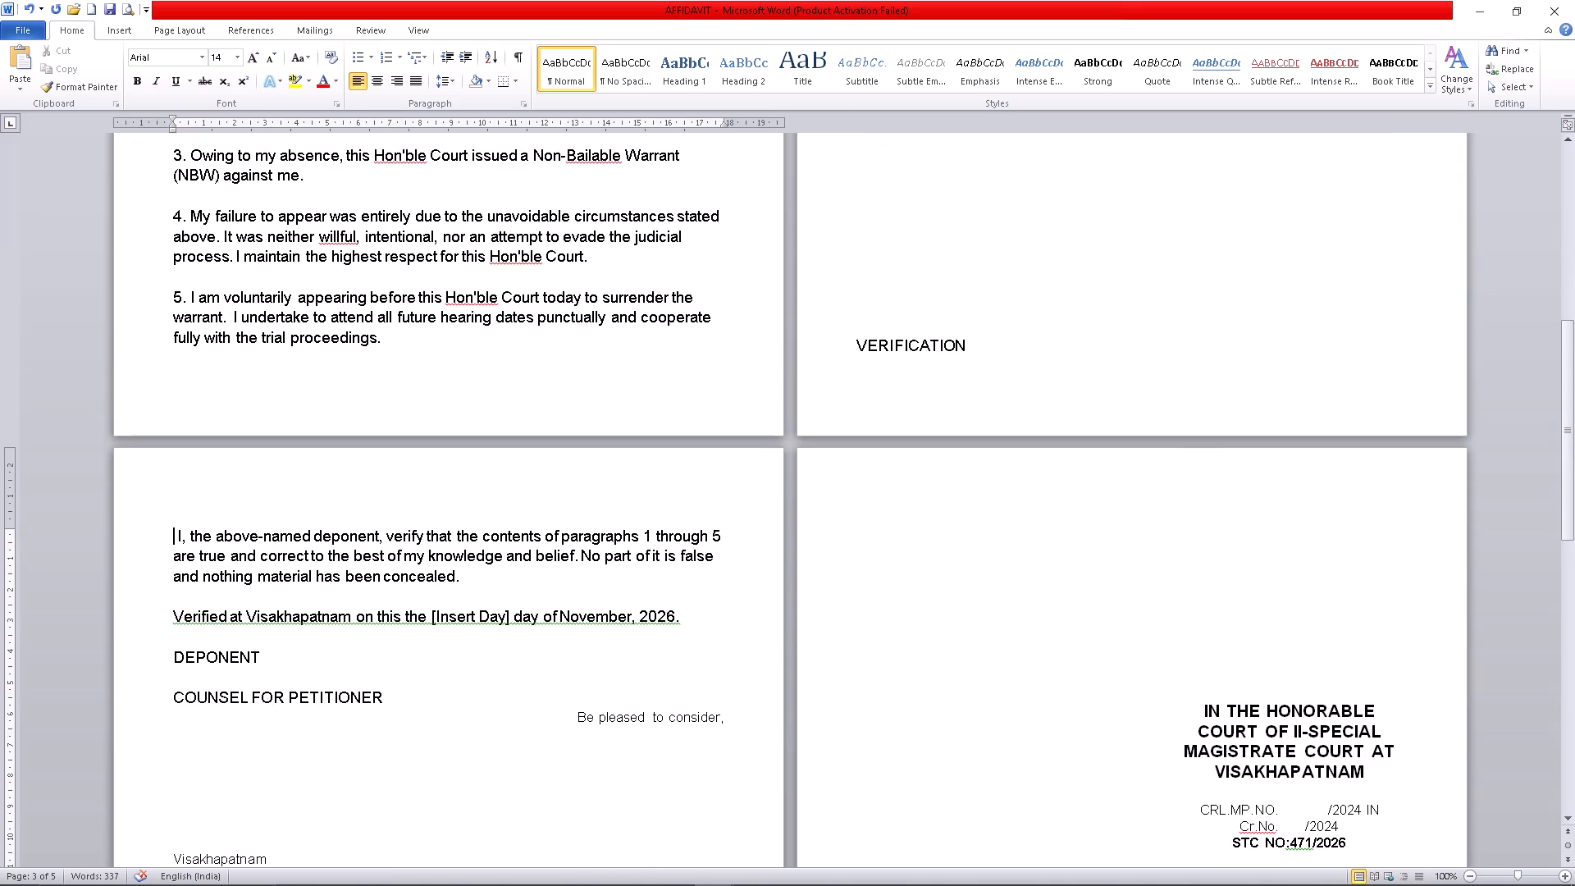
click(890, 304)
key(Return)
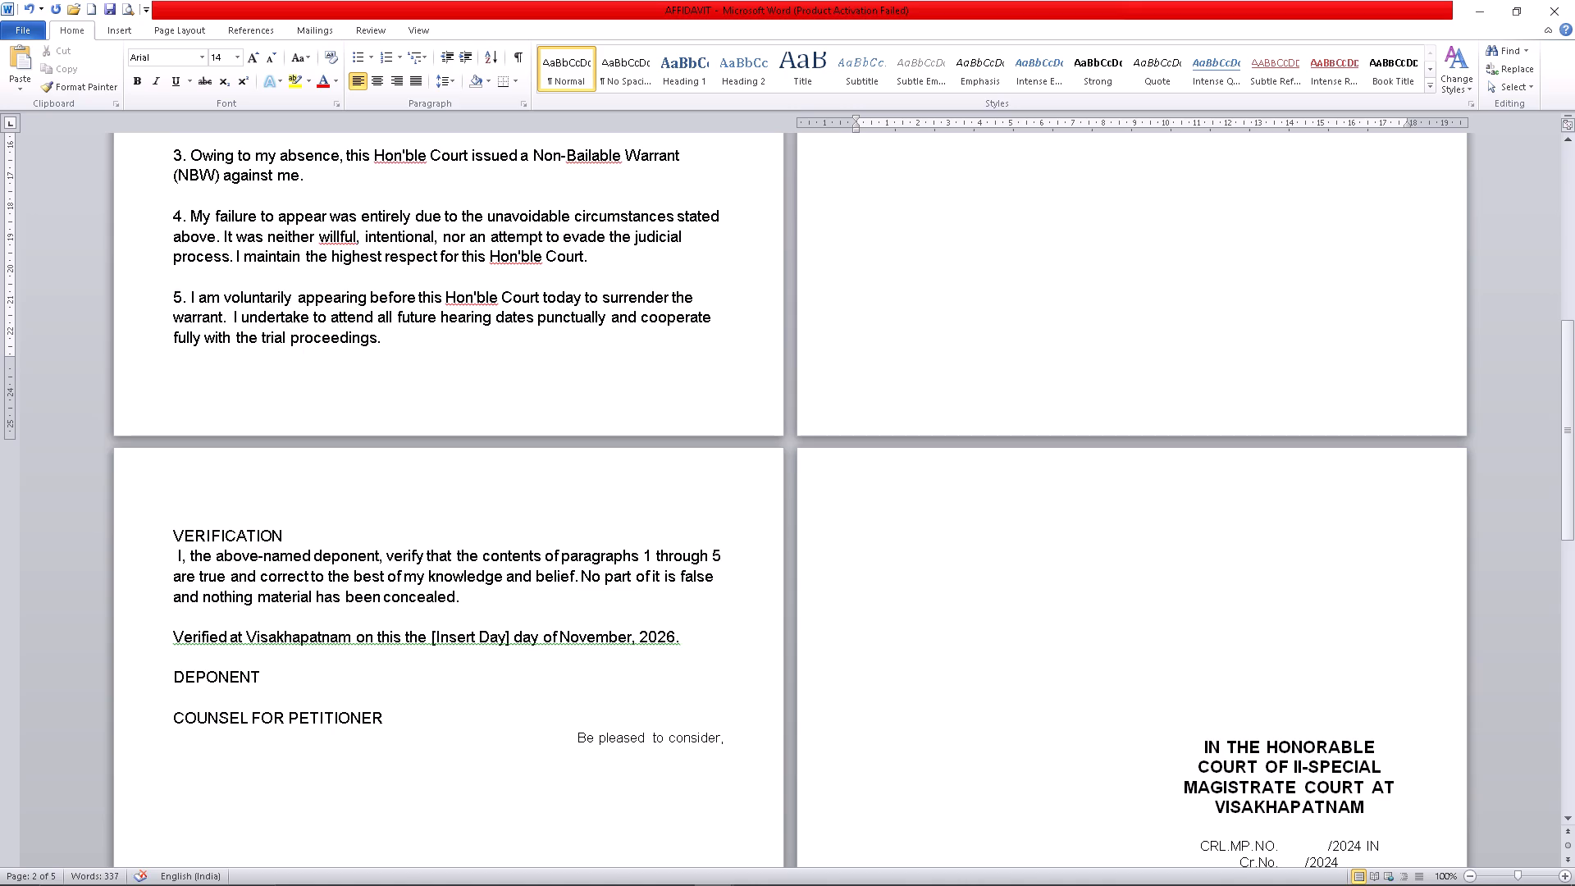
click(317, 538)
key(Return)
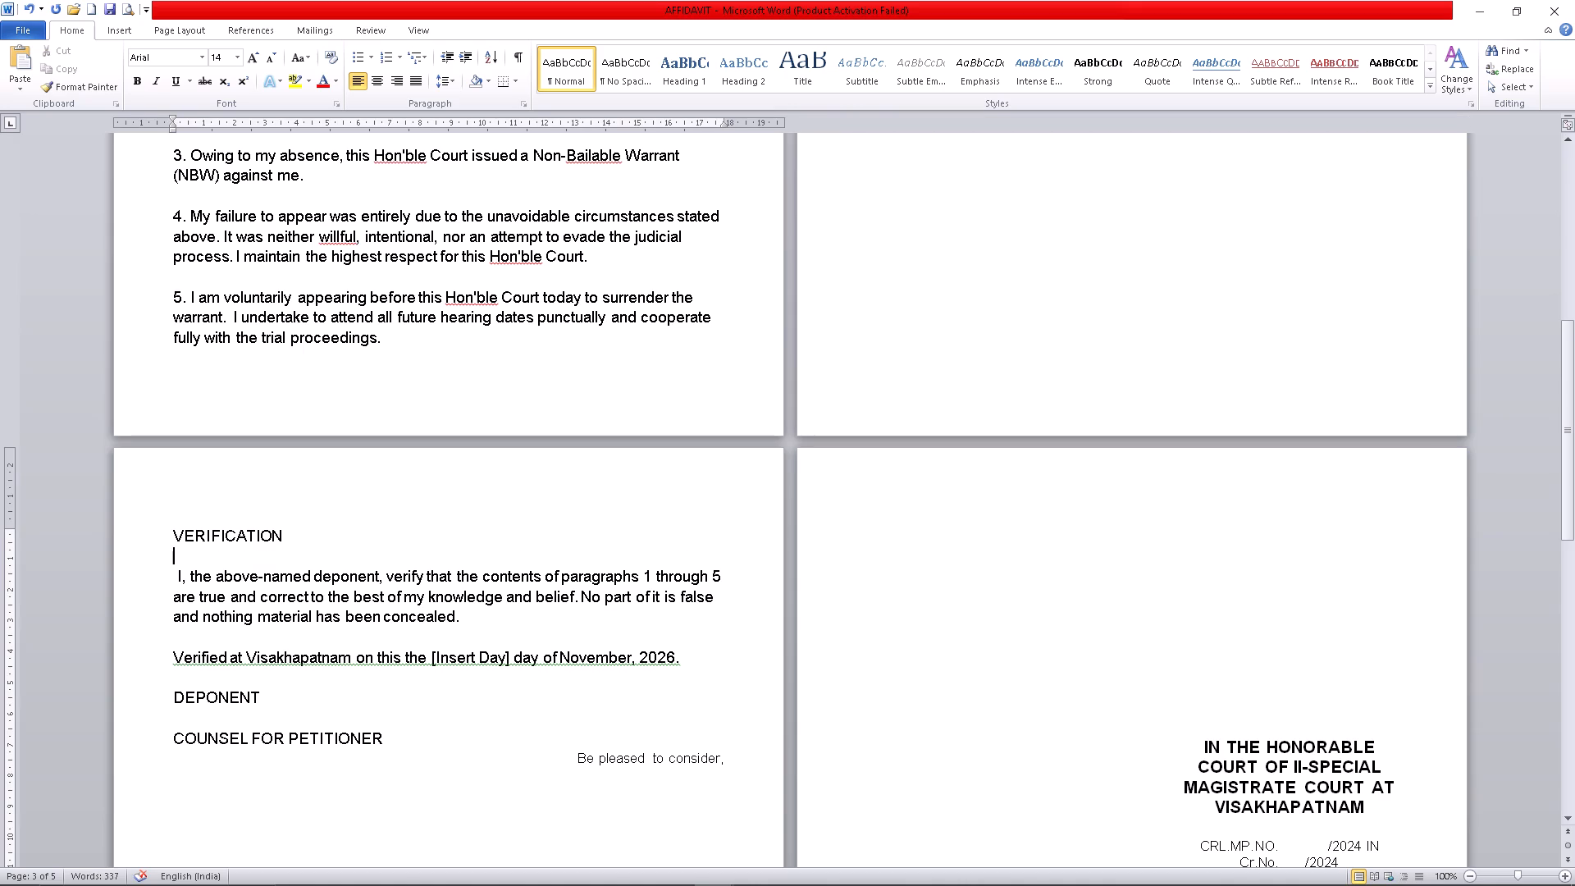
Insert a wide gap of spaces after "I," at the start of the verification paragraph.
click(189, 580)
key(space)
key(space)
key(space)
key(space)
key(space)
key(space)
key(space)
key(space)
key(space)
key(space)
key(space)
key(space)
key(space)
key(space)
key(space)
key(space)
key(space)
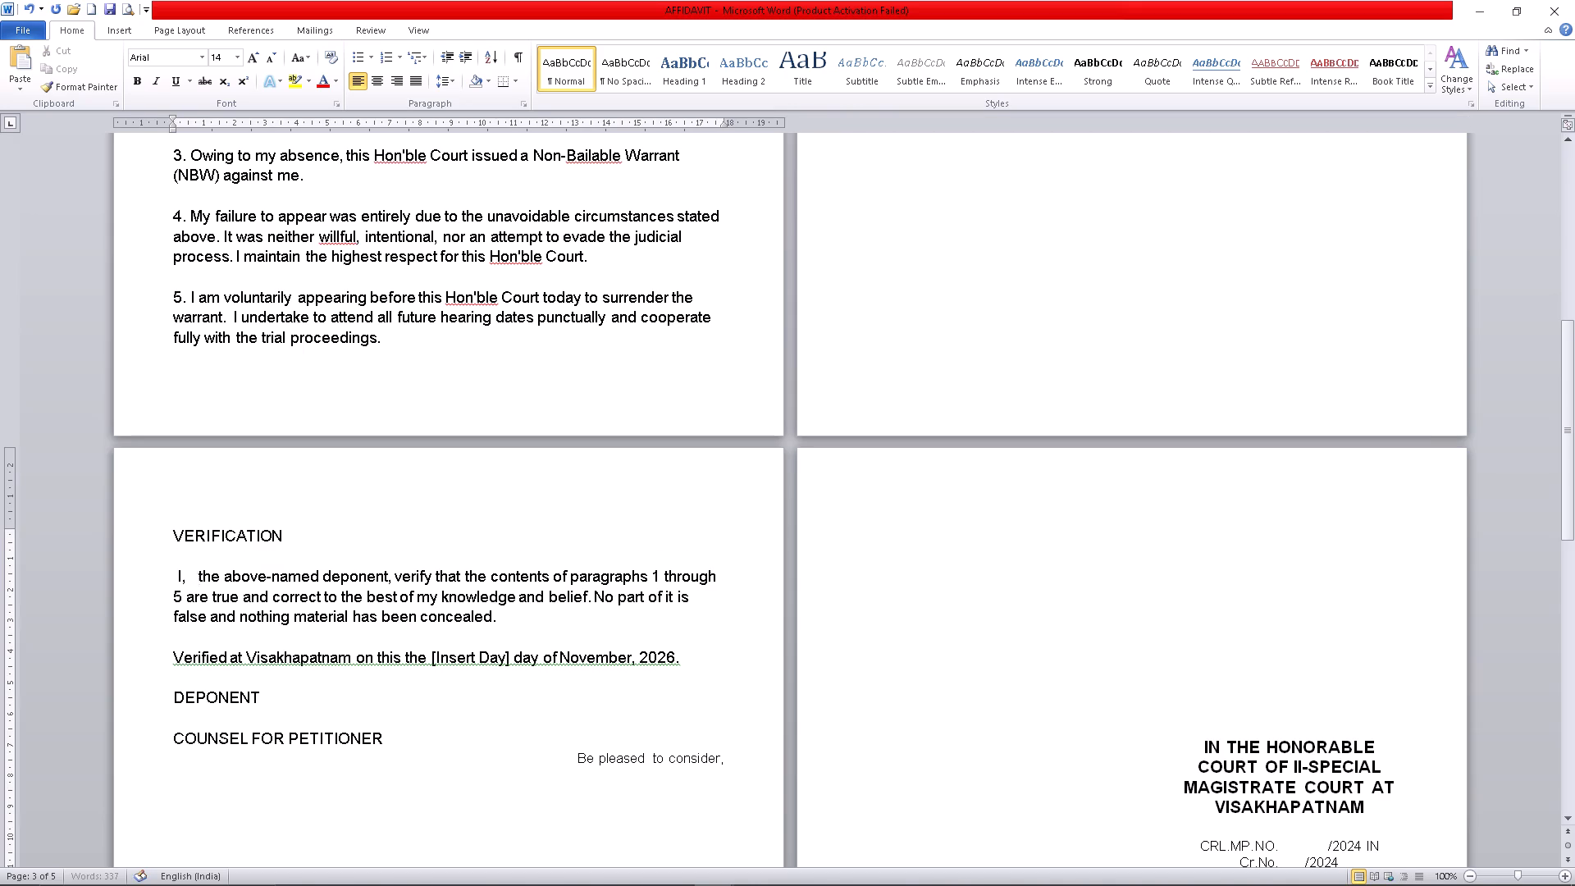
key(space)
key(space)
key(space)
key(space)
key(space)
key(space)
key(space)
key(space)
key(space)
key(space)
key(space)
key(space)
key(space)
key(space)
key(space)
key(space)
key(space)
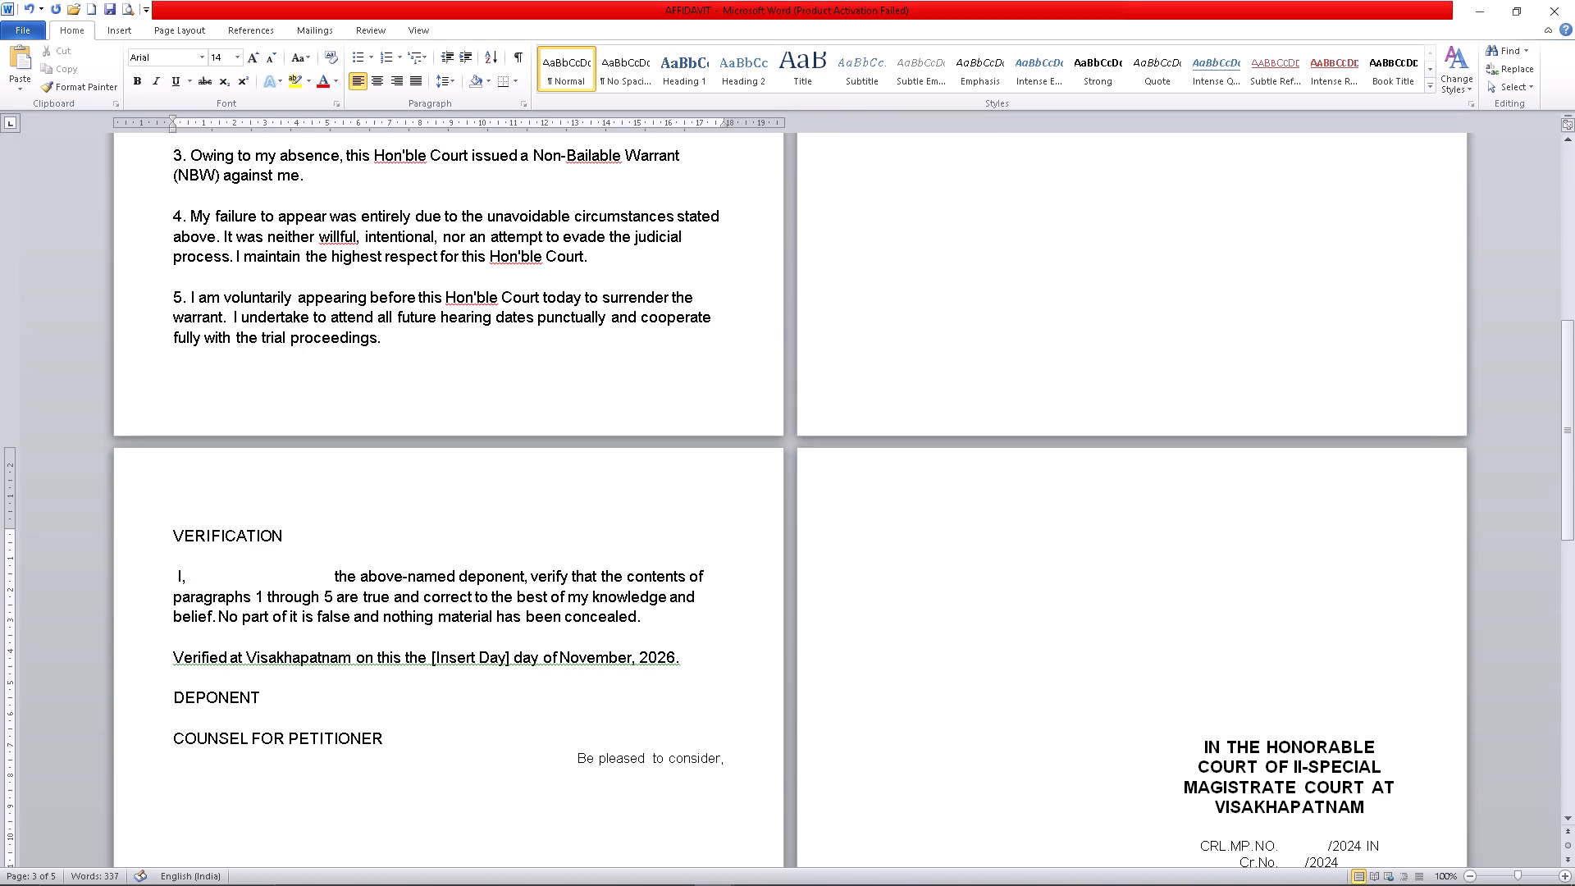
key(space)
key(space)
Copy the petitioner's name from the "Between" block on page 1 and paste it after "I," in the verification paragraph.
scroll(349, 554, up, 12)
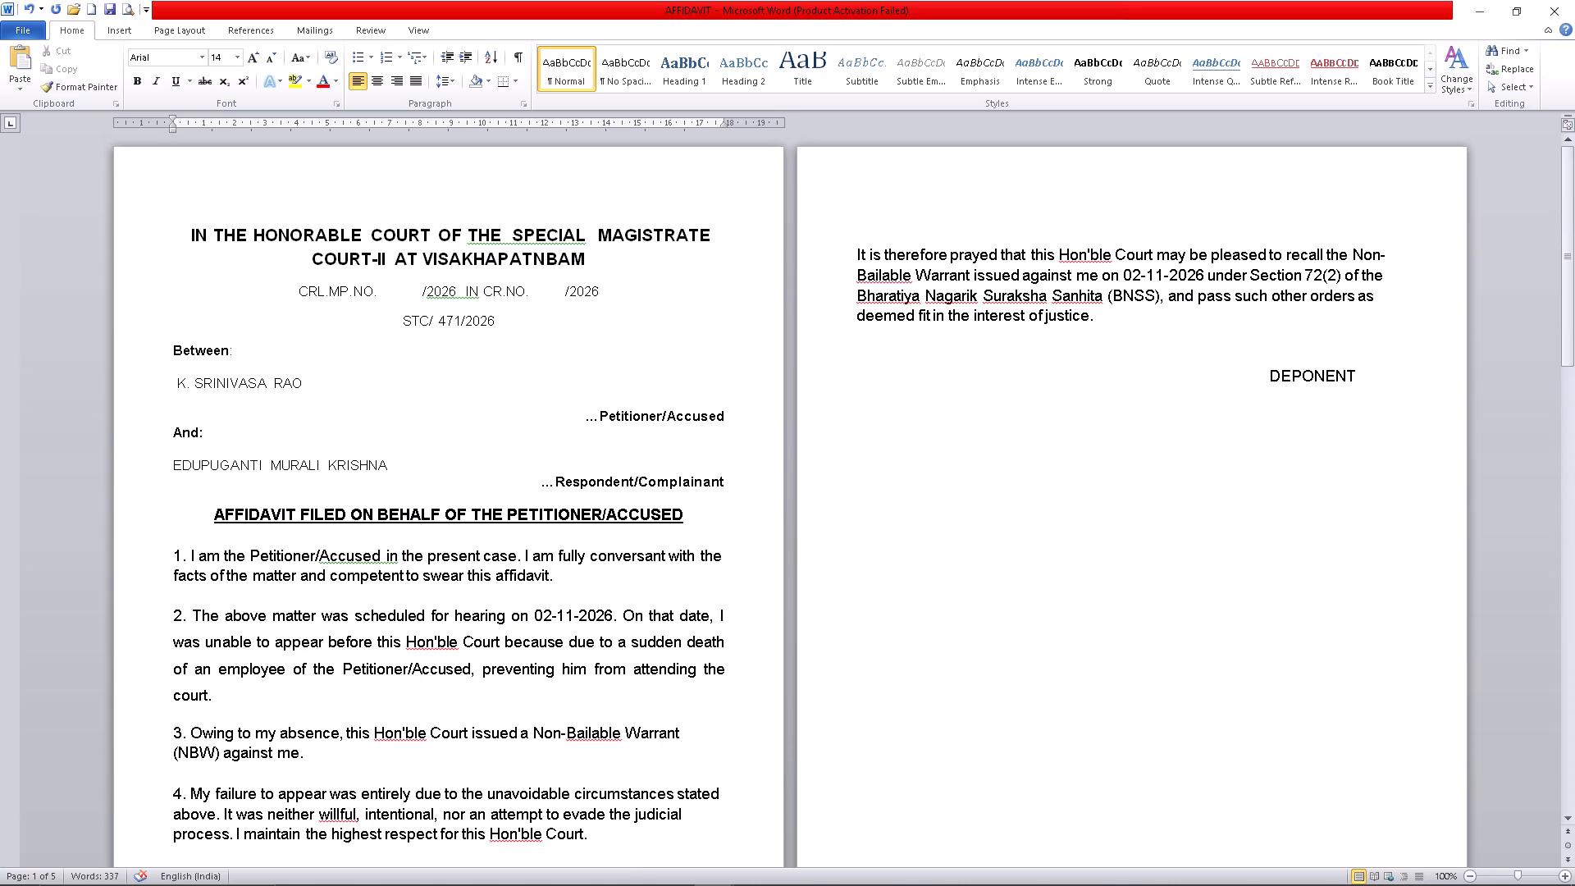
drag(172, 386, 289, 395)
right_click(265, 385)
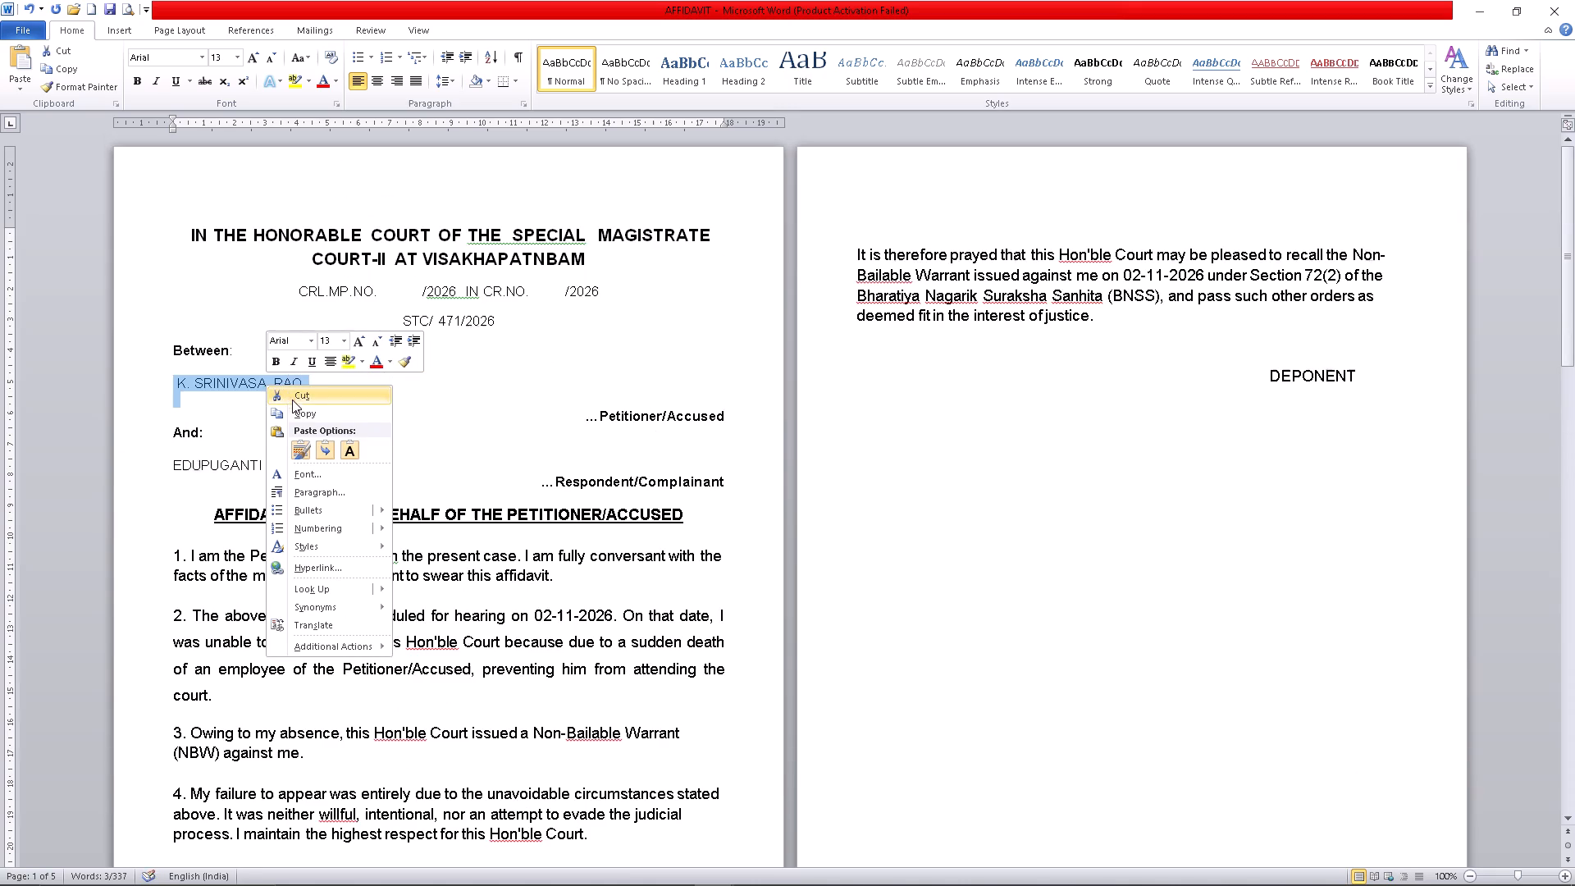
click(298, 415)
scroll(331, 438, down, 13)
click(204, 477)
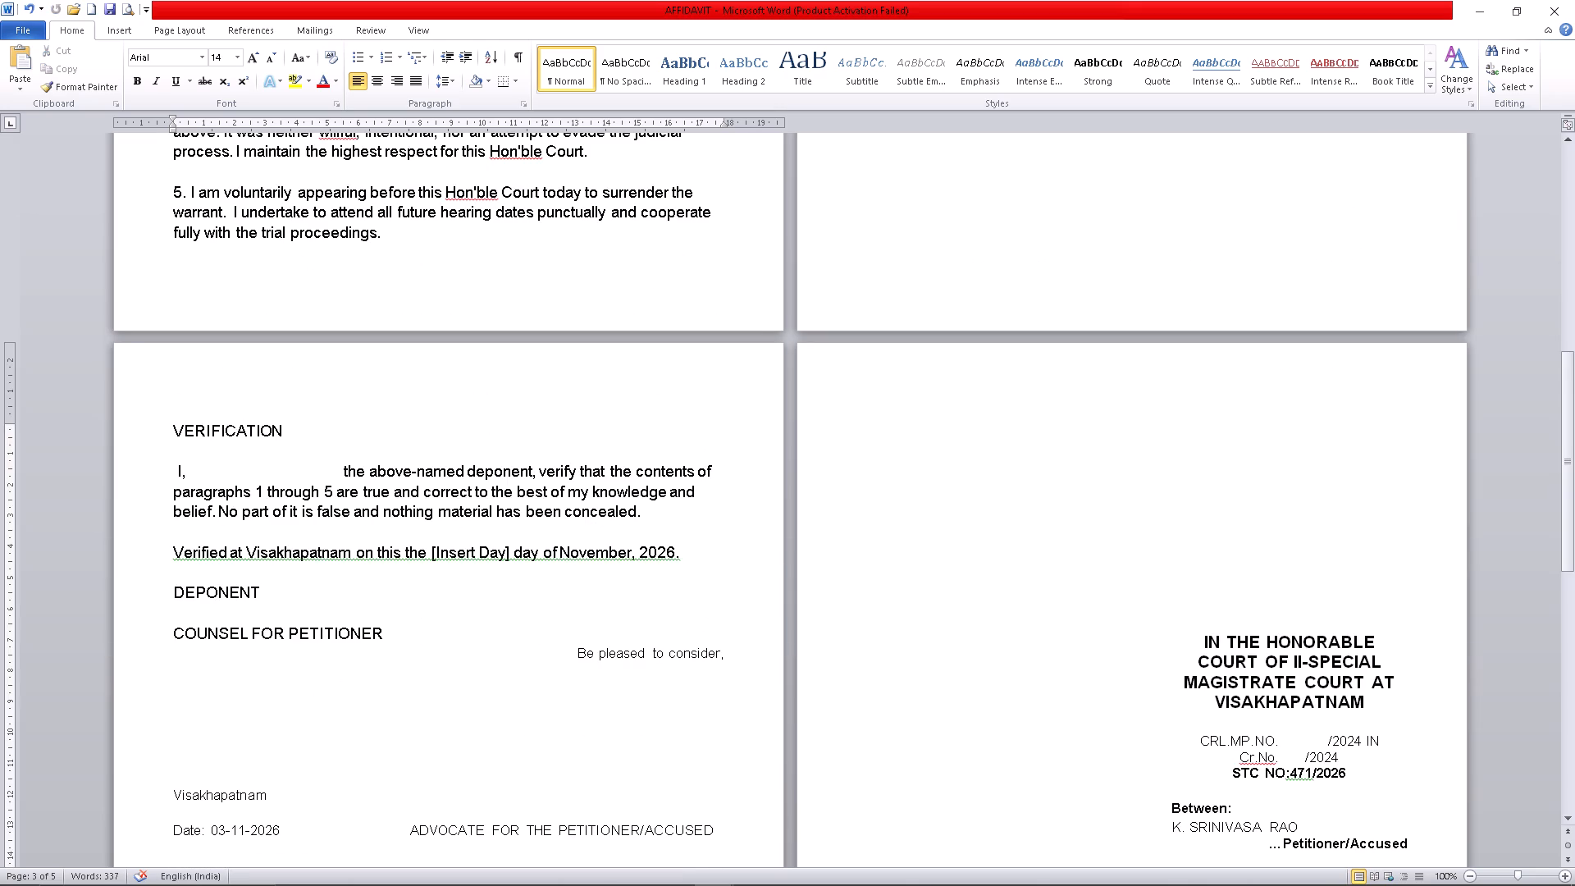
click(189, 473)
key(ctrl+v)
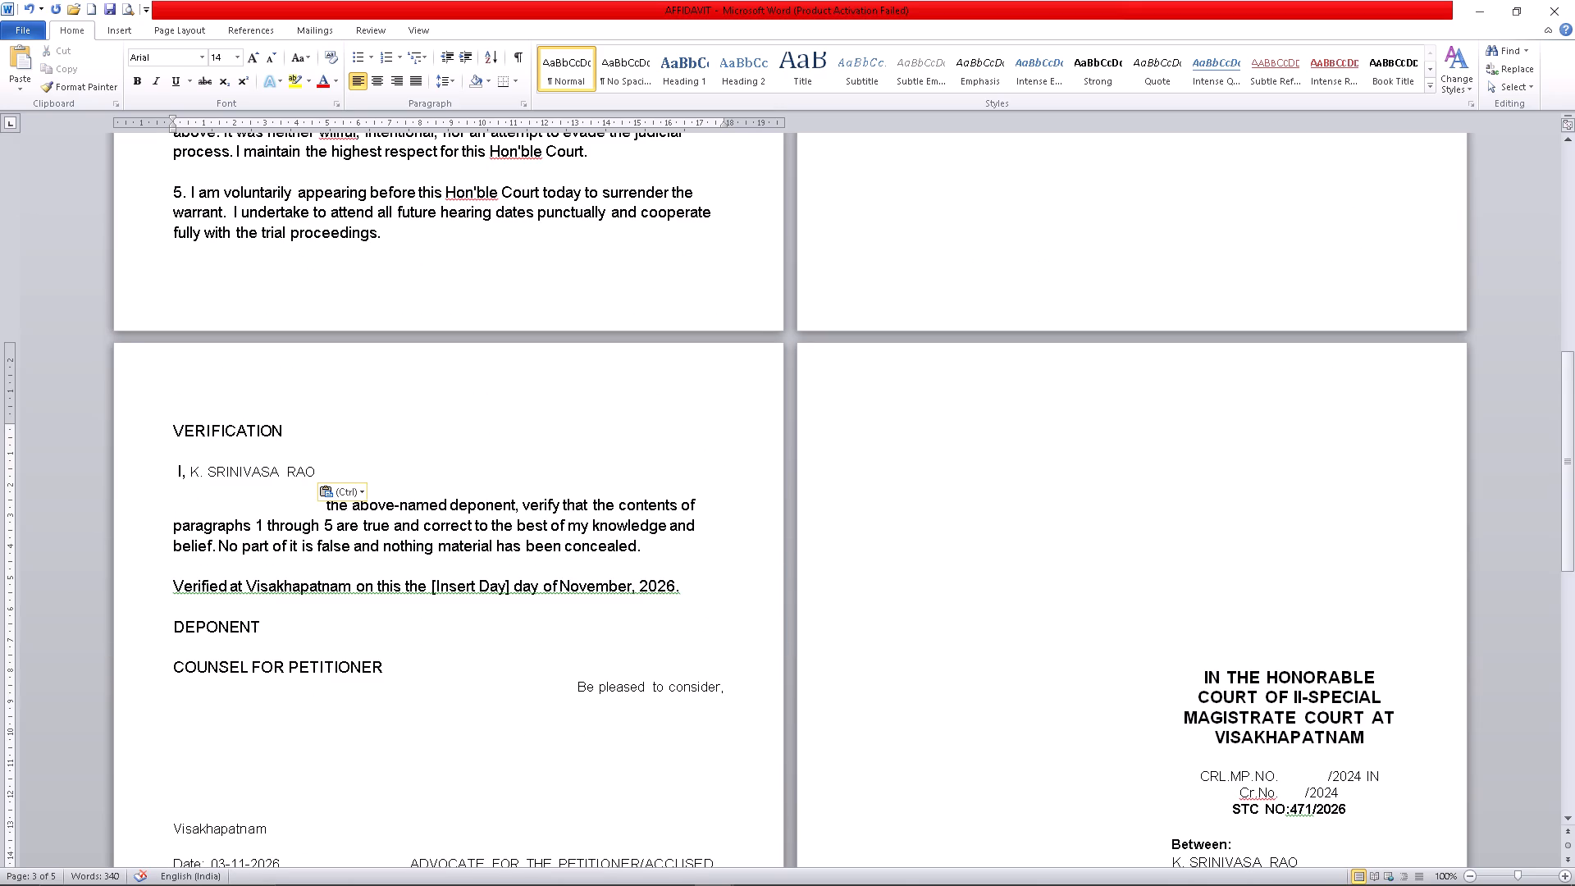
Remove the line break after the pasted petitioner's name so the verification paragraph runs on, and retype the name's ending in capitals.
click(247, 501)
key(BackSpace)
key(BackSpace)
key(BackSpace)
key(BackSpace)
key(BackSpace)
key(BackSpace)
key(BackSpace)
key(BackSpace)
key(BackSpace)
key(BackSpace)
key(BackSpace)
key(BackSpace)
key(BackSpace)
key(BackSpace)
key(BackSpace)
key(BackSpace)
key(BackSpace)
key(BackSpace)
key(BackSpace)
key(BackSpace)
key(BackSpace)
key(BackSpace)
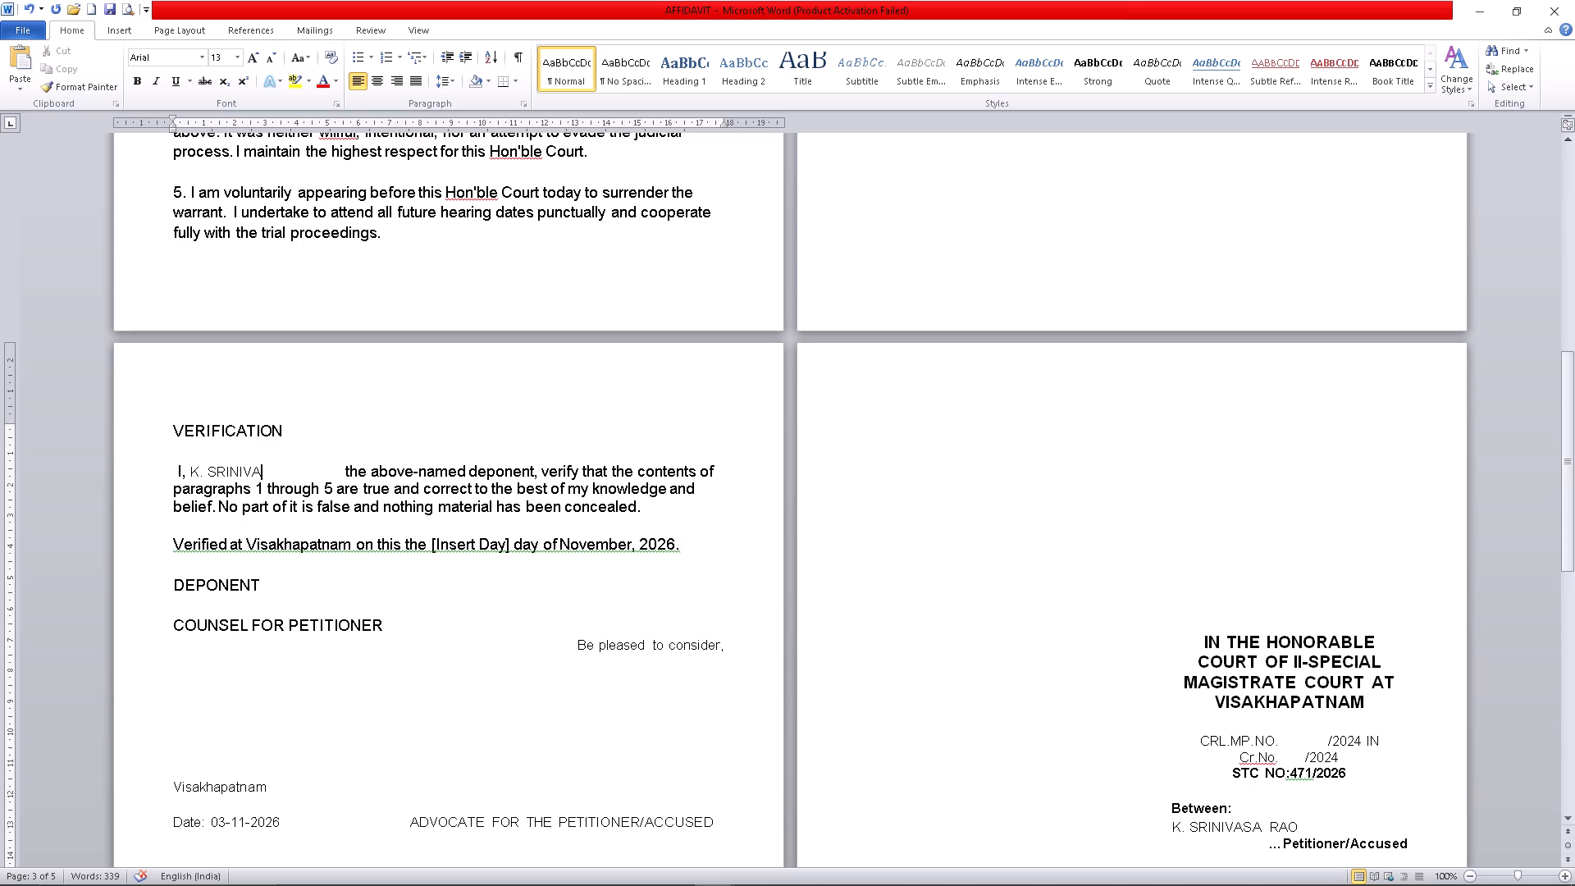
scroll(307, 484, up, 14)
scroll(304, 493, down, 6)
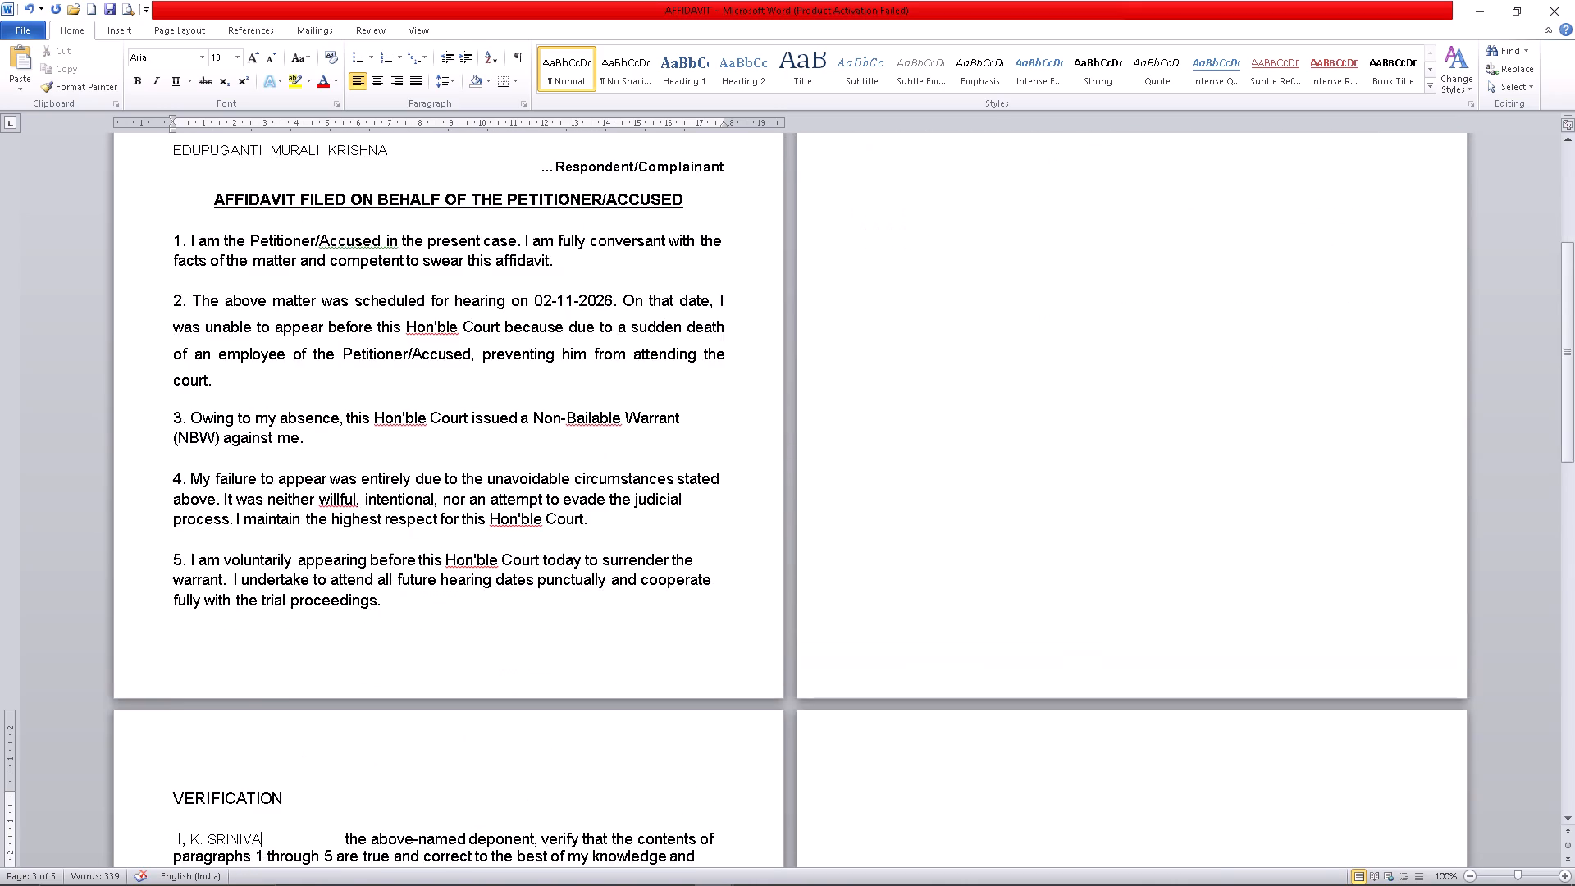
scroll(304, 493, down, 4)
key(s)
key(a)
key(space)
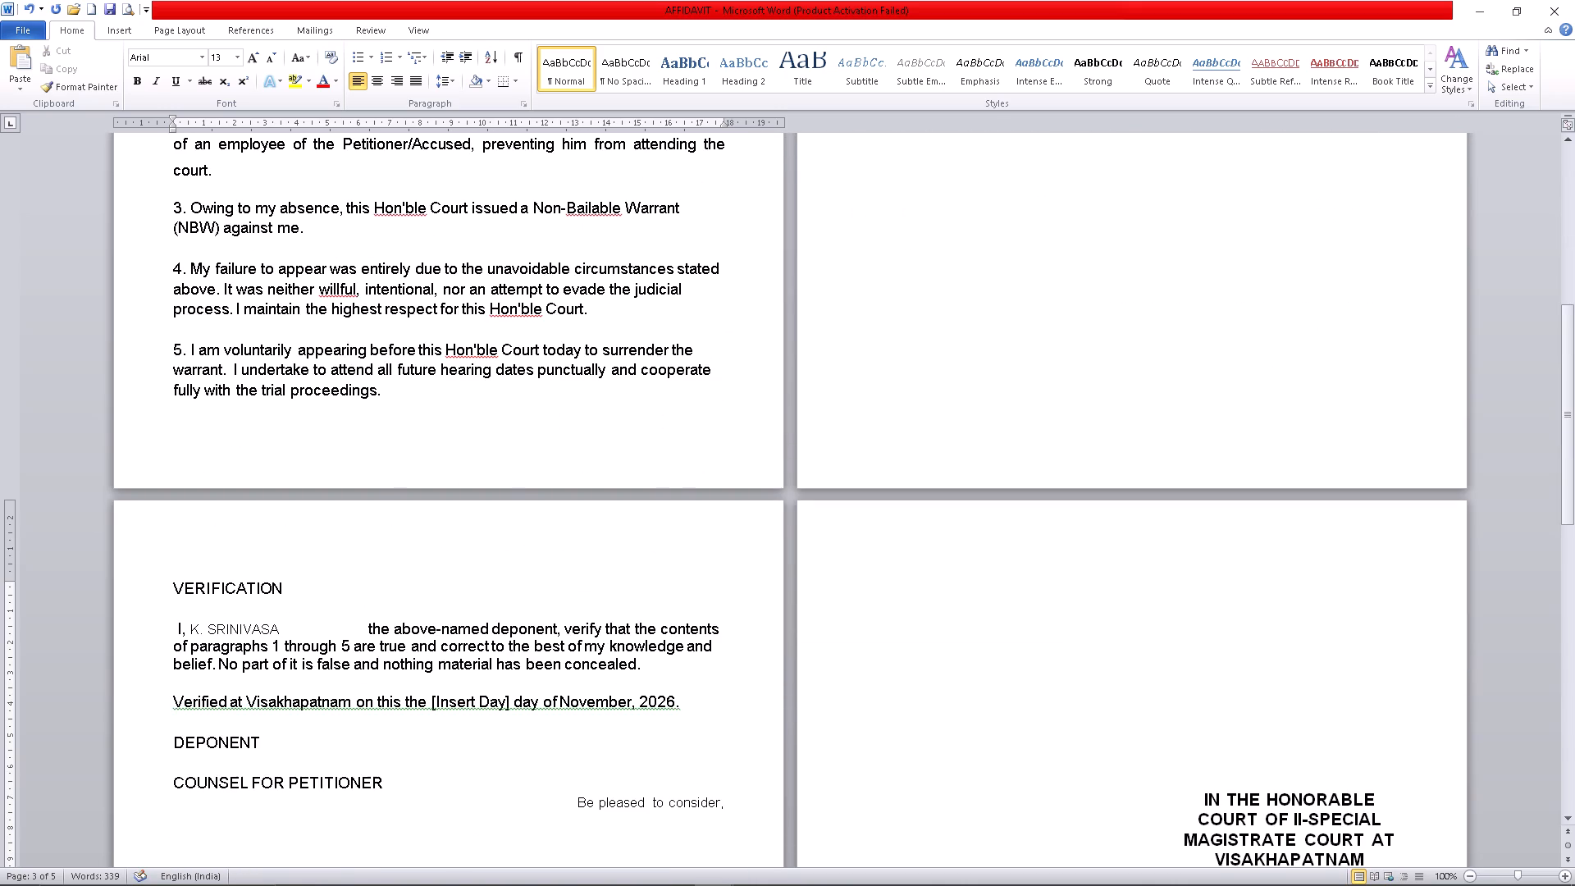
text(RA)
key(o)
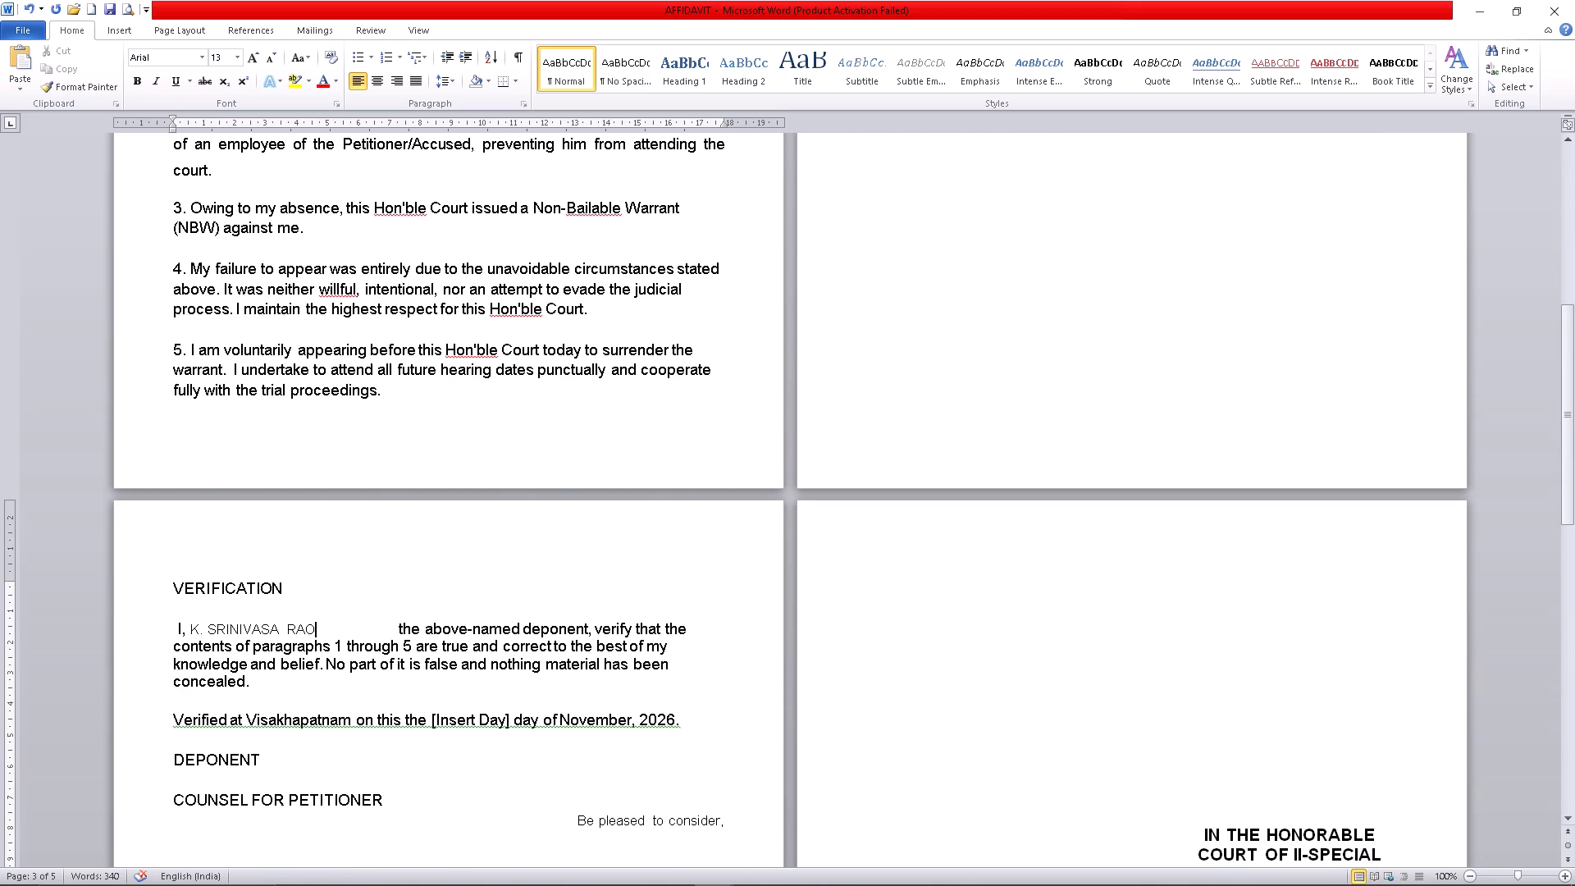
Delete the surplus spaces between the petitioner's name and "the above-named deponent", leaving a single space.
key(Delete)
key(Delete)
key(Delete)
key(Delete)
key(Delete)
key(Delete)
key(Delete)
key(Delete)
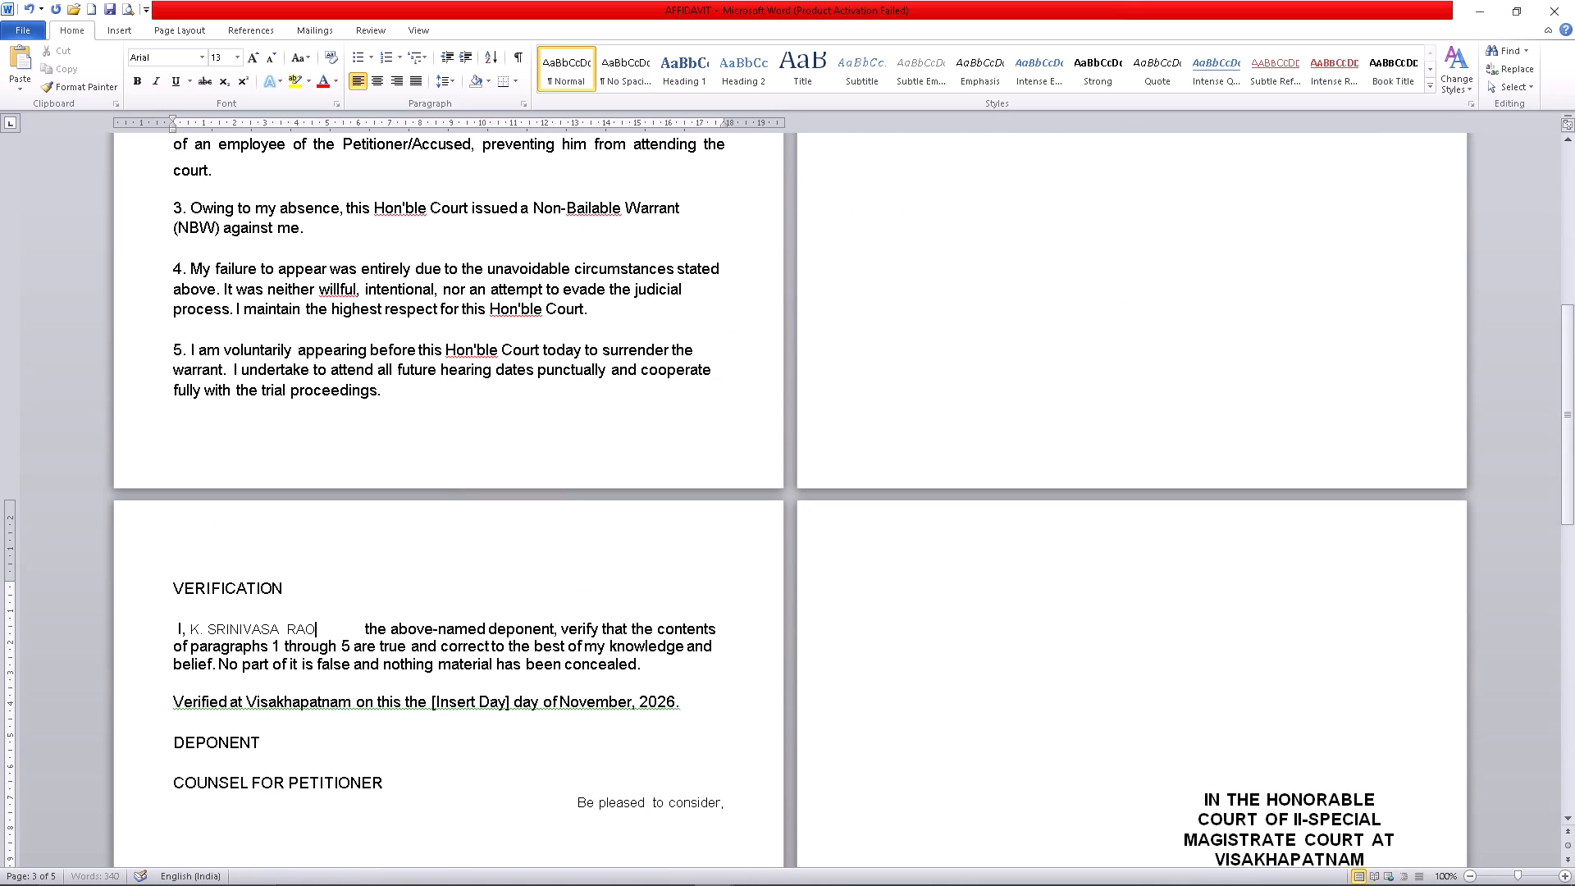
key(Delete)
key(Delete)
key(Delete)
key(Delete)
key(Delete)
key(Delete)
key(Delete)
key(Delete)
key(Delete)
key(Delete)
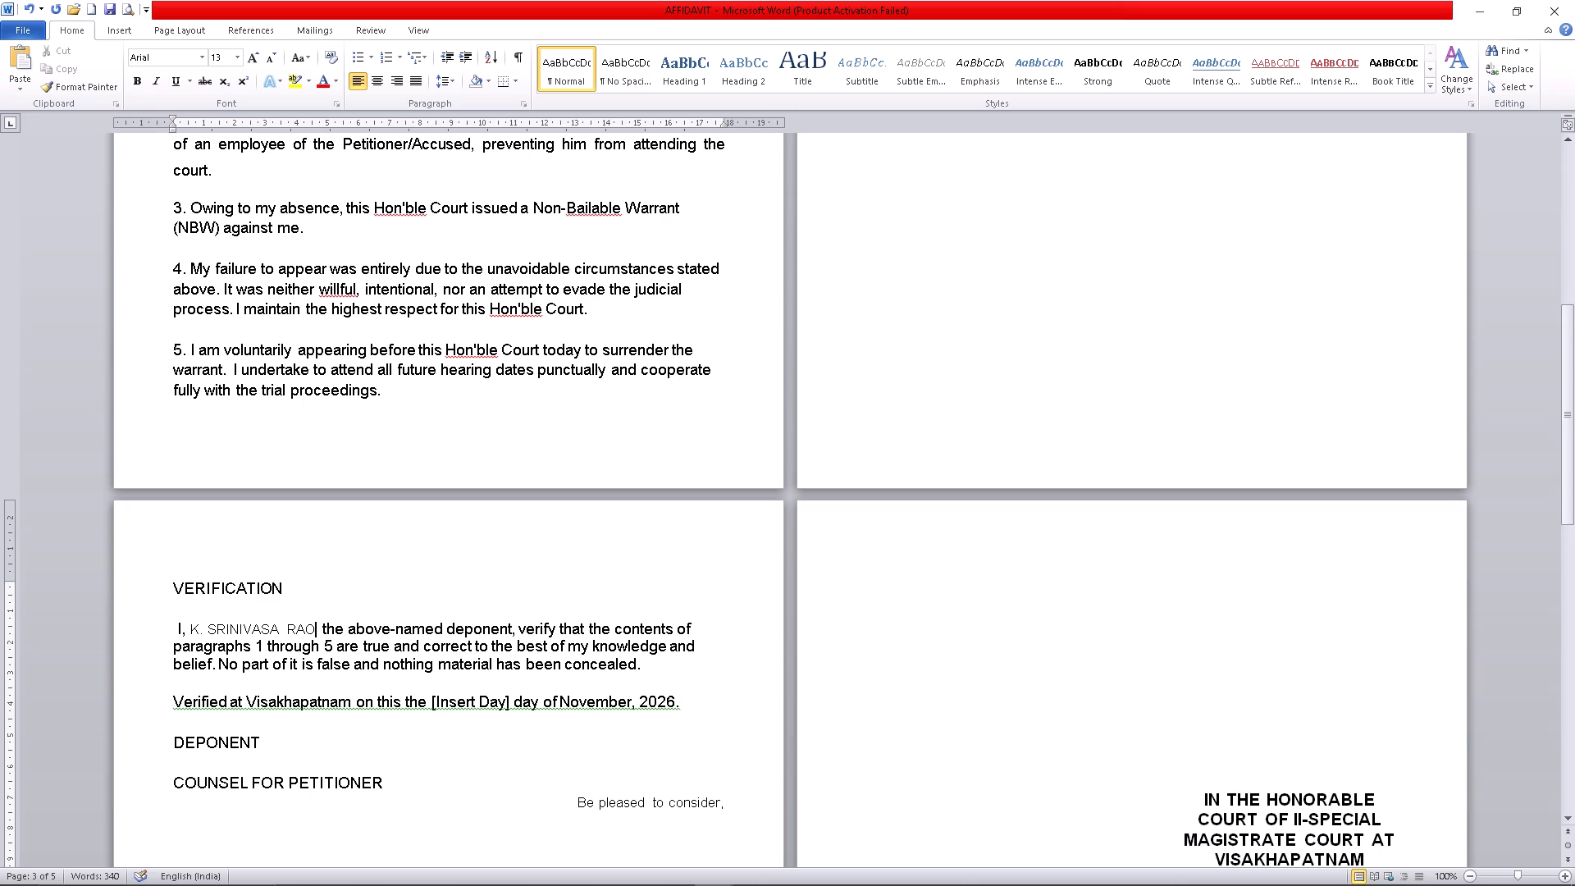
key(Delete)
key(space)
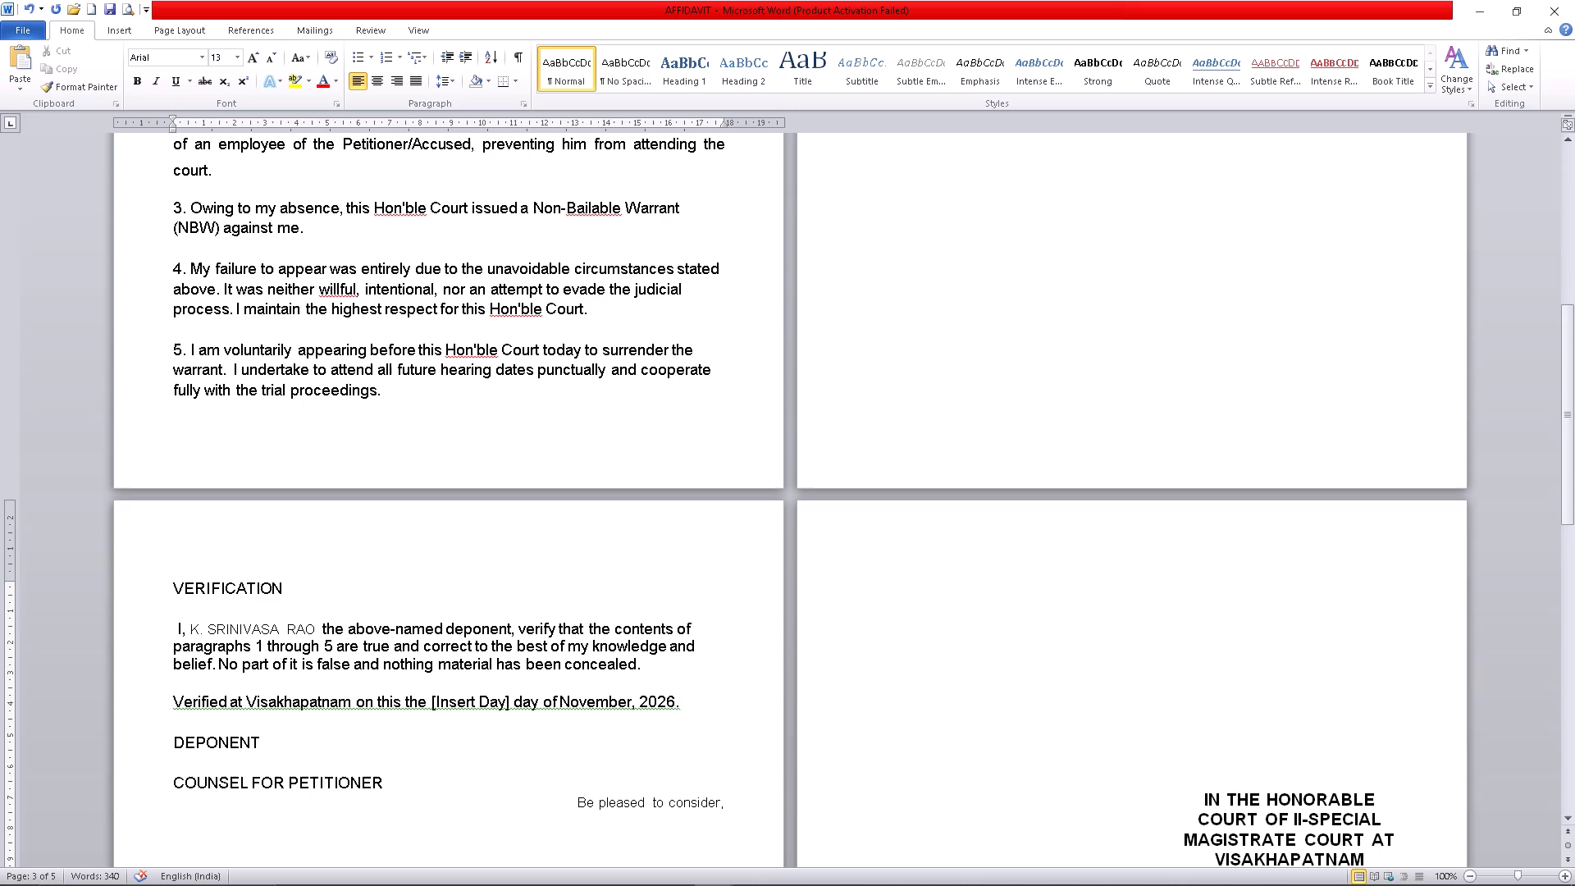
Set the petitioner's name in the verification paragraph to font size 14 and add a space after it.
drag(189, 631, 311, 630)
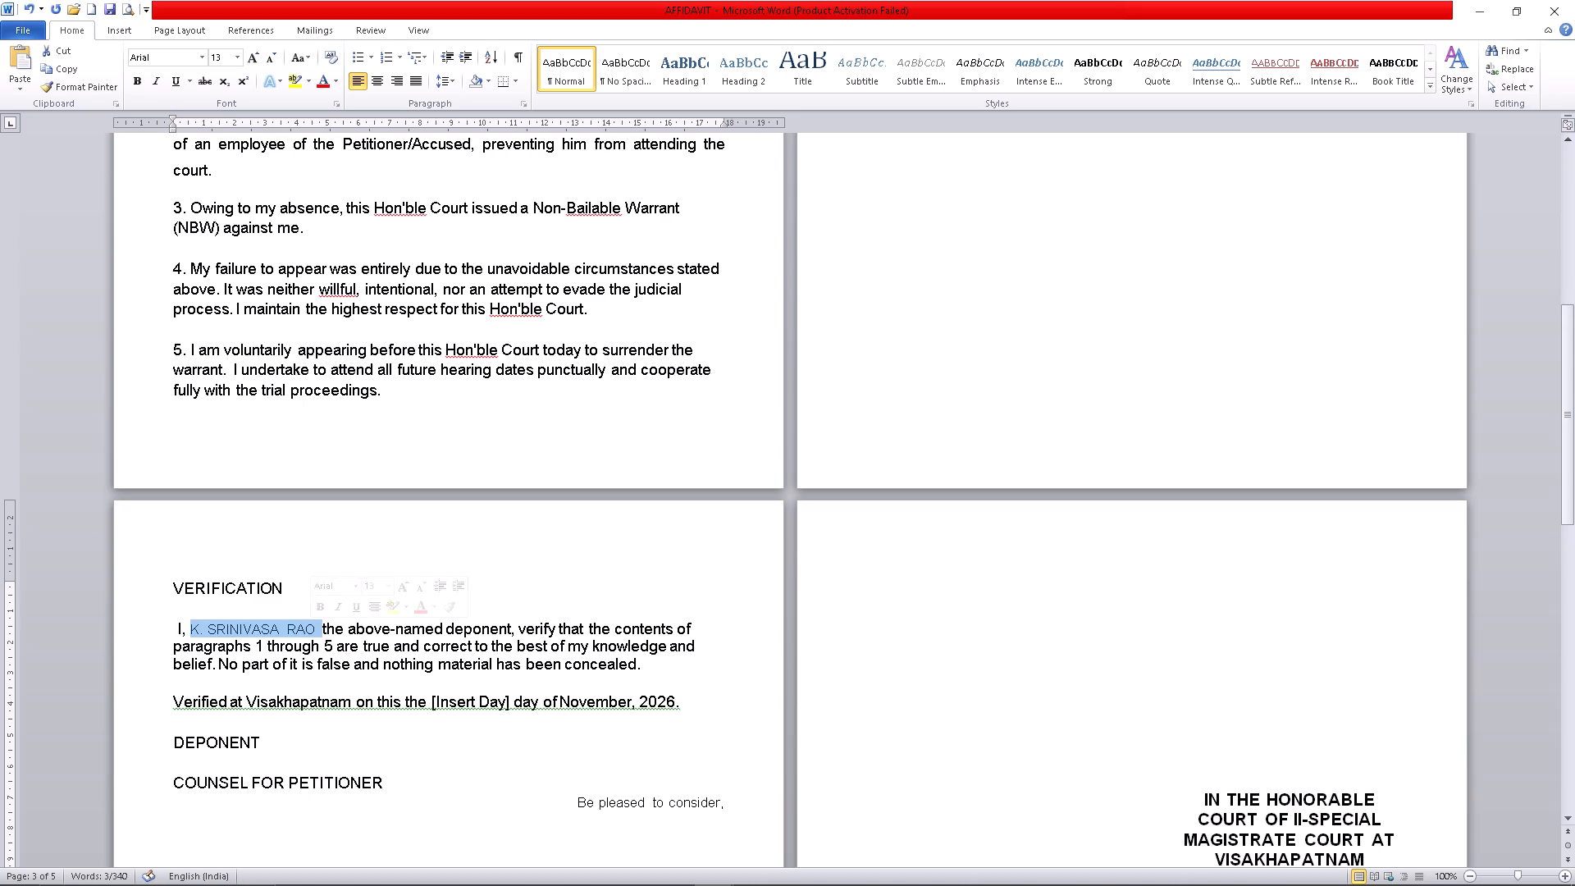
click(240, 62)
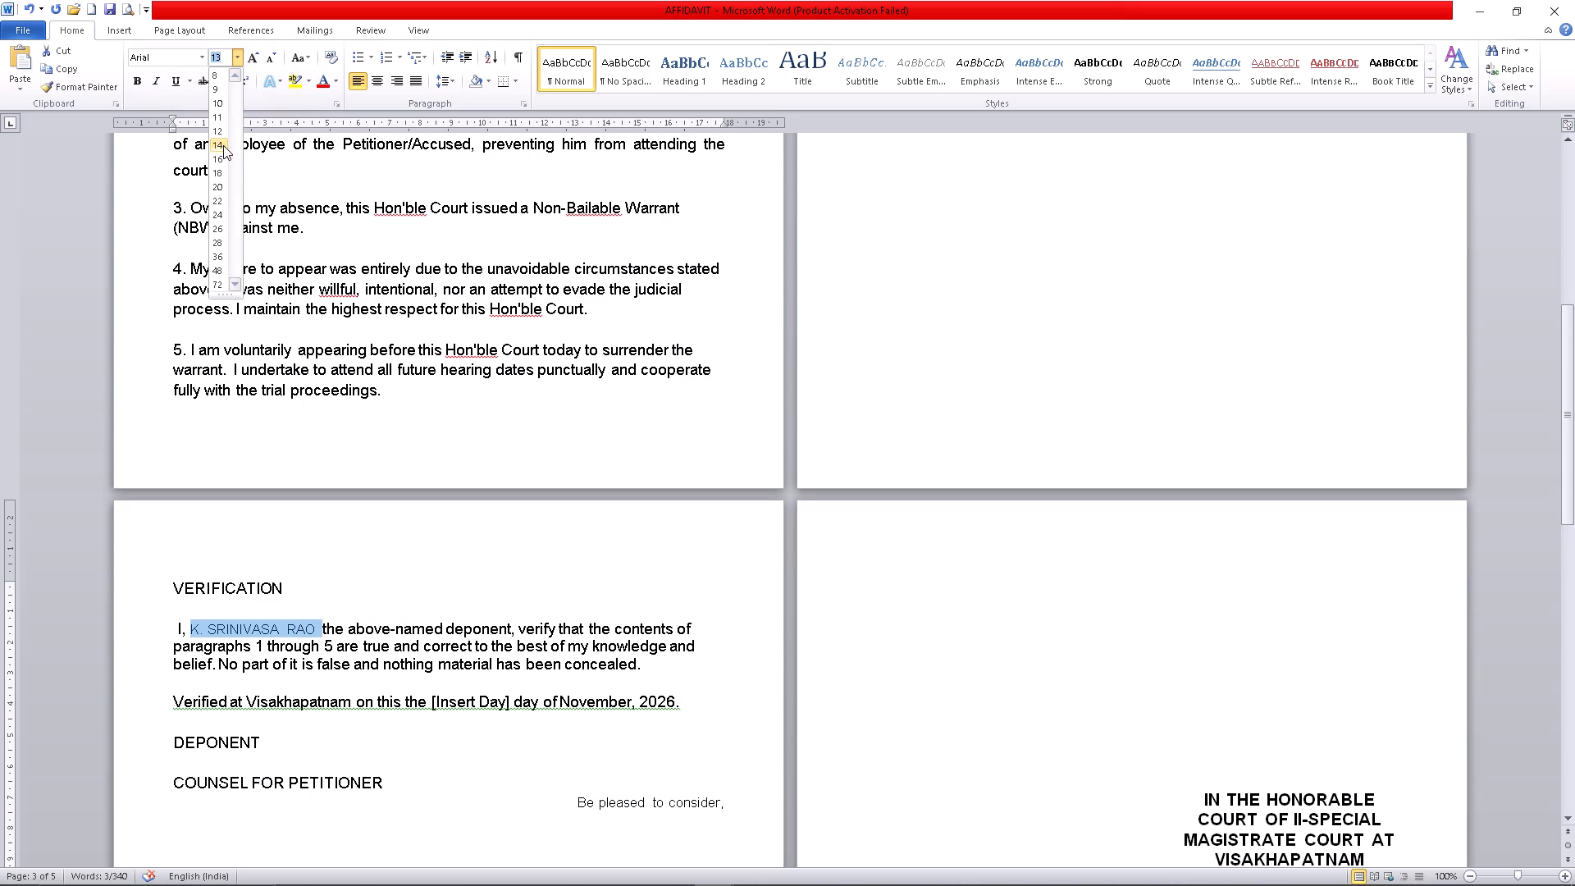
click(223, 145)
click(393, 583)
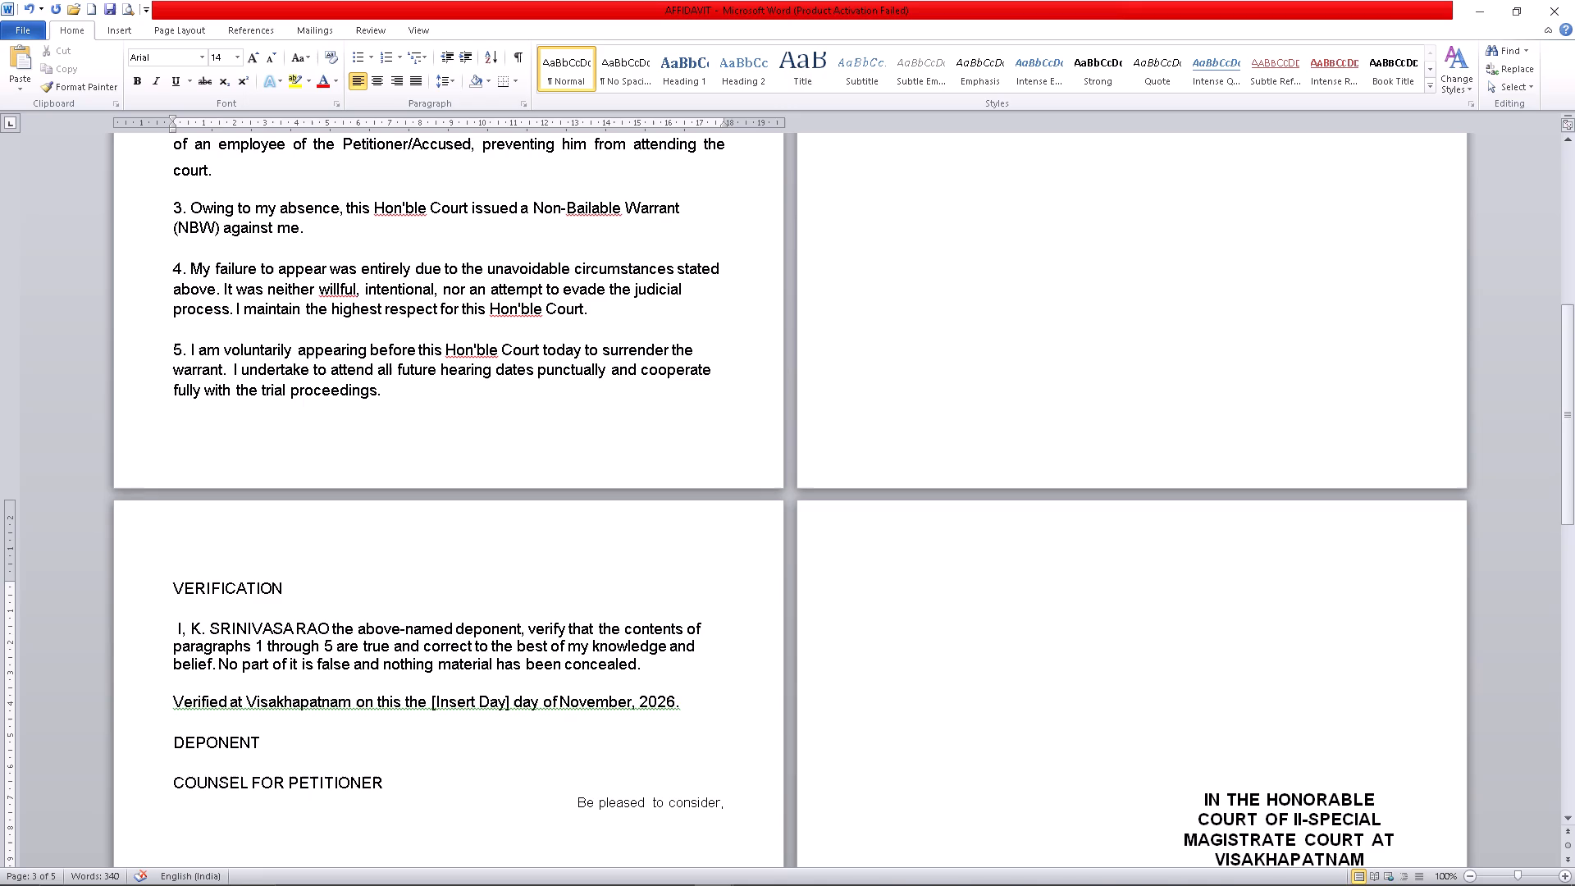
click(331, 633)
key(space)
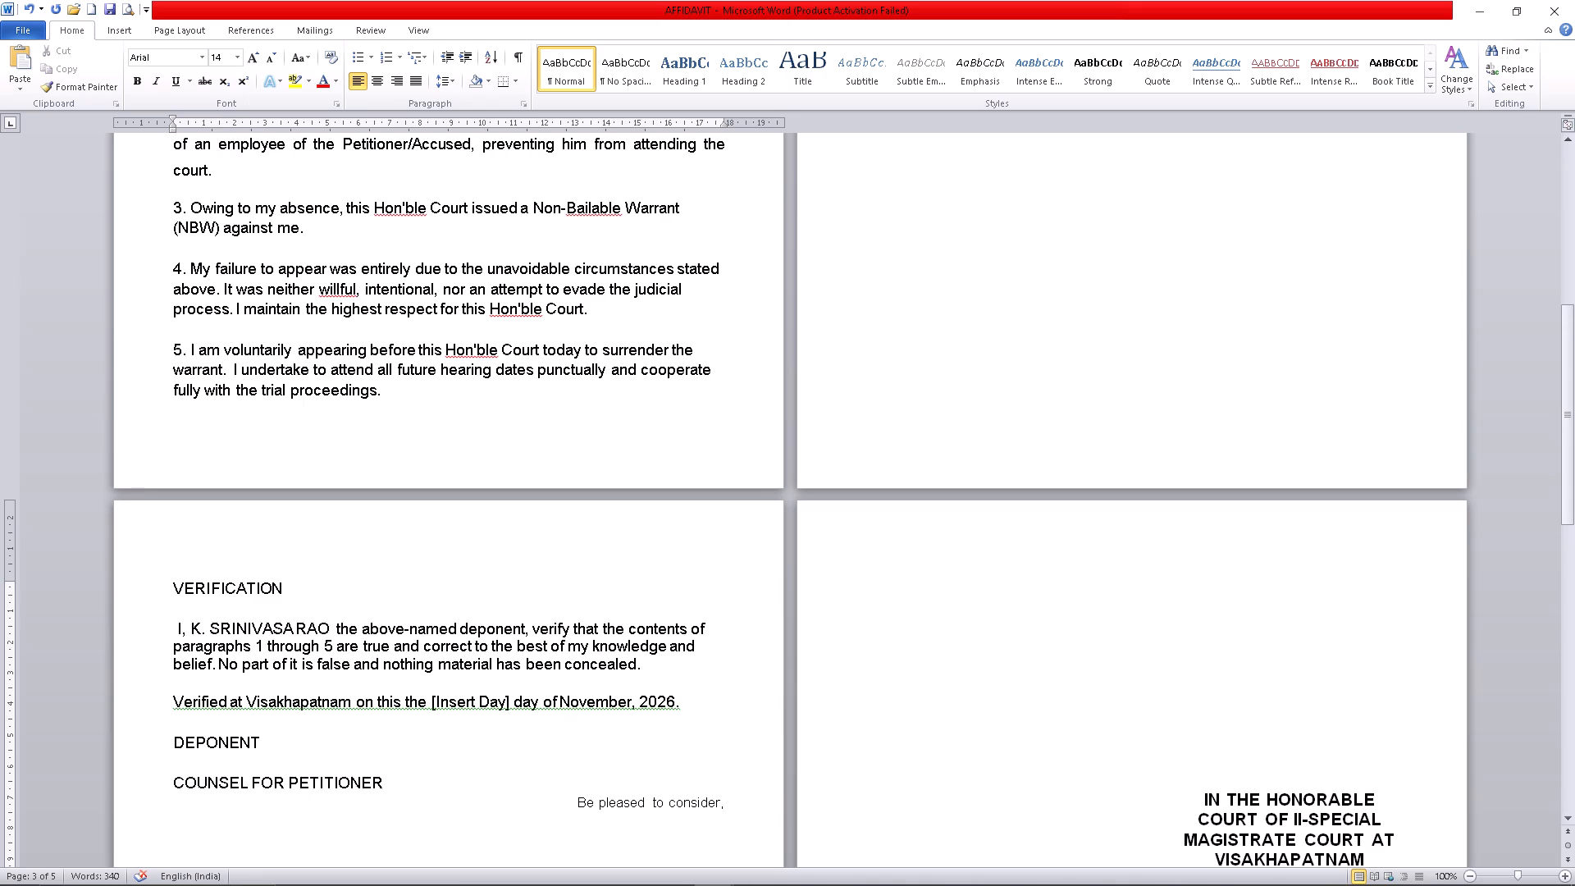
Replace the "[Insert Day]" placeholder in the "Verified at Visakhapatnam" line with "3rd", preceded by an extra space.
scroll(349, 656, up, 7)
scroll(507, 685, up, 2)
scroll(500, 685, down, 2)
scroll(499, 685, up, 6)
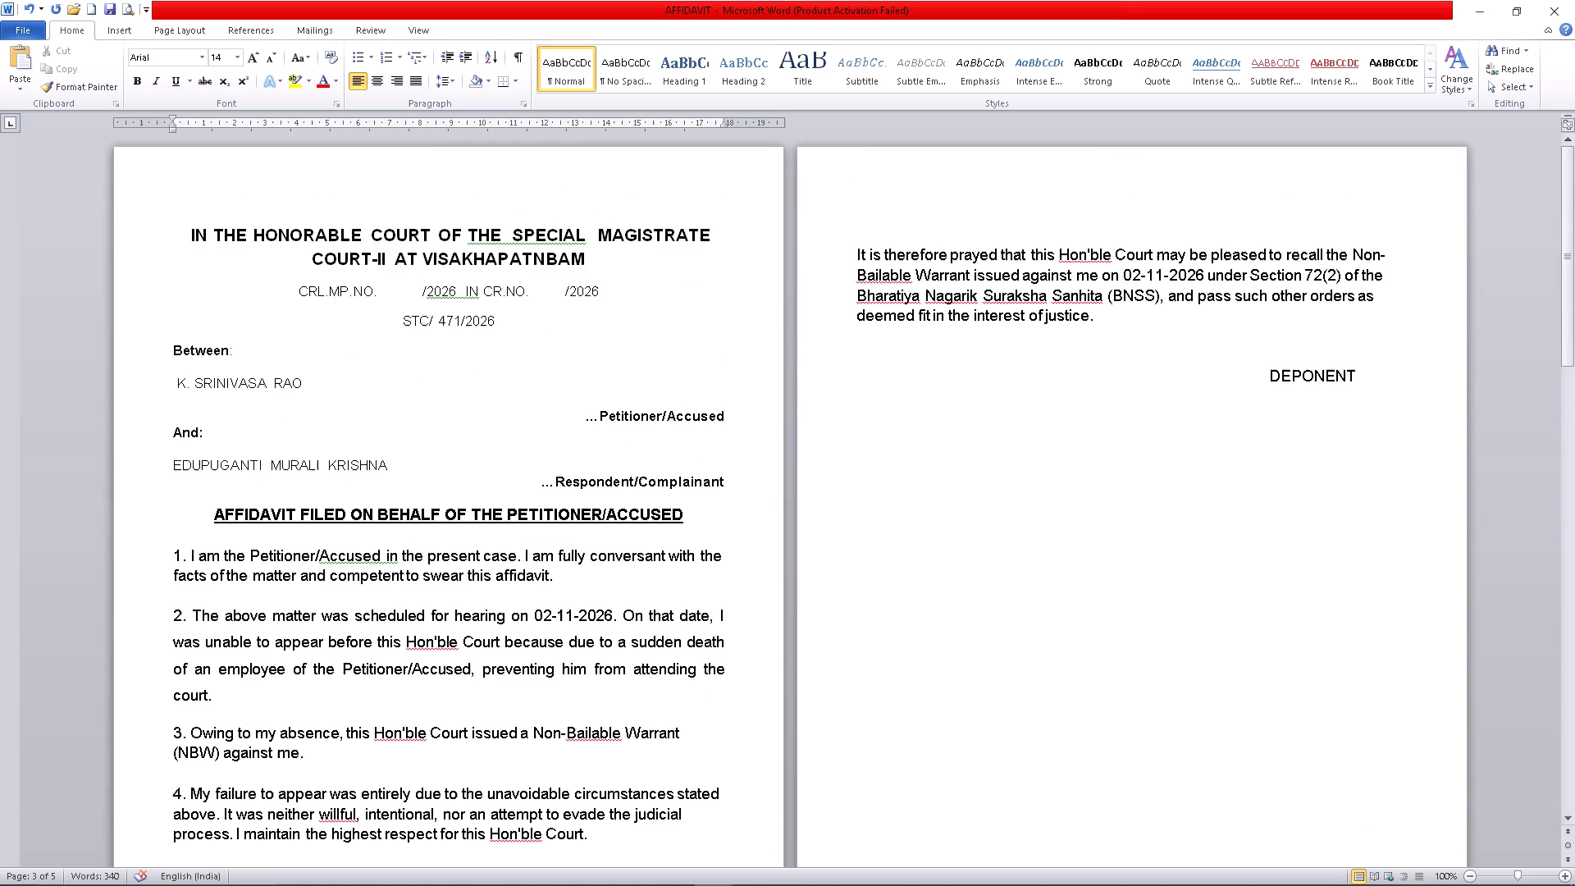
scroll(499, 685, down, 10)
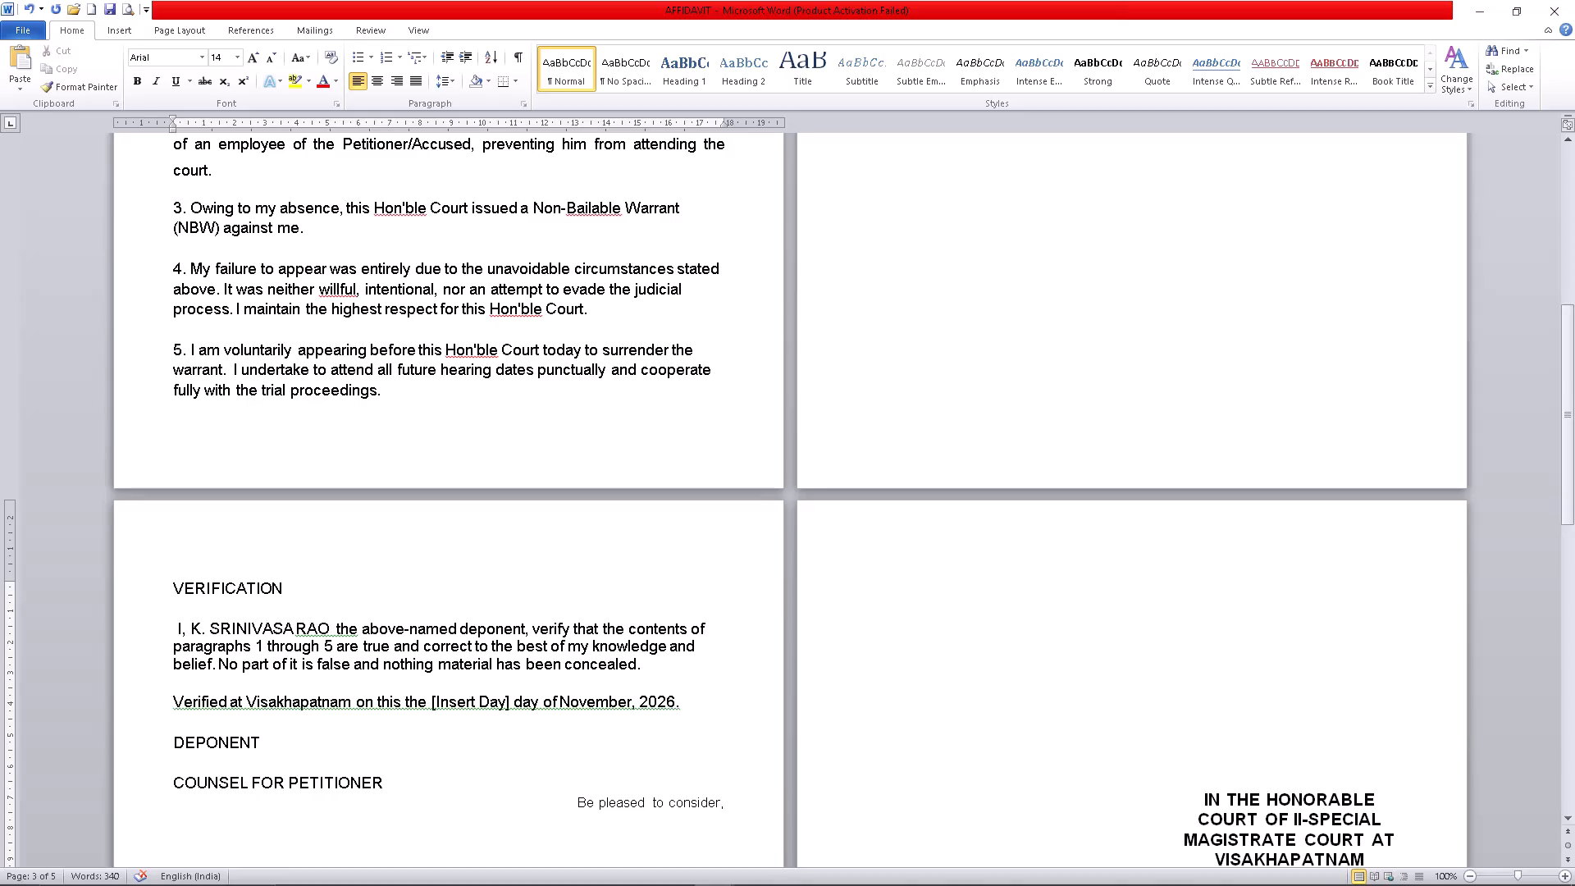
click(428, 703)
click(434, 703)
click(429, 703)
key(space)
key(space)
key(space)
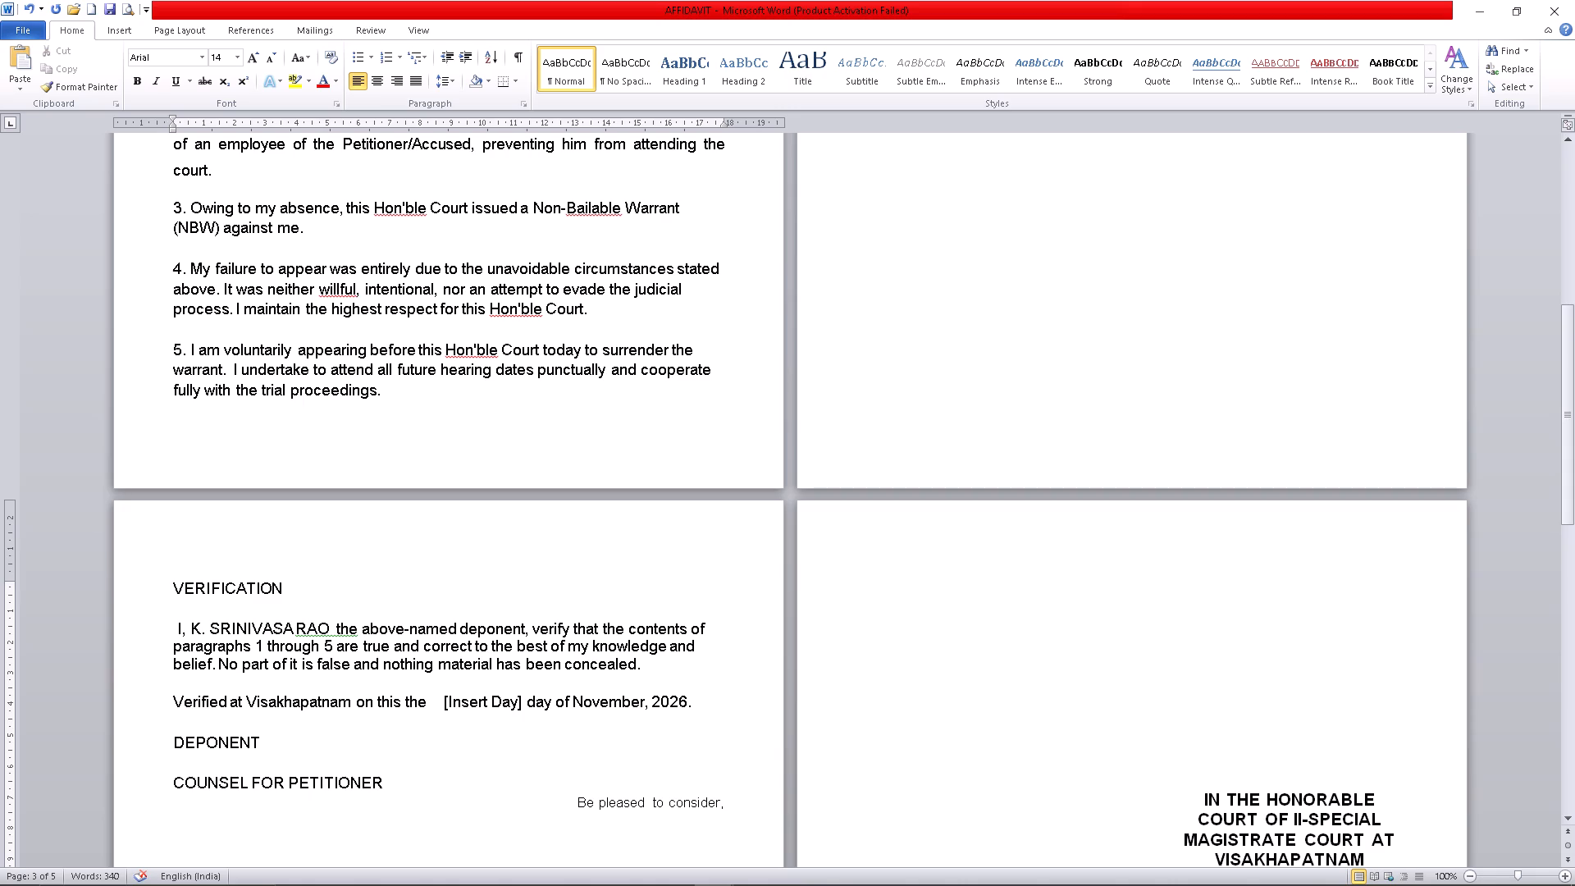
key(BackSpace)
key(BackSpace)
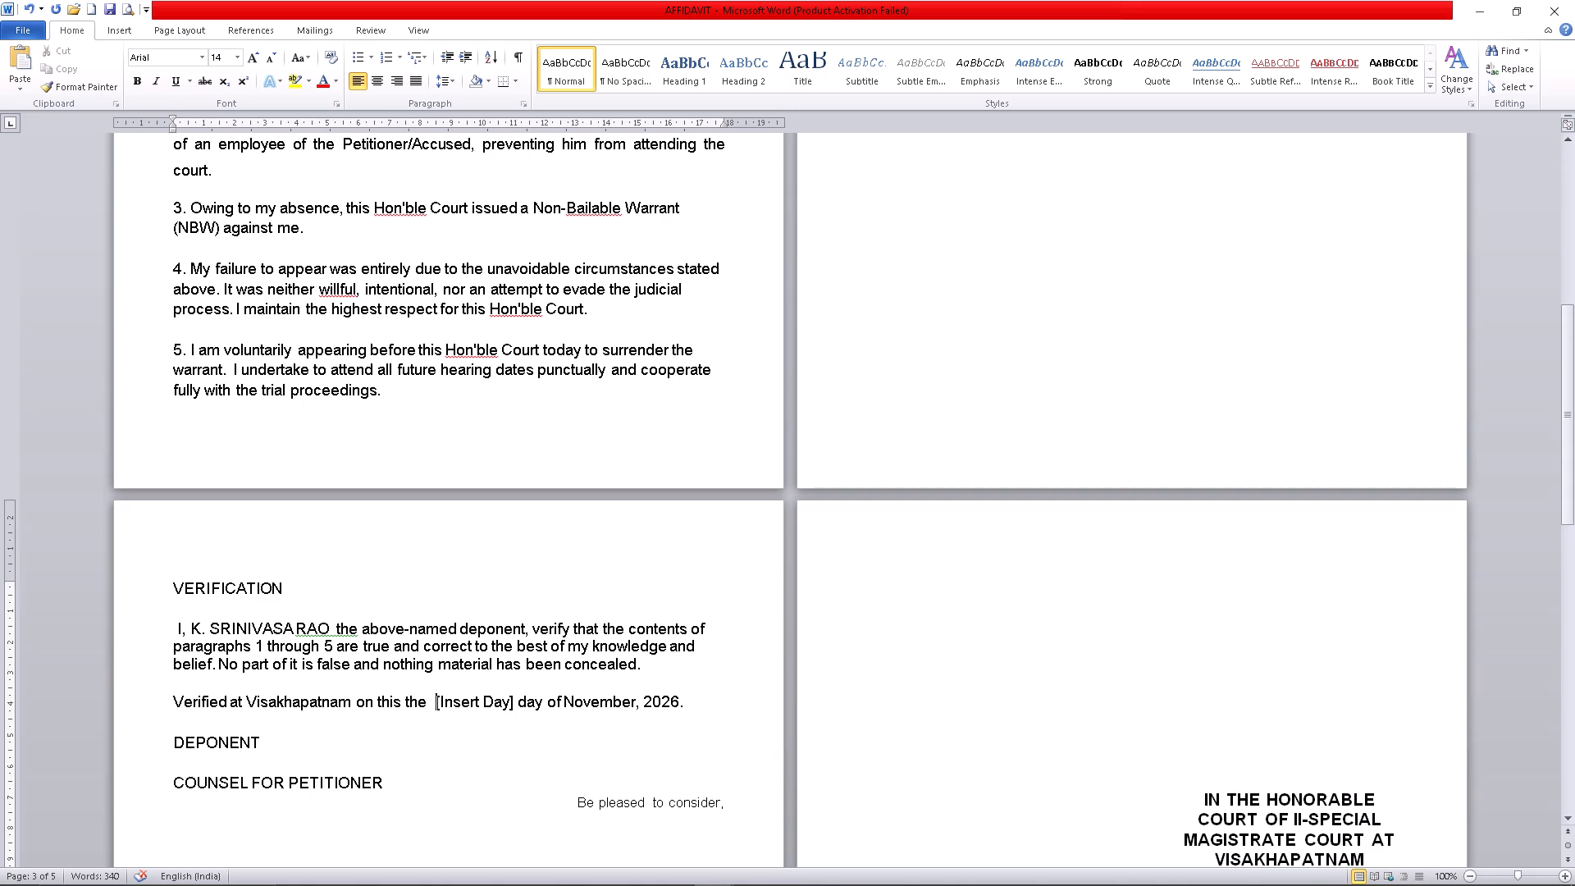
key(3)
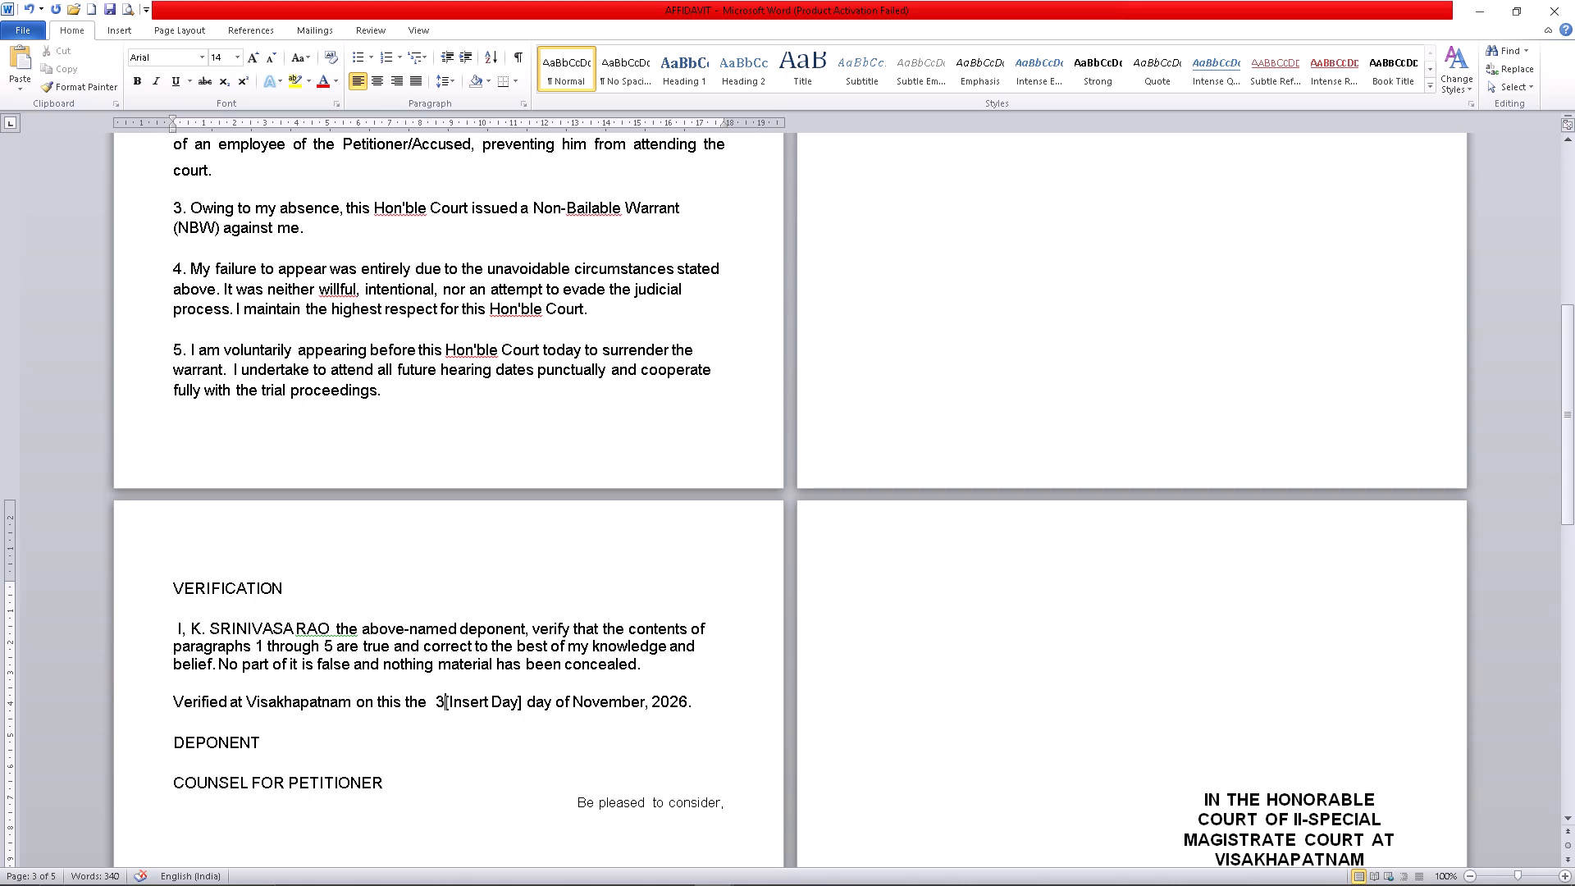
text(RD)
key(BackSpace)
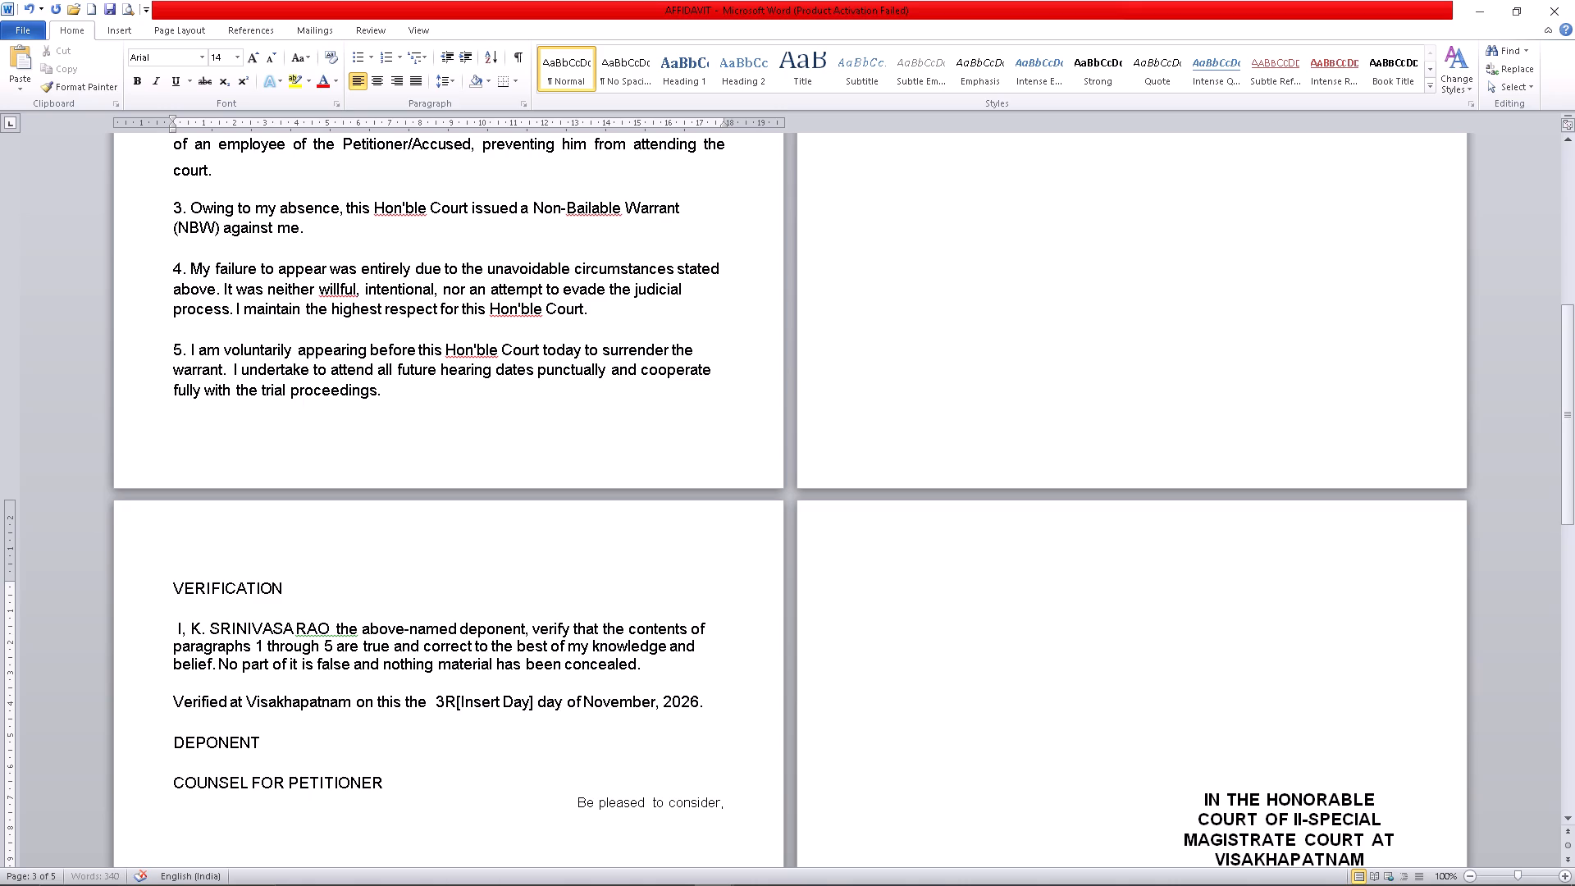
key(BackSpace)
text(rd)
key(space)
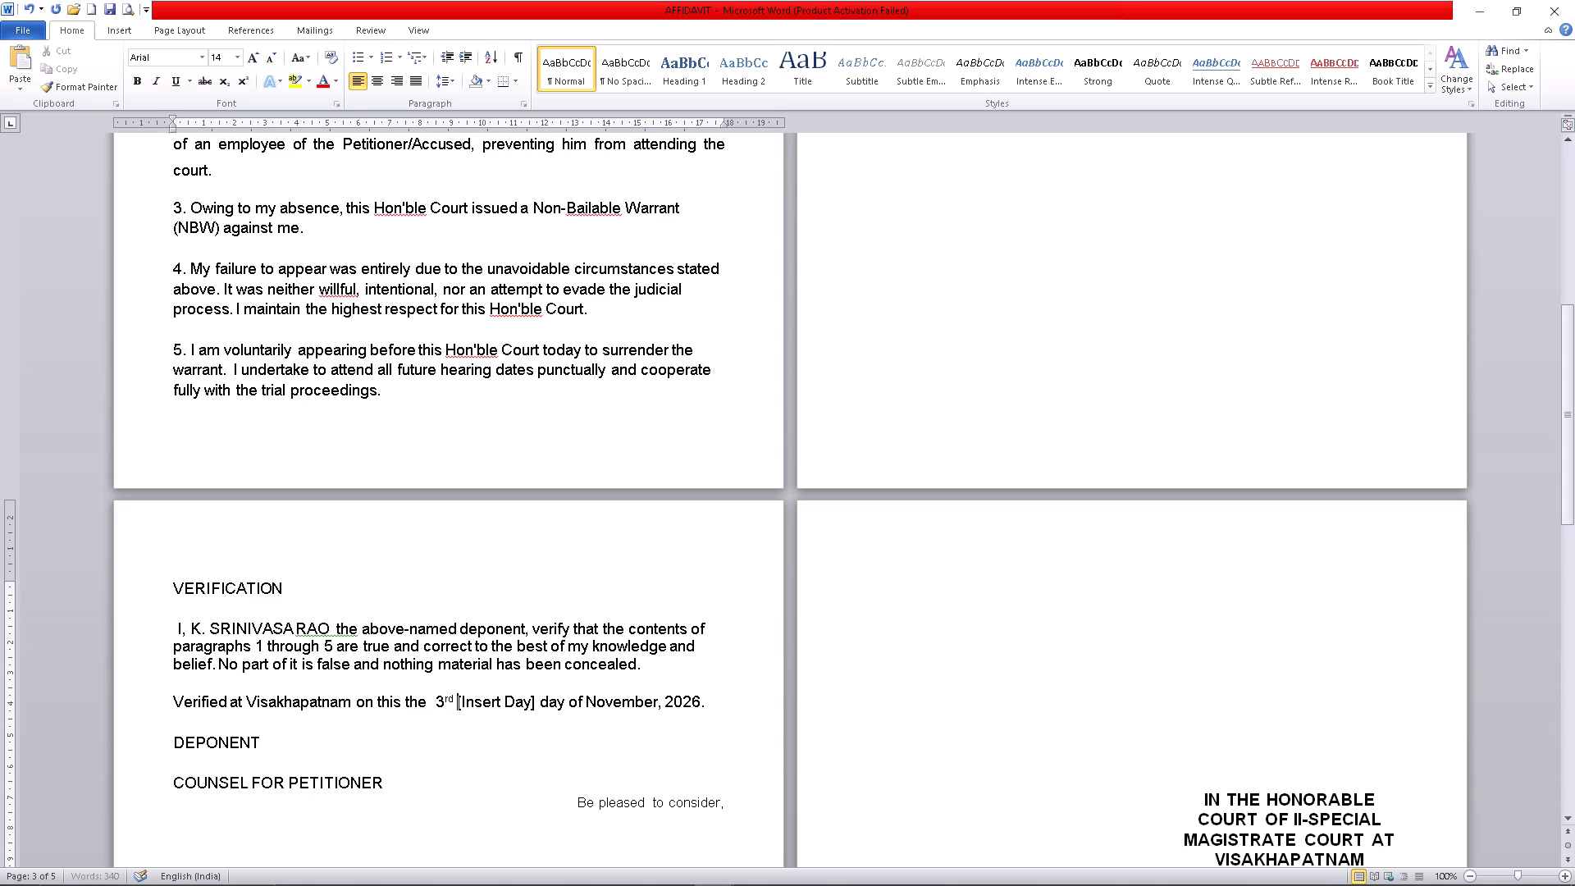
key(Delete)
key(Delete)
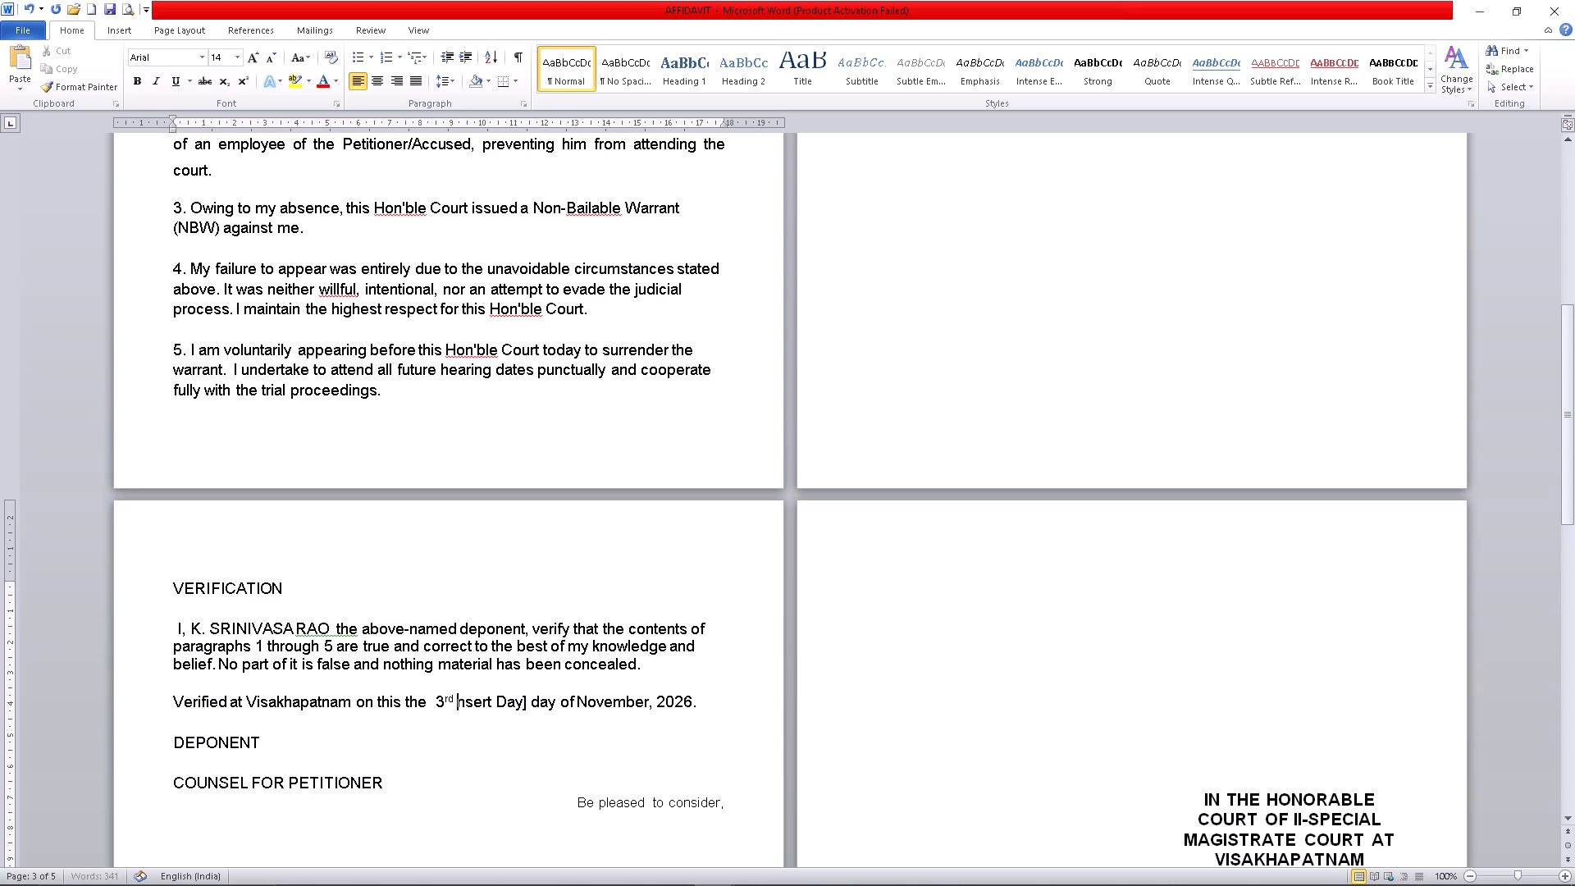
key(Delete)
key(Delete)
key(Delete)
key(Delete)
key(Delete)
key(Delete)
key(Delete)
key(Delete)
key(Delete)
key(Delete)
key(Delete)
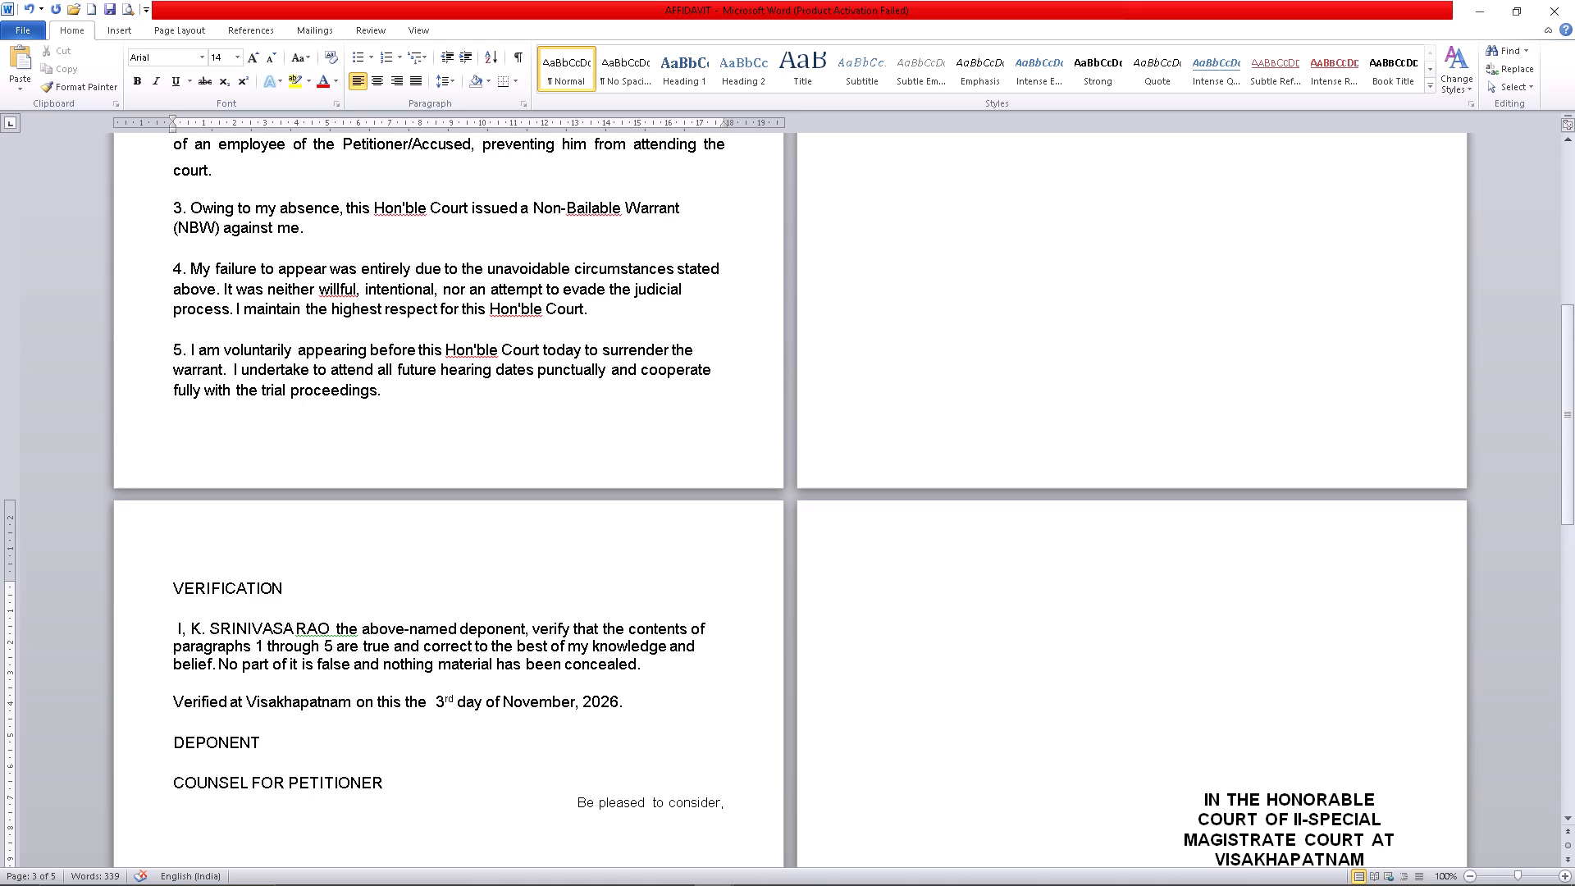
Add two blank lines between the "Verified at Visakhapatnam" line and the second "DEPONENT" line.
scroll(308, 752, down, 2)
scroll(331, 748, up, 4)
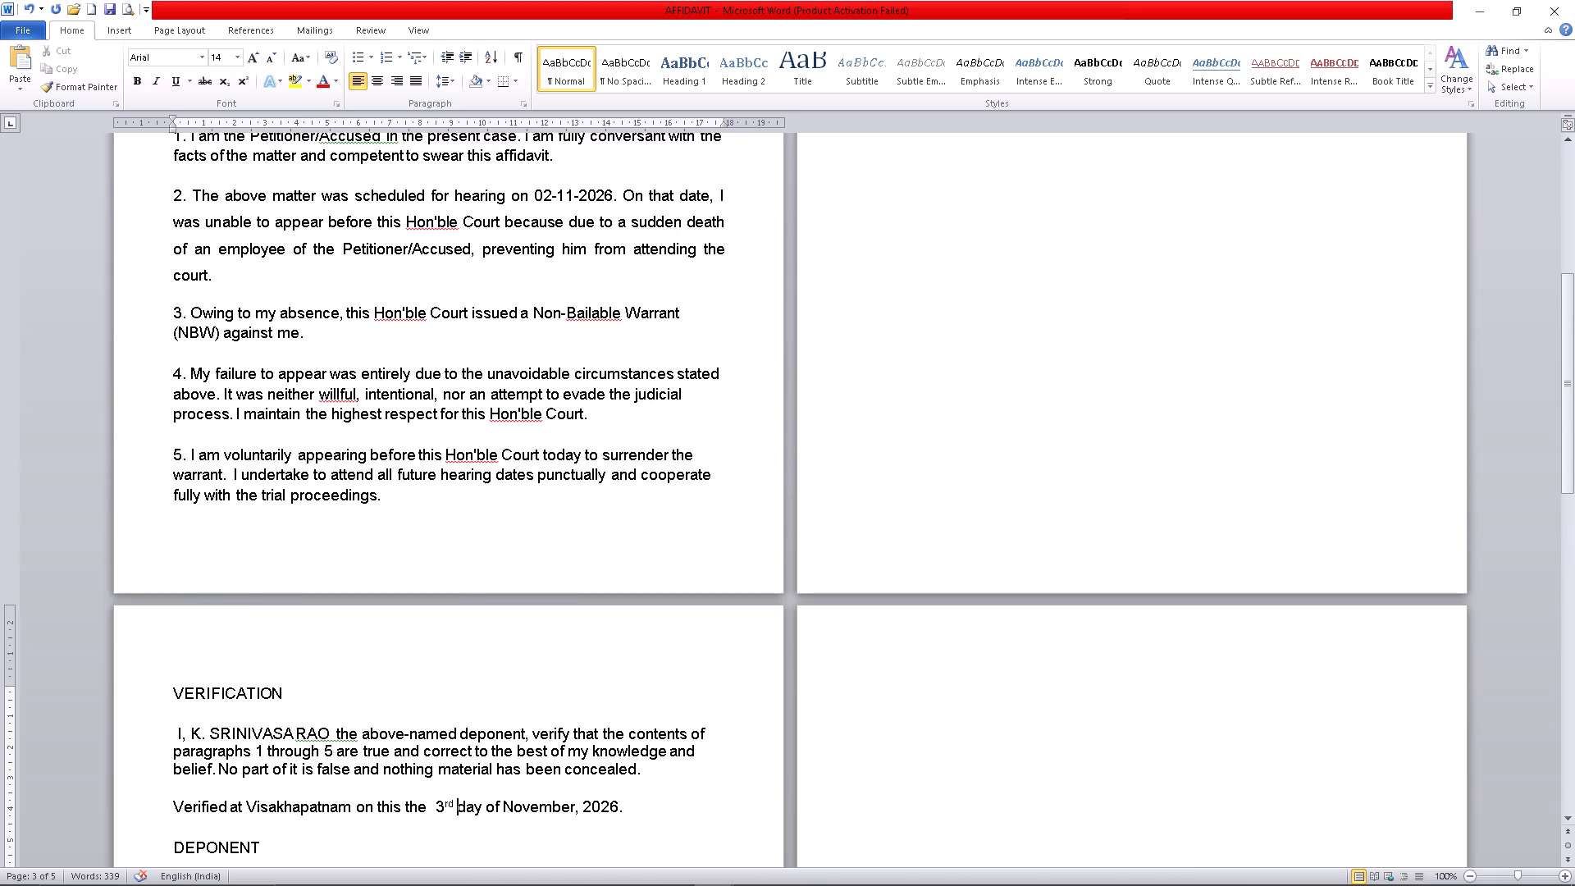
scroll(525, 768, down, 5)
click(663, 554)
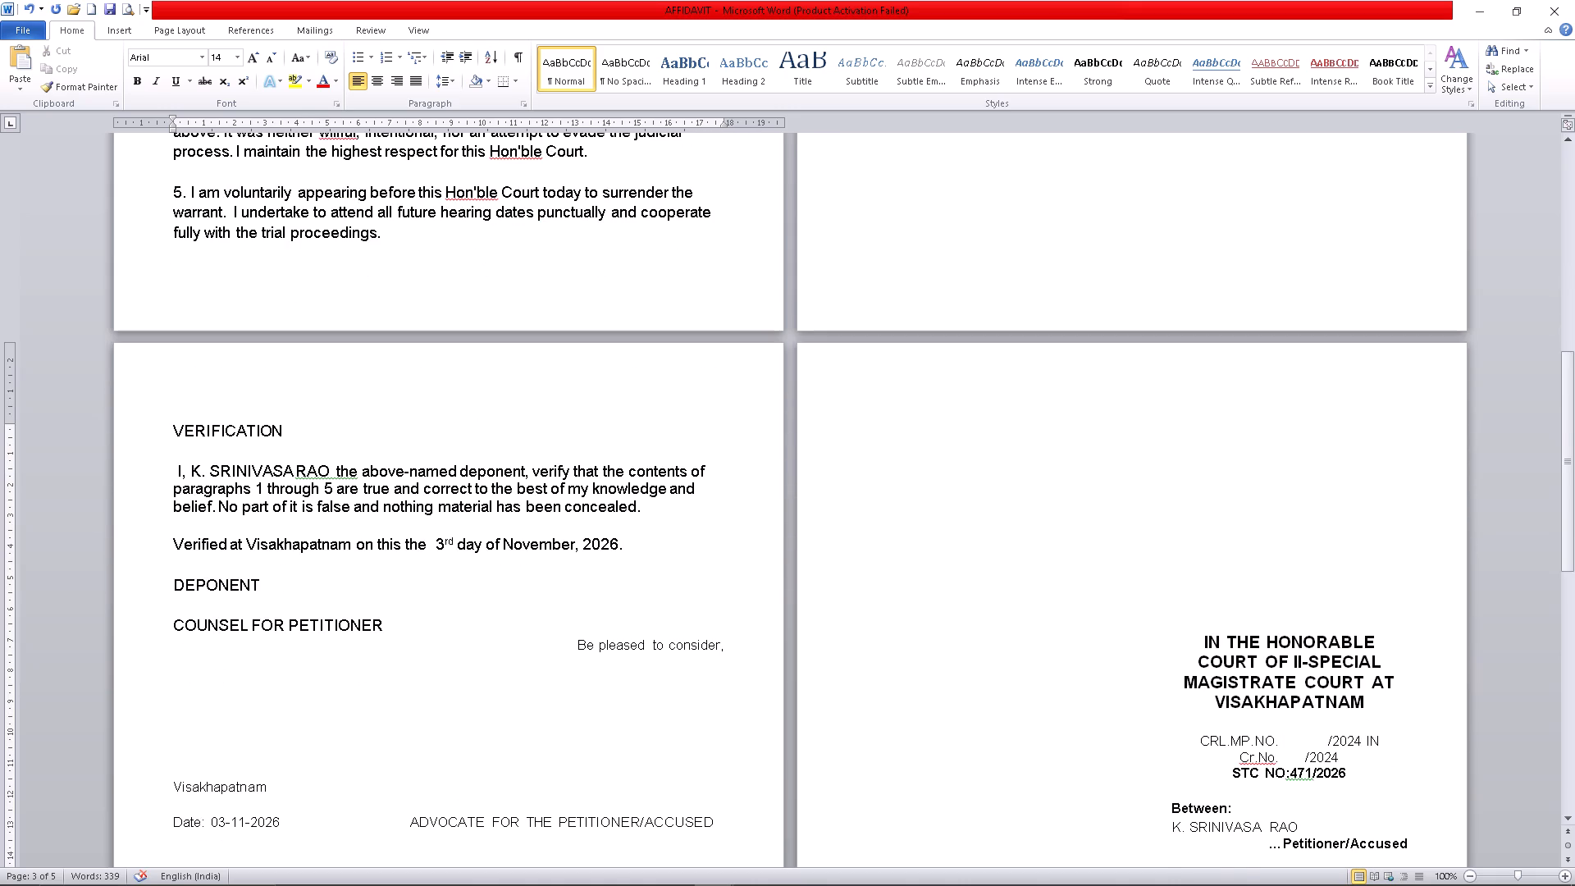
key(Return)
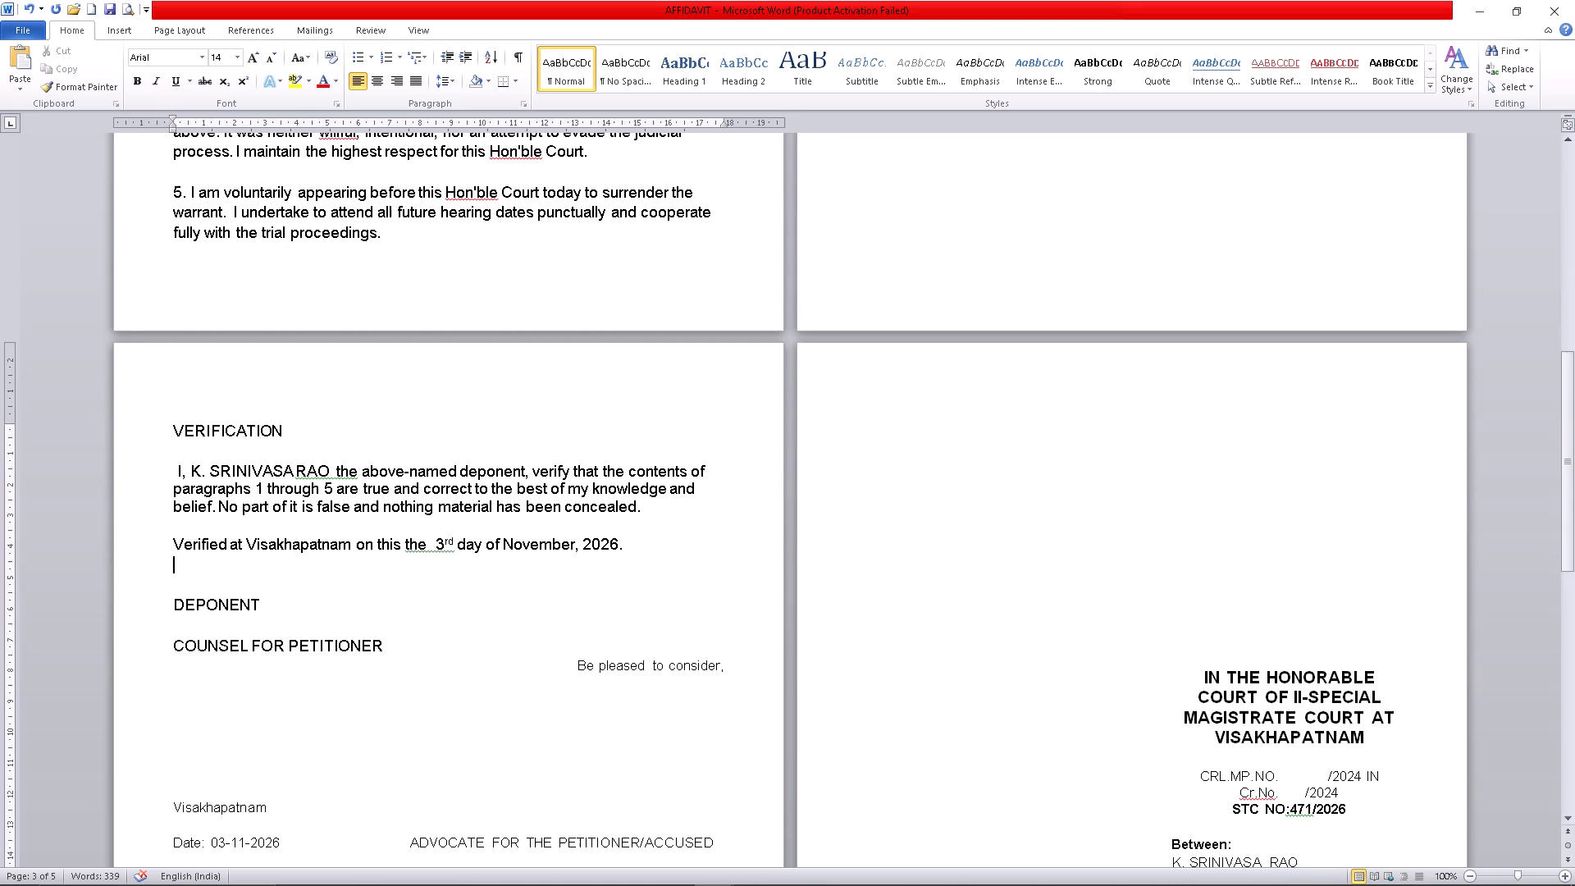
key(Return)
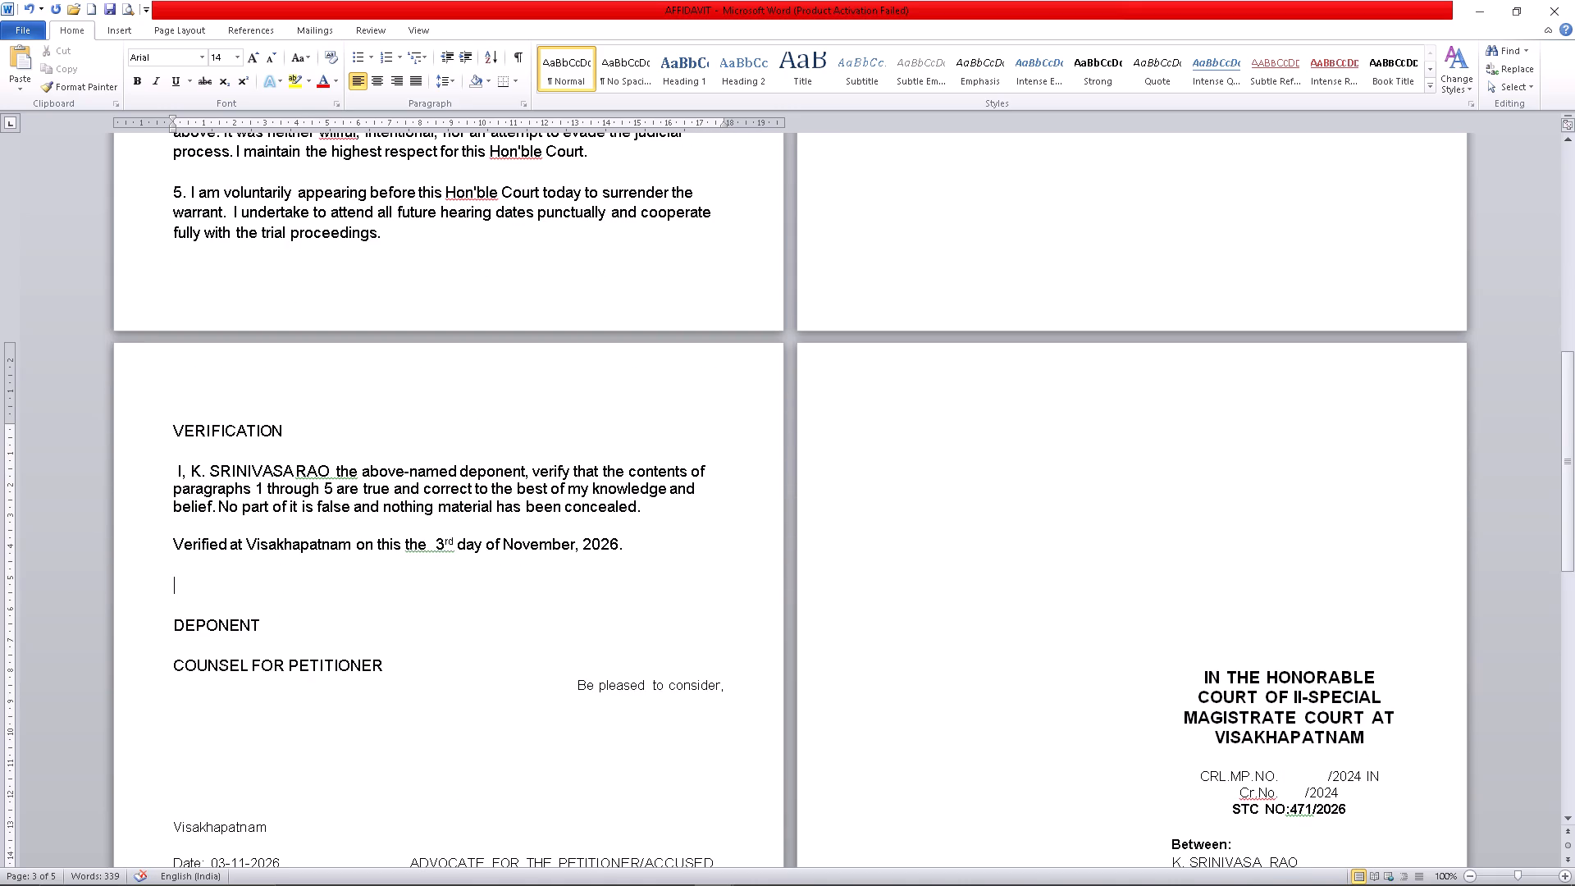
Copy "COUNSEL FOR PETITIONER" onto the DEPONENT line of the verification section, separated from DEPONENT by 20 spaces.
drag(172, 665, 377, 675)
right_click(370, 674)
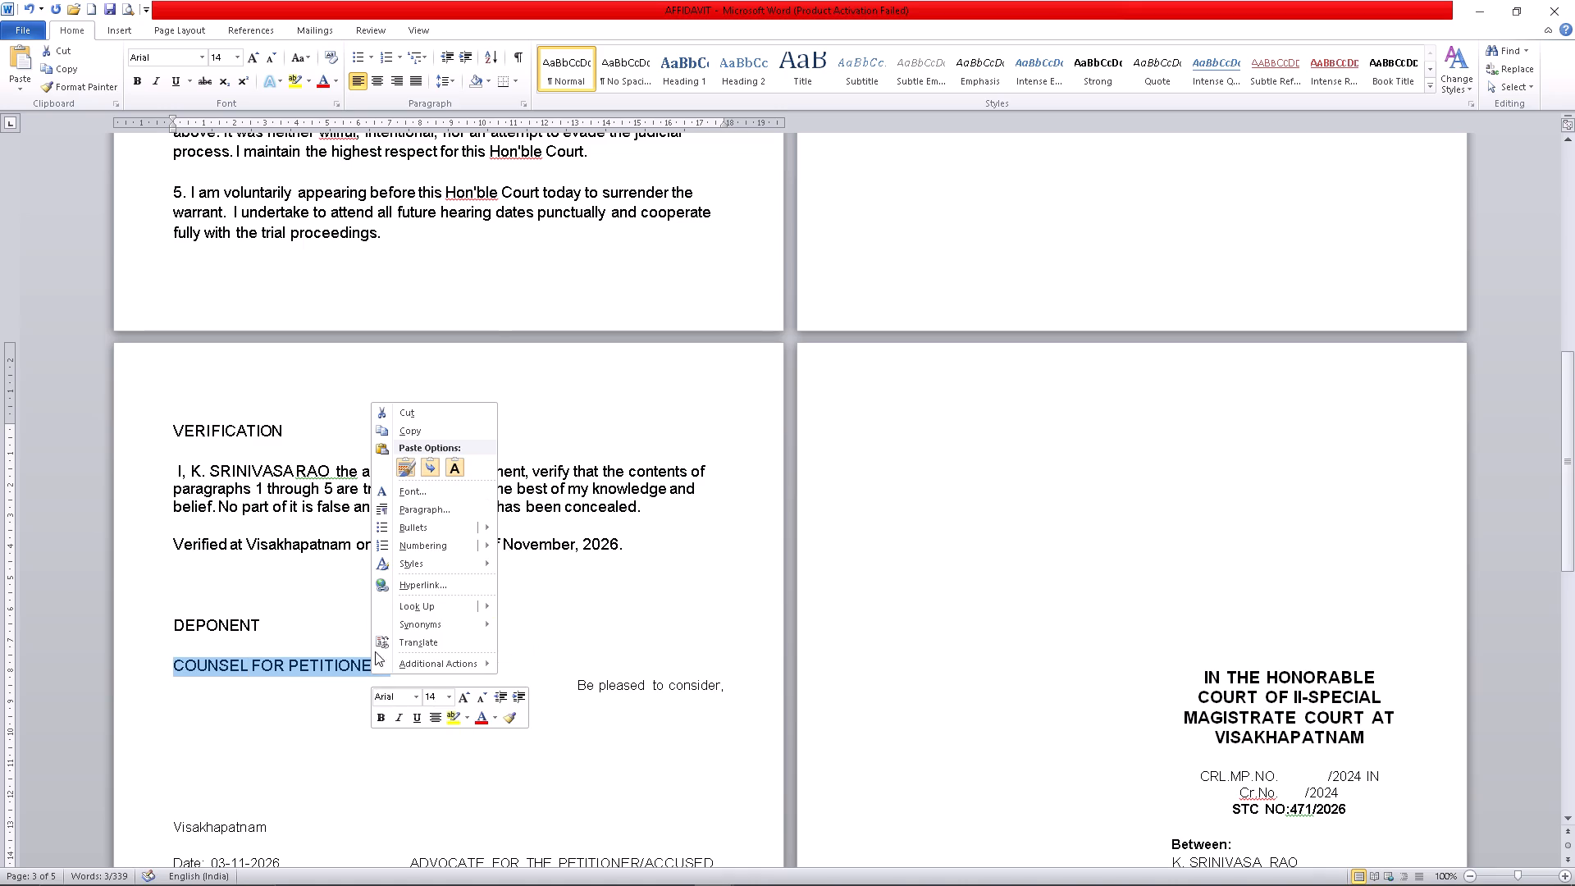
click(423, 432)
click(344, 617)
click(358, 628)
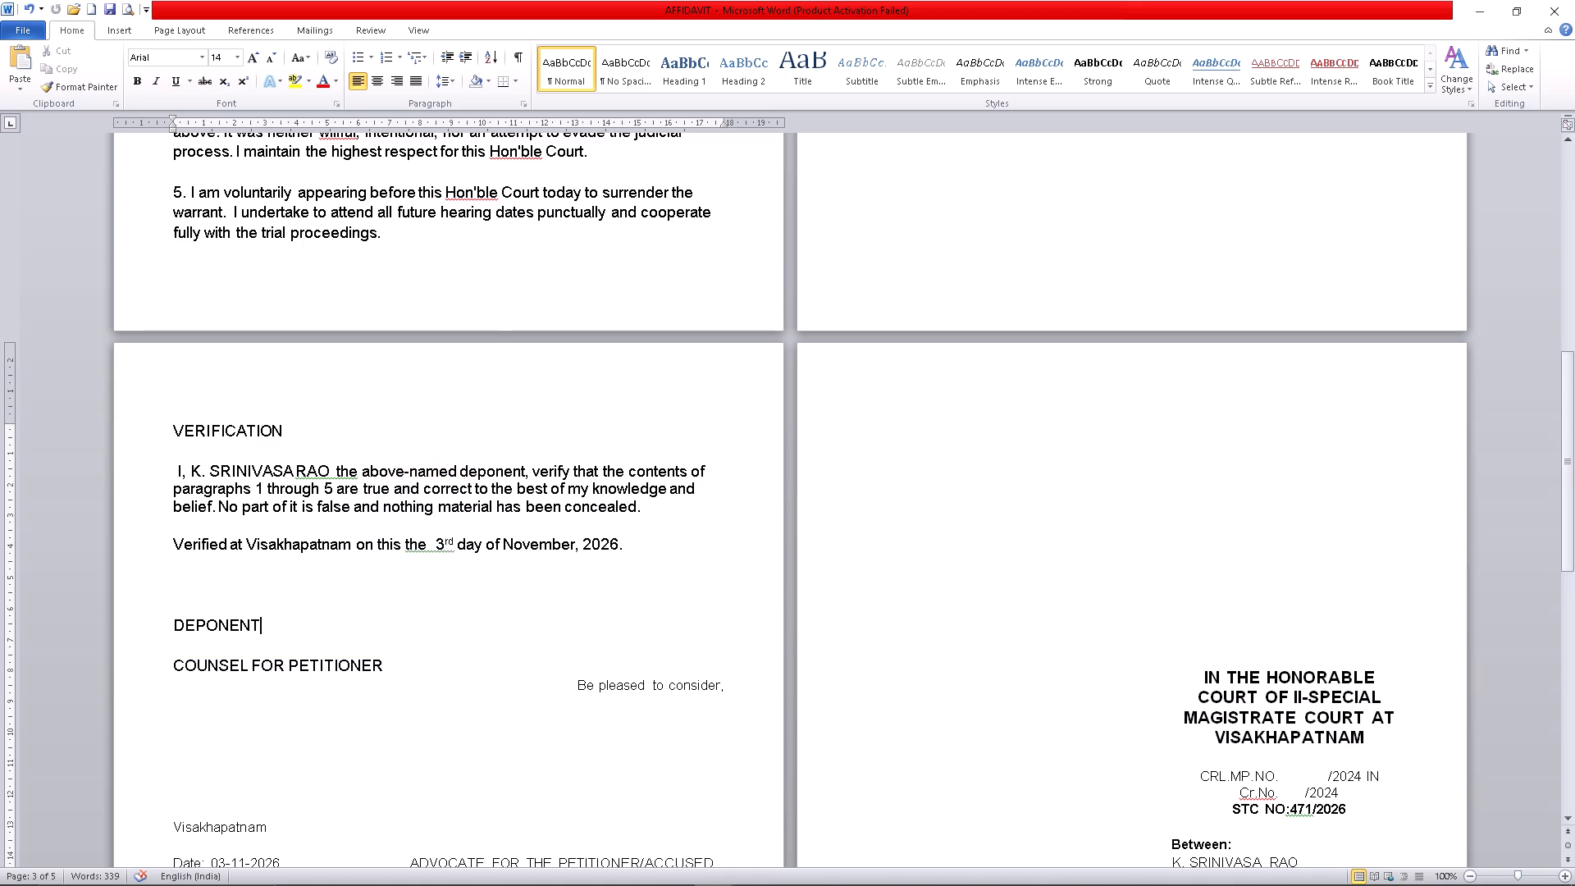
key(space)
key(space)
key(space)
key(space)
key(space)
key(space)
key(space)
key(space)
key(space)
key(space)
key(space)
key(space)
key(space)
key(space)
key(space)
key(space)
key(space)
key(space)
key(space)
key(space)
key(ctrl+v)
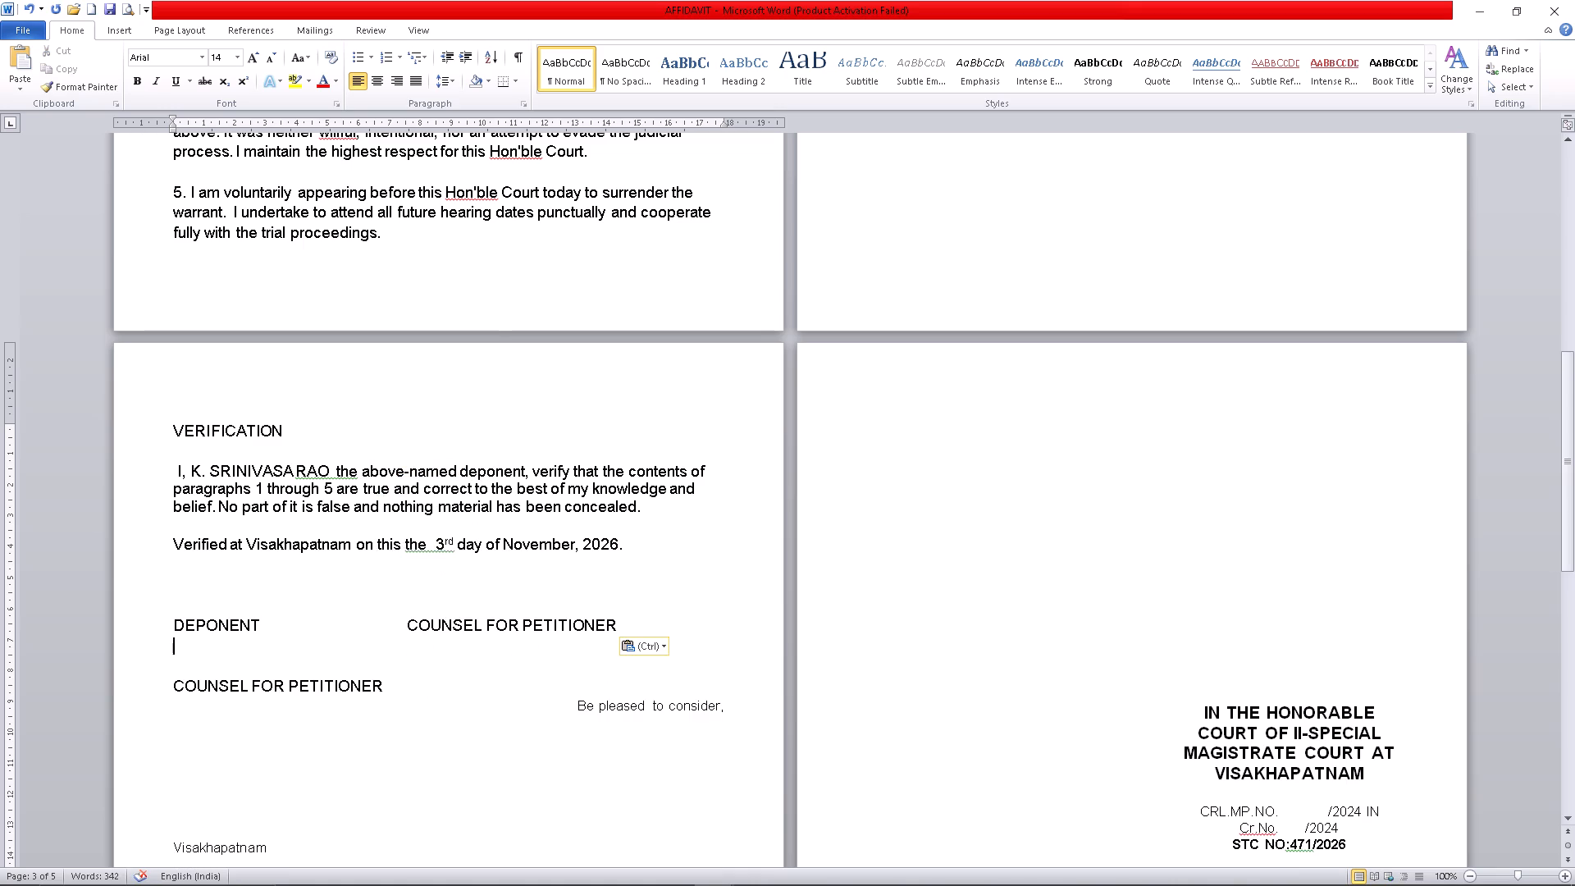
Widen the gap before "COUNSEL FOR PETITIONER" on the DEPONENT line by seven more spaces.
click(401, 634)
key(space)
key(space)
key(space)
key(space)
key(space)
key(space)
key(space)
Delete the original "COUNSEL FOR PETITIONER" line below the verification signature line.
scroll(425, 683, down, 2)
drag(171, 579, 336, 587)
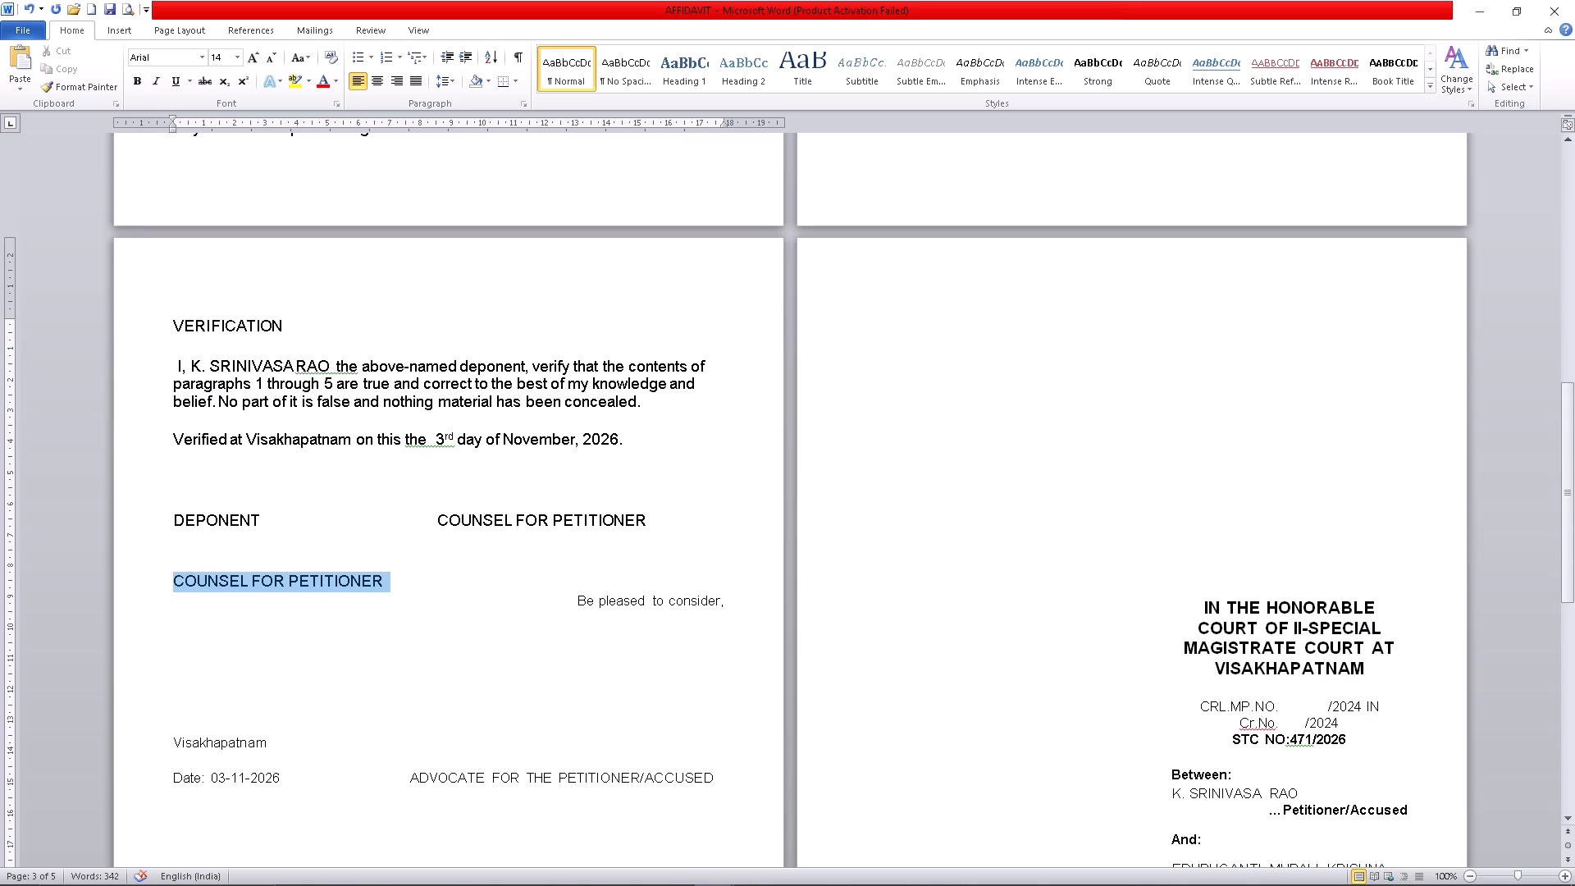
drag(336, 587, 345, 587)
key(BackSpace)
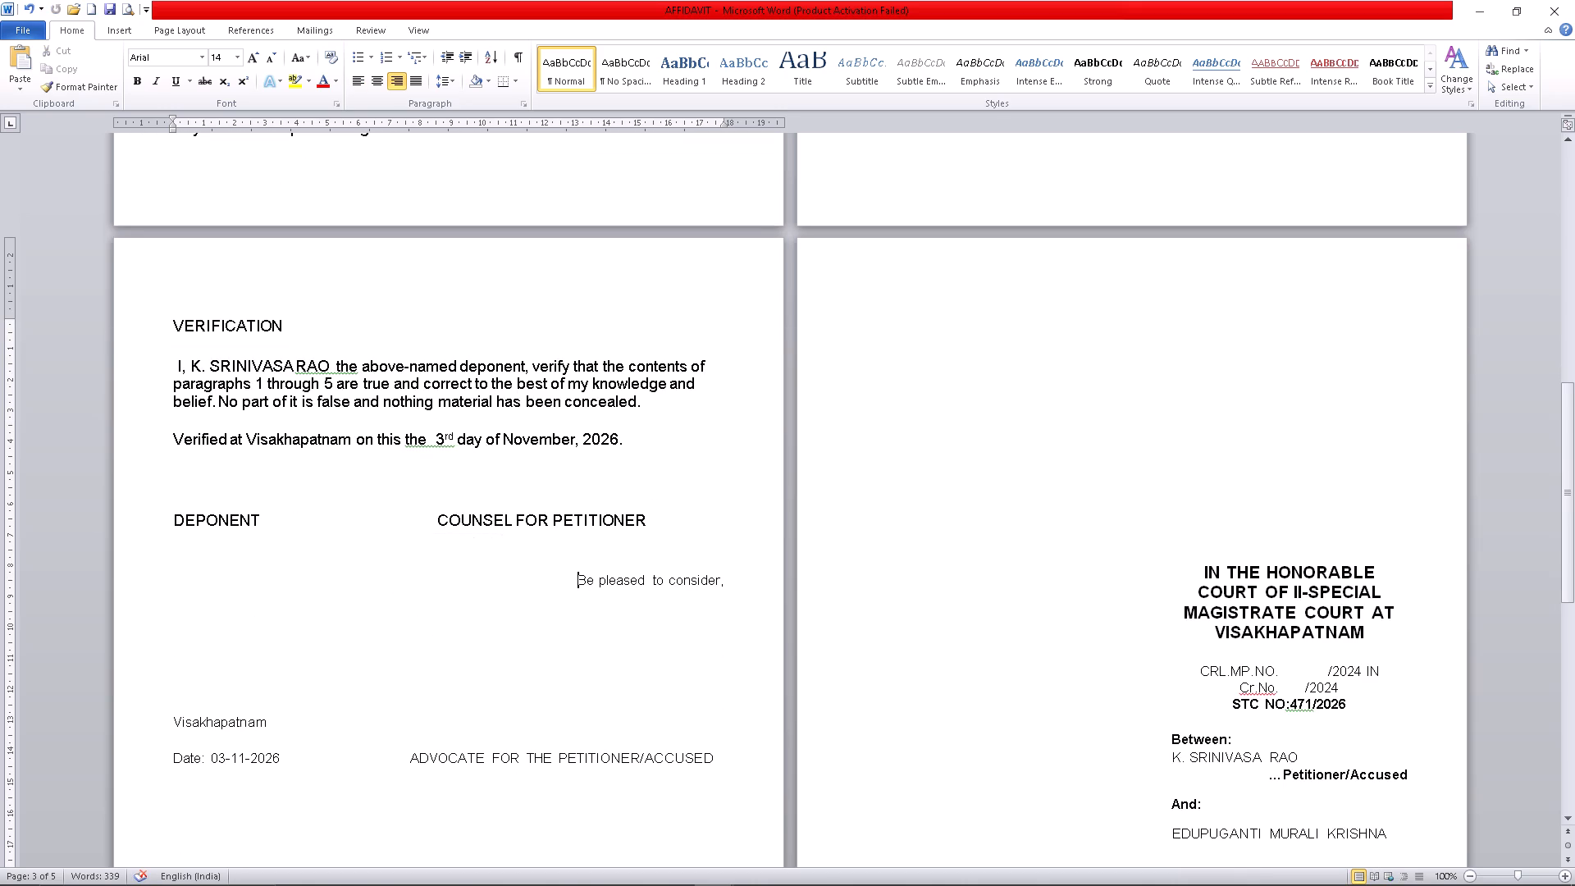
Delete the "Be pleased to consider," line below the verification signature line.
scroll(274, 702, down, 2)
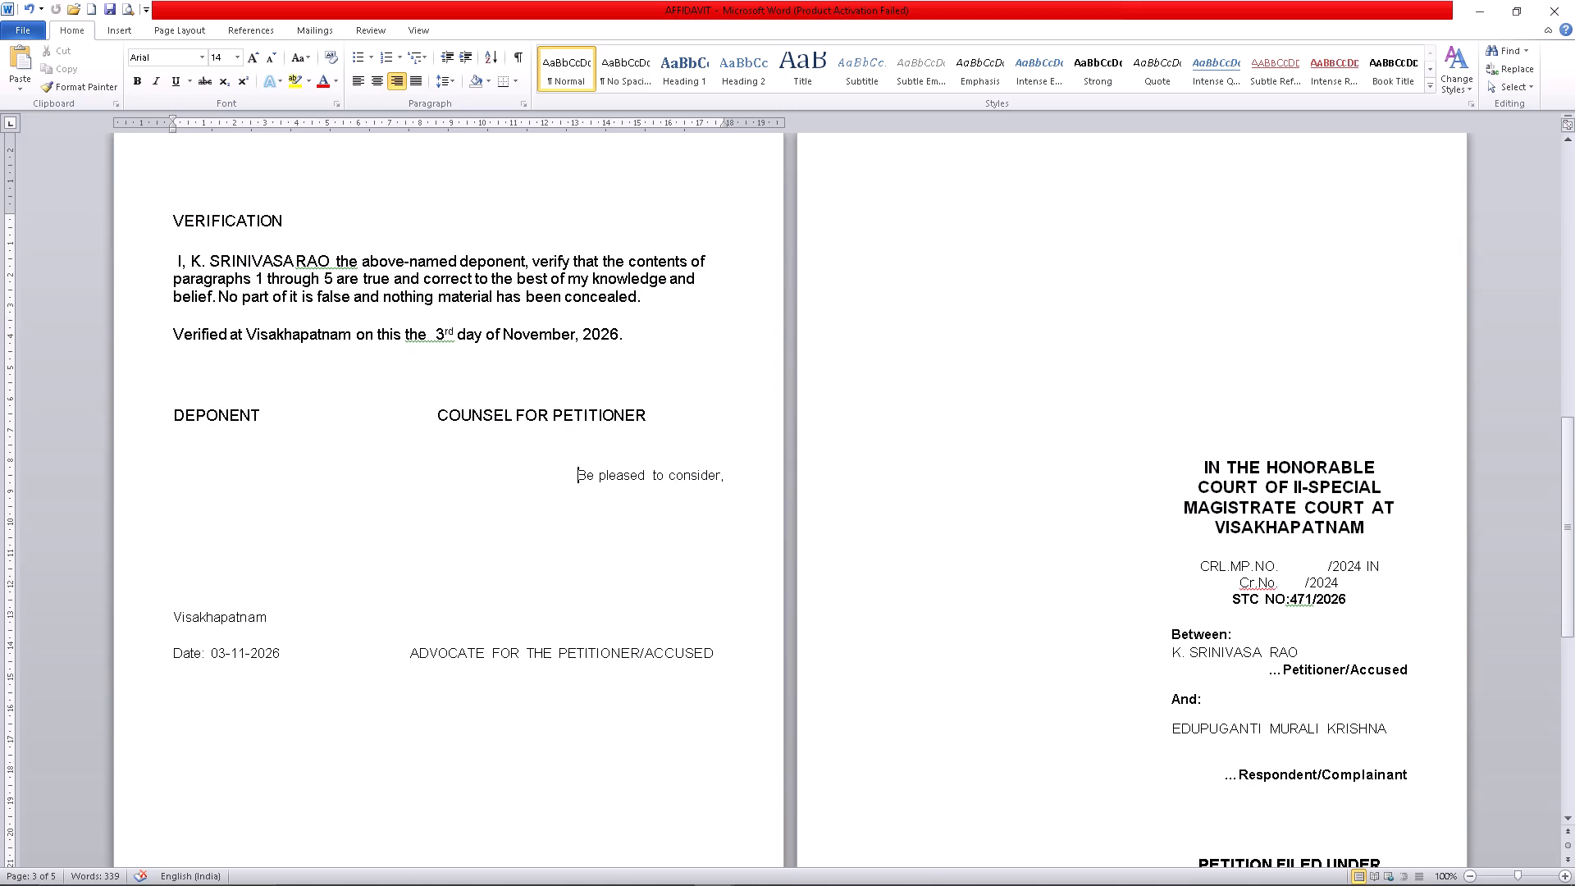
scroll(617, 509, up, 2)
drag(573, 582, 740, 596)
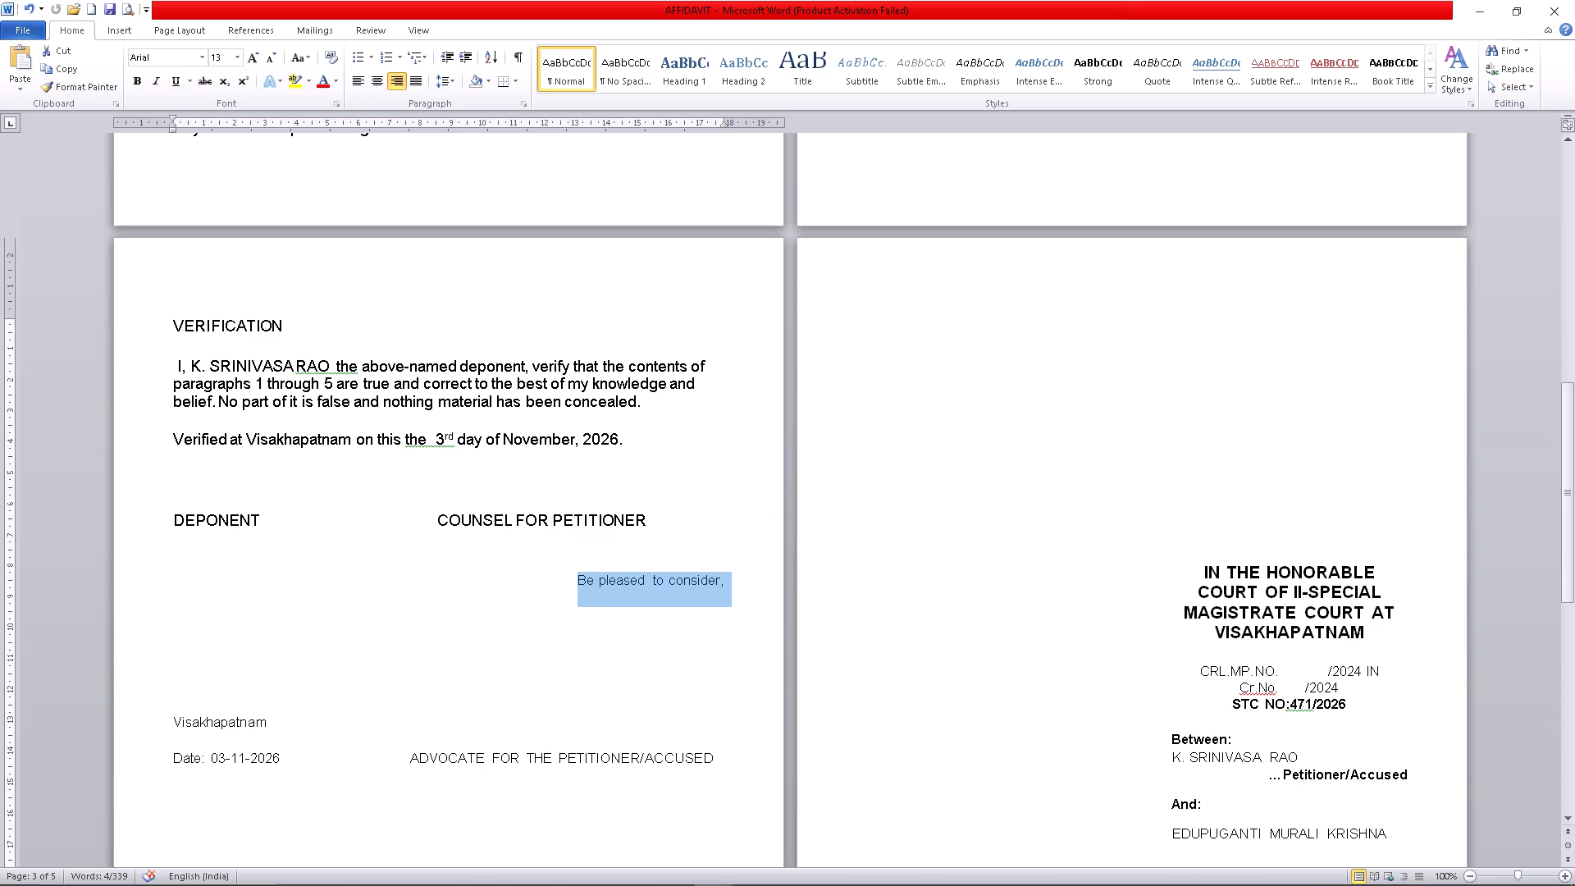
key(BackSpace)
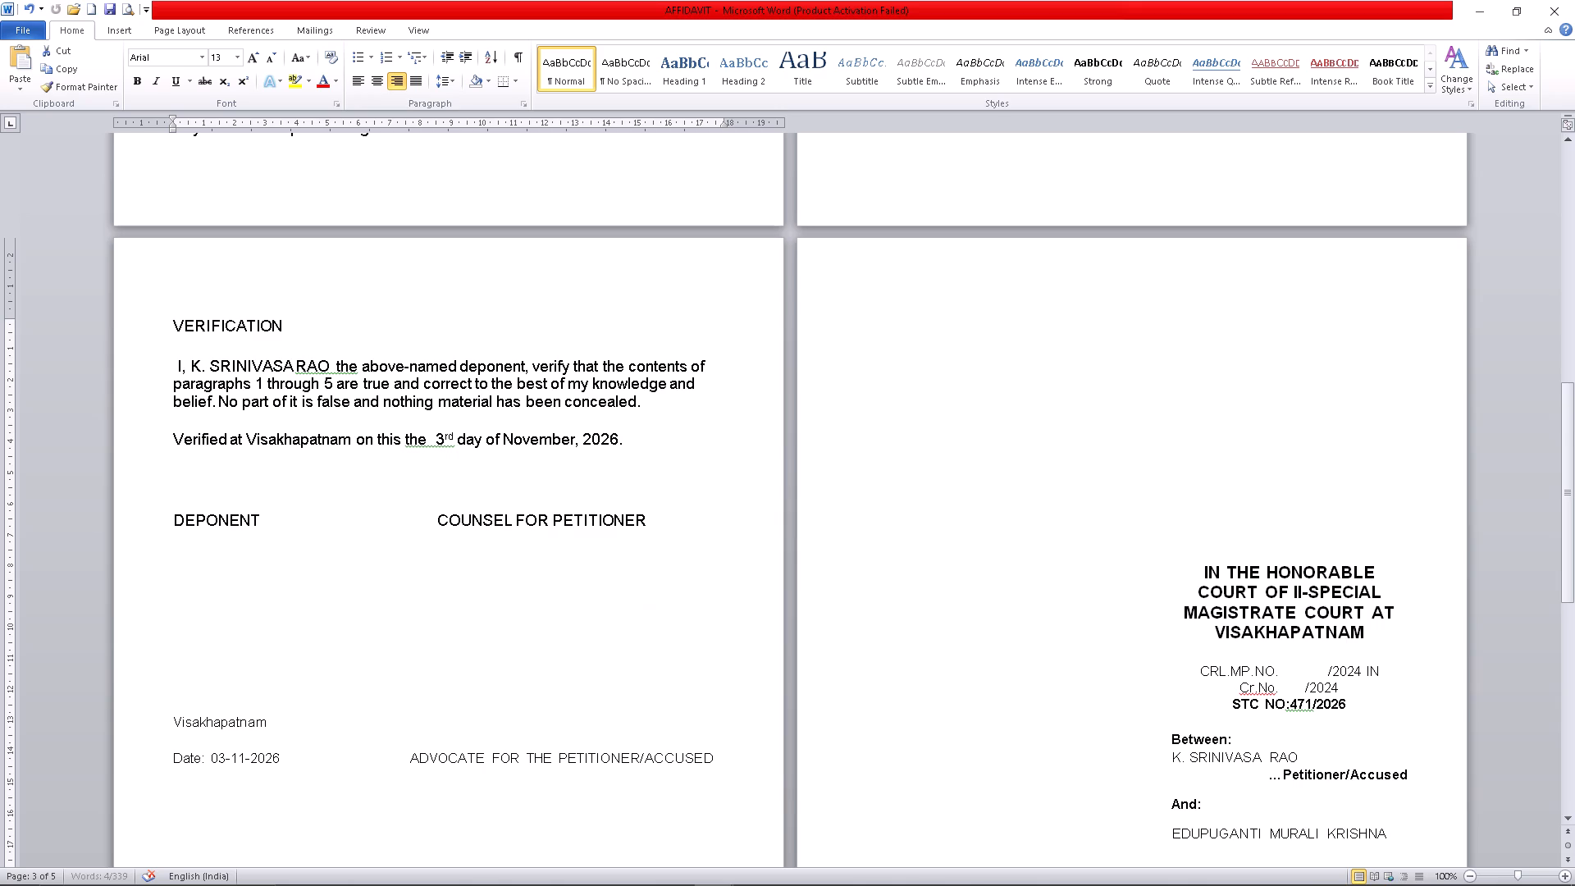
Delete the leftover Visakhapatnam, date and "ADVOCATE FOR THE PETITIONER/ACCUSED" lines below the signatures.
scroll(667, 613, up, 4)
scroll(655, 623, down, 9)
drag(149, 413, 311, 477)
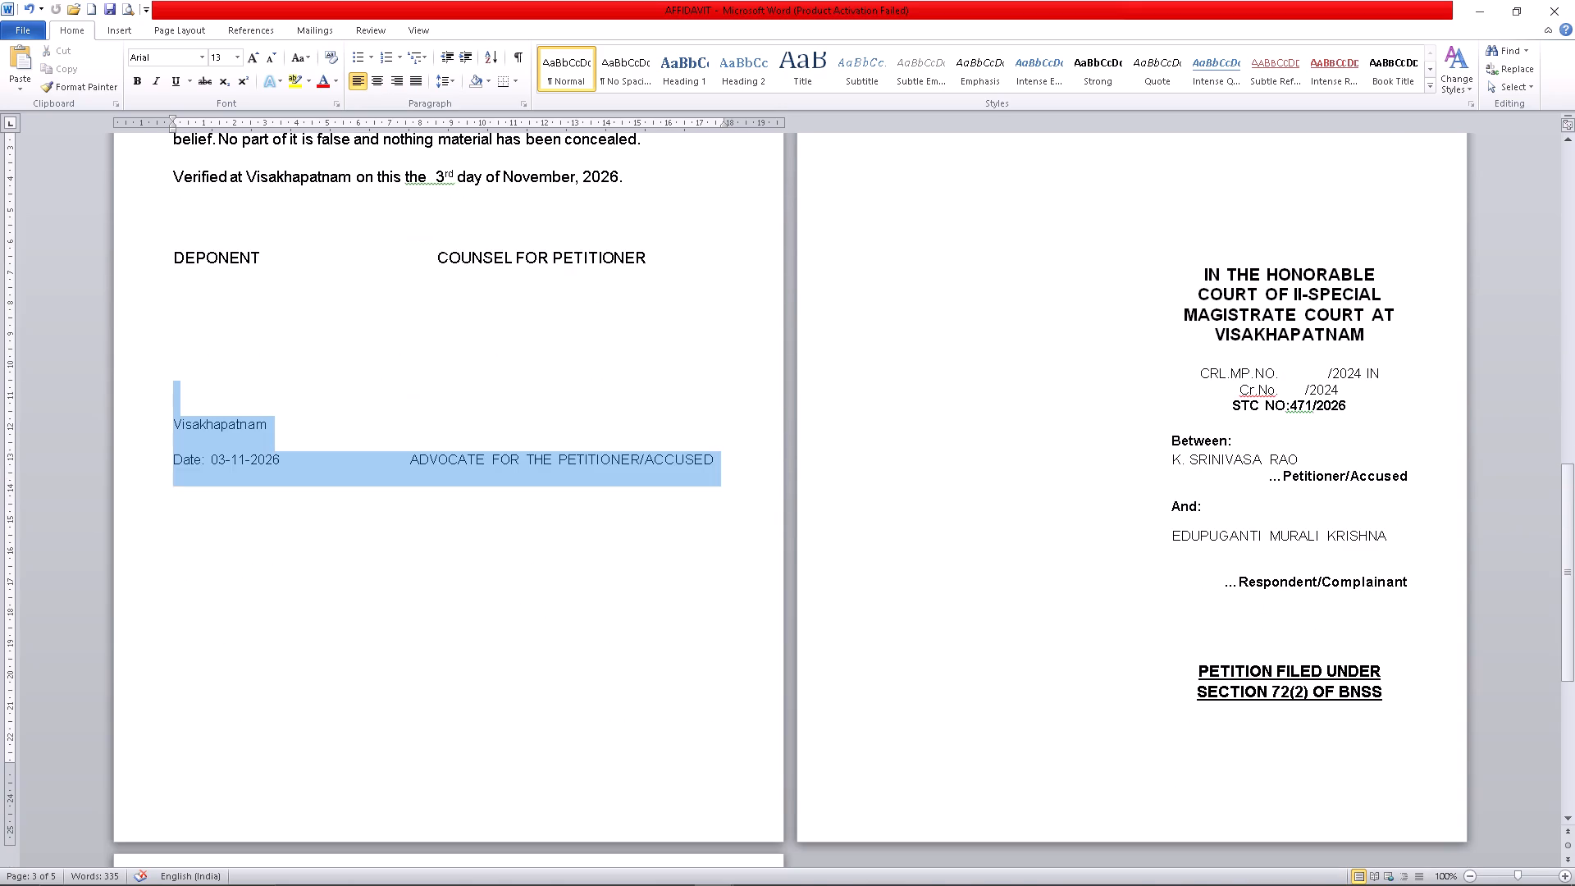
drag(311, 477, 716, 539)
key(BackSpace)
Delete the petition docket text after the verification page, from the II-Special Magistrate Court heading through the closing VISAKHAPATNAM line.
scroll(952, 569, up, 7)
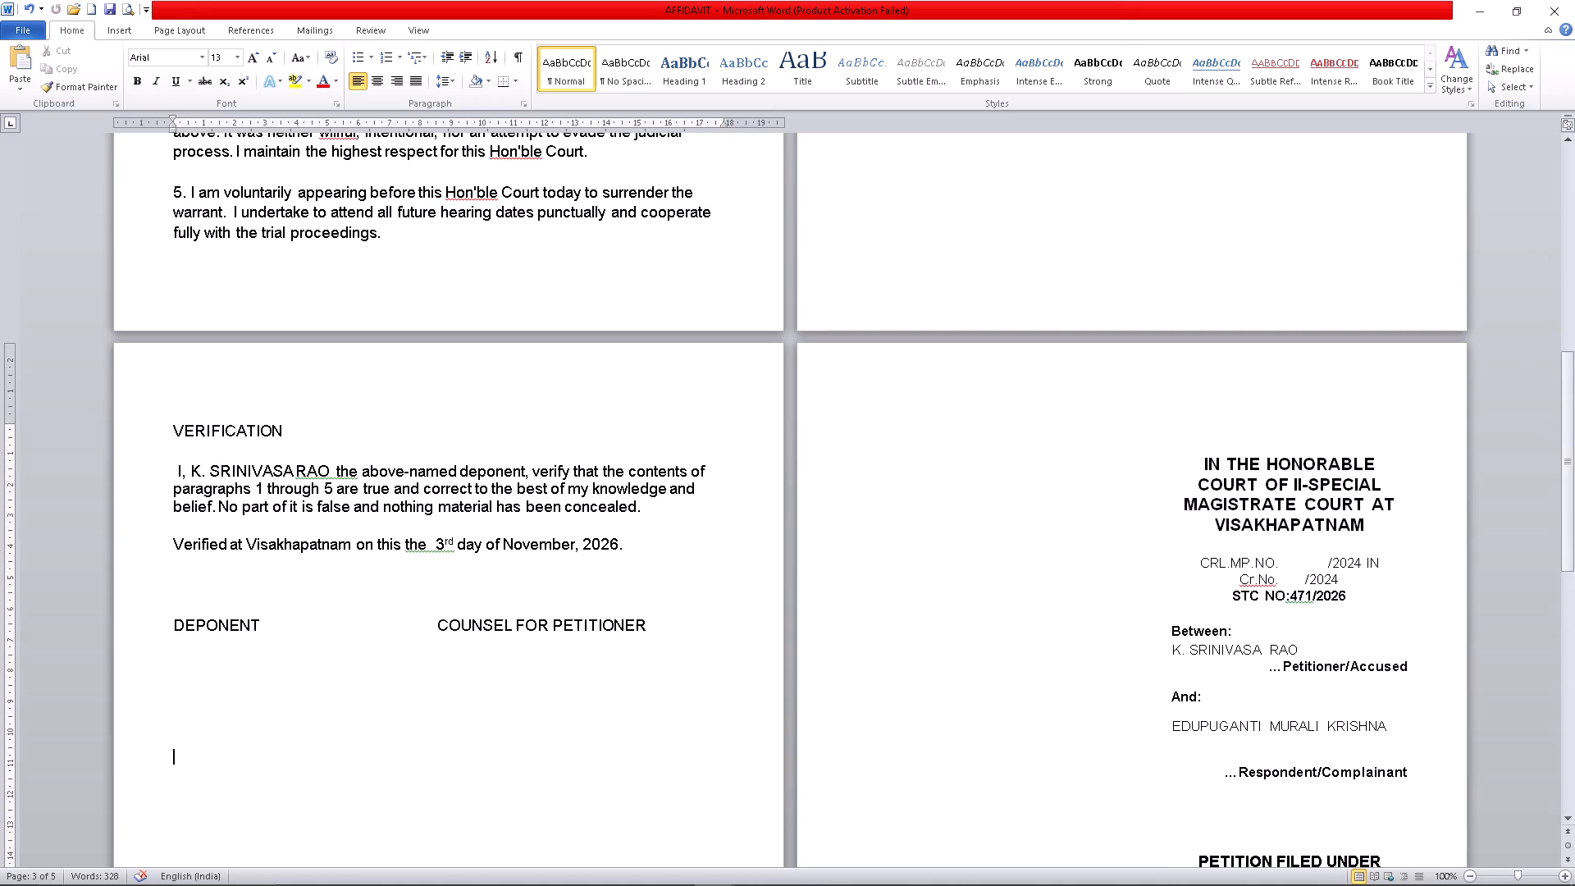
drag(1185, 464, 1390, 863)
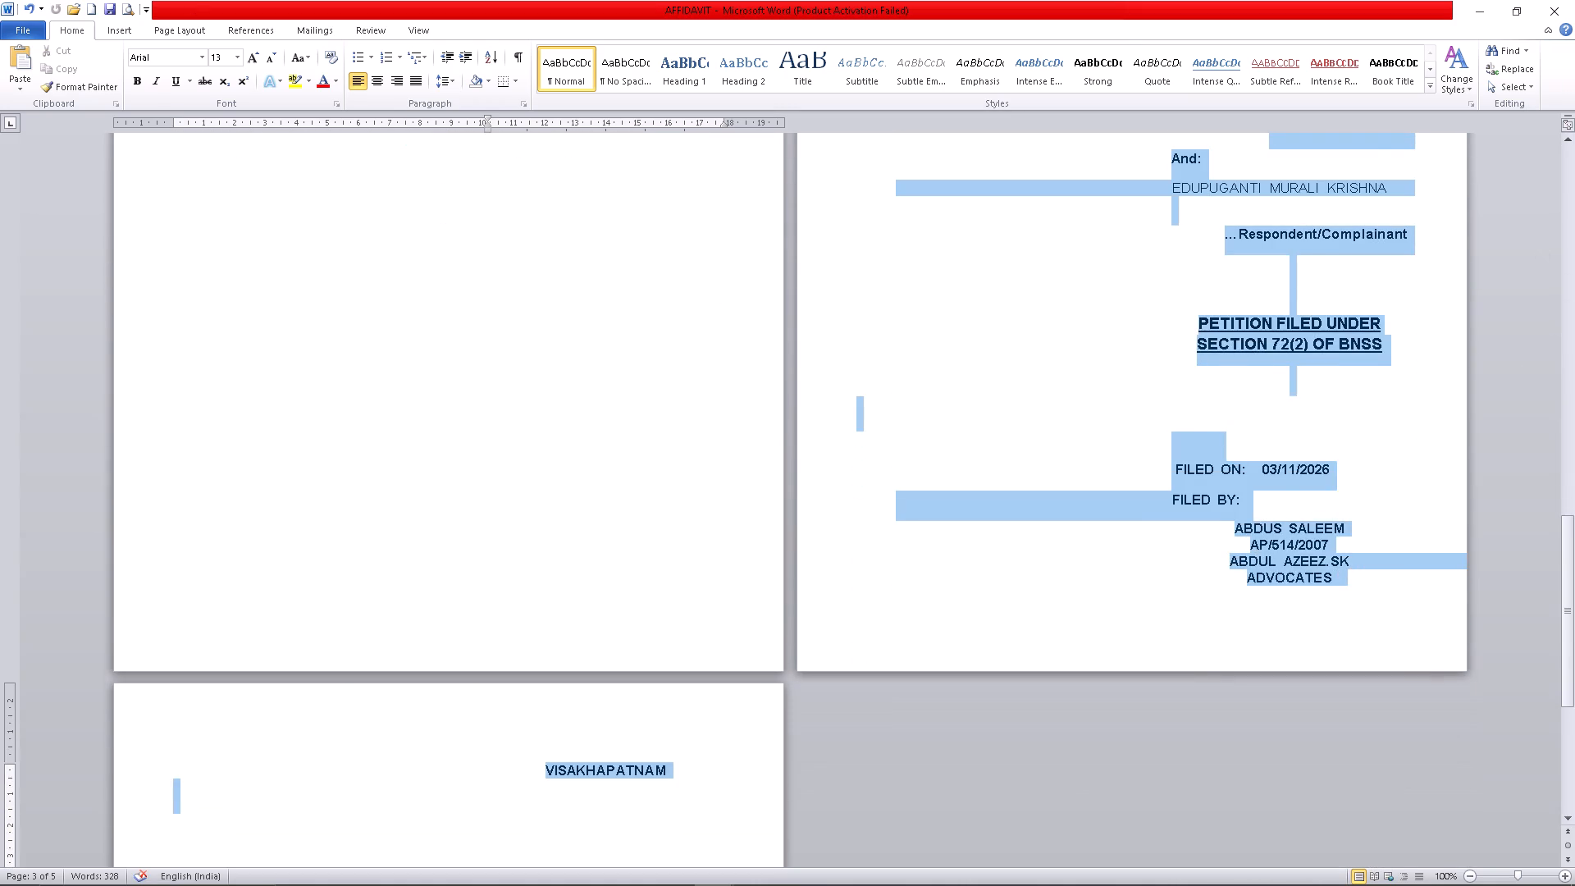
drag(1390, 863, 1395, 792)
key(BackSpace)
Remove the empty paragraphs and blank page left after the verification signature line.
scroll(706, 599, up, 6)
scroll(706, 599, down, 5)
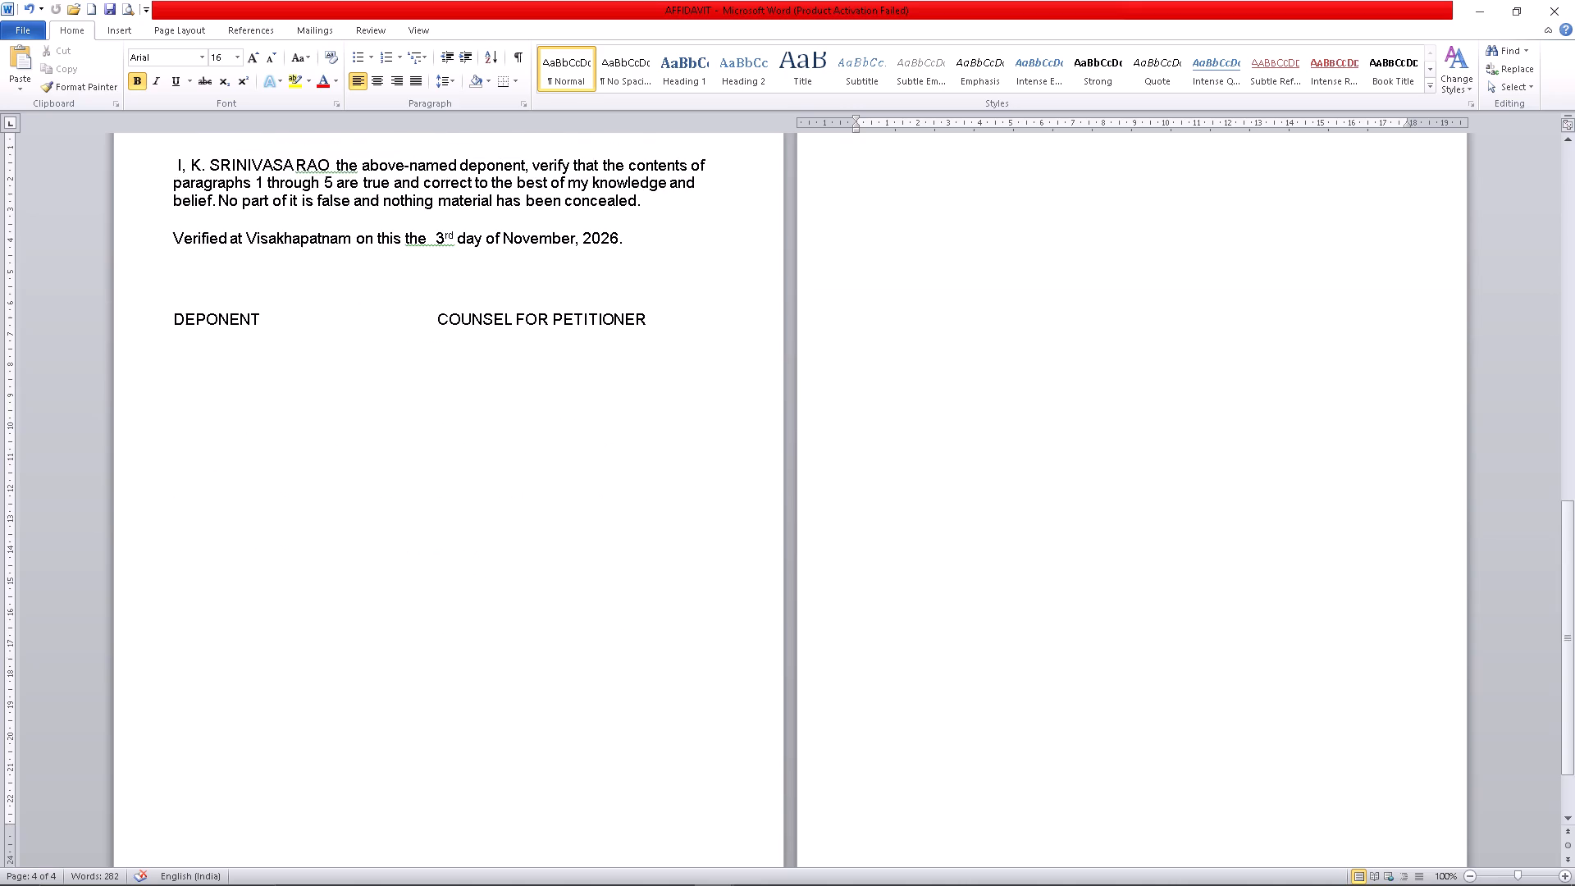
scroll(706, 599, down, 1)
click(646, 606)
key(BackSpace)
key(BackSpace)
key(BackSpace)
key(BackSpace)
key(BackSpace)
key(BackSpace)
scroll(646, 603, up, 1)
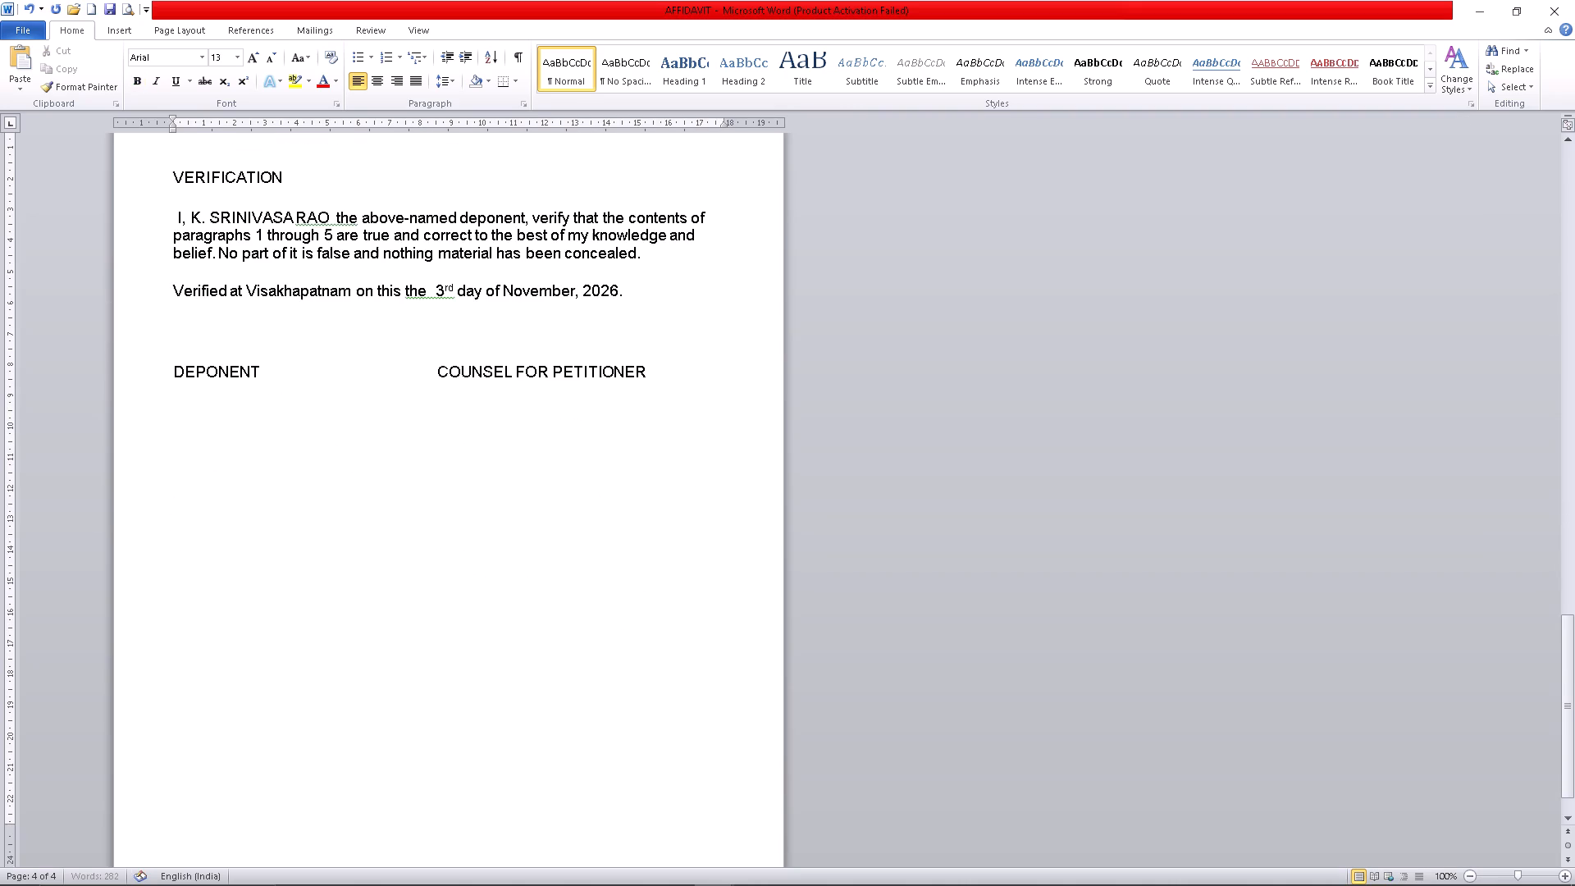
key(BackSpace)
key(BackSpace)
Insert a blank line between "...Respondent/Complainant" and the "AFFIDAVIT FILED ON BEHALF OF THE PETITIONER/ACCUSED" heading.
scroll(646, 601, up, 7)
scroll(291, 503, up, 5)
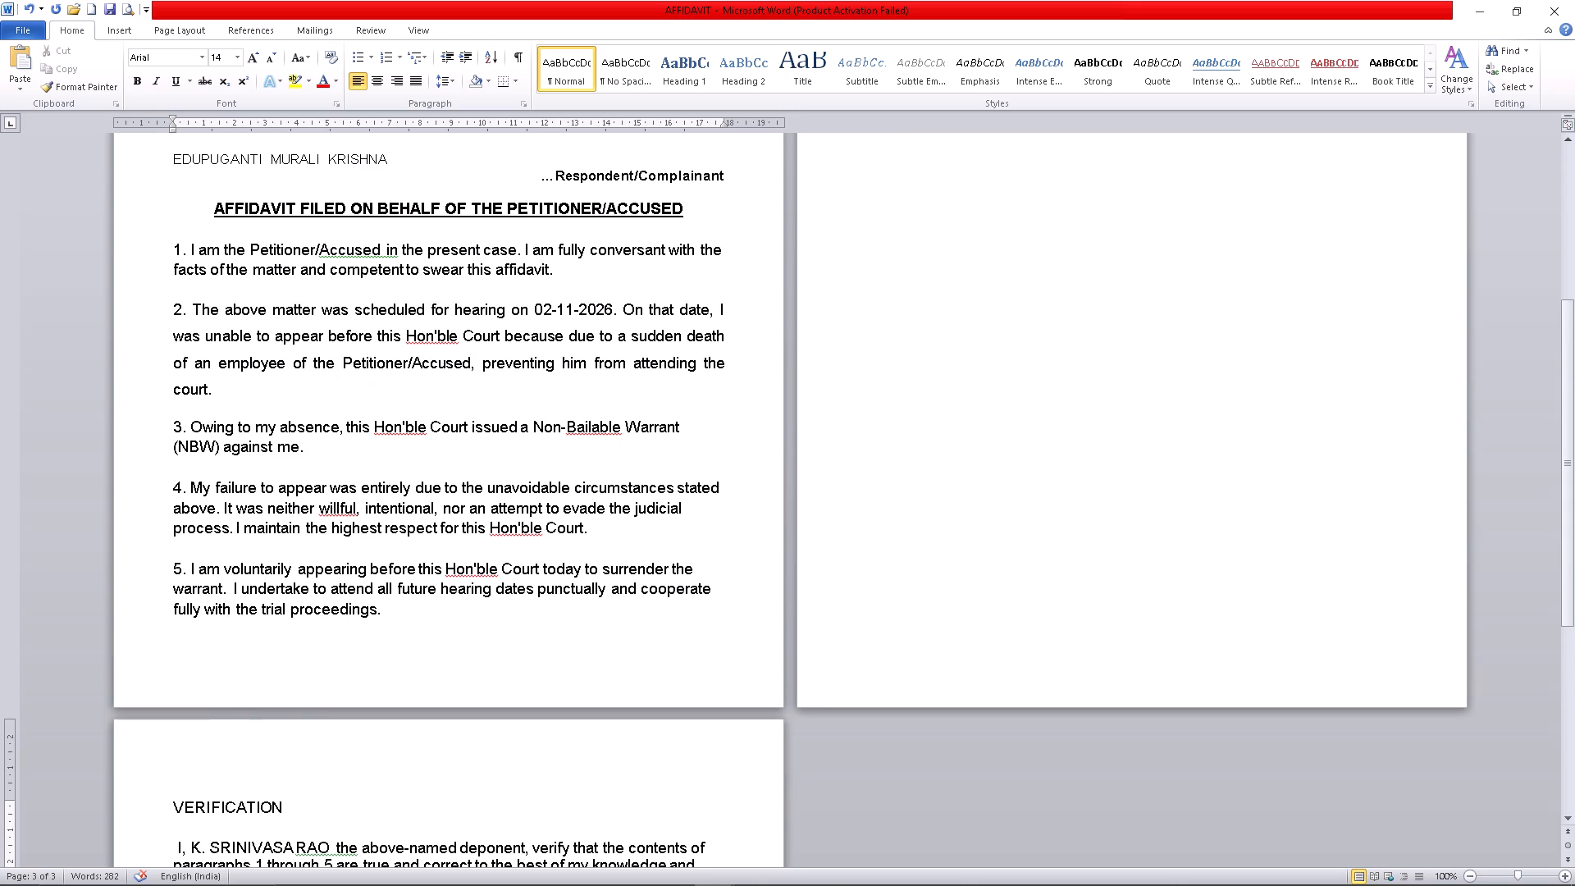
scroll(434, 503, up, 4)
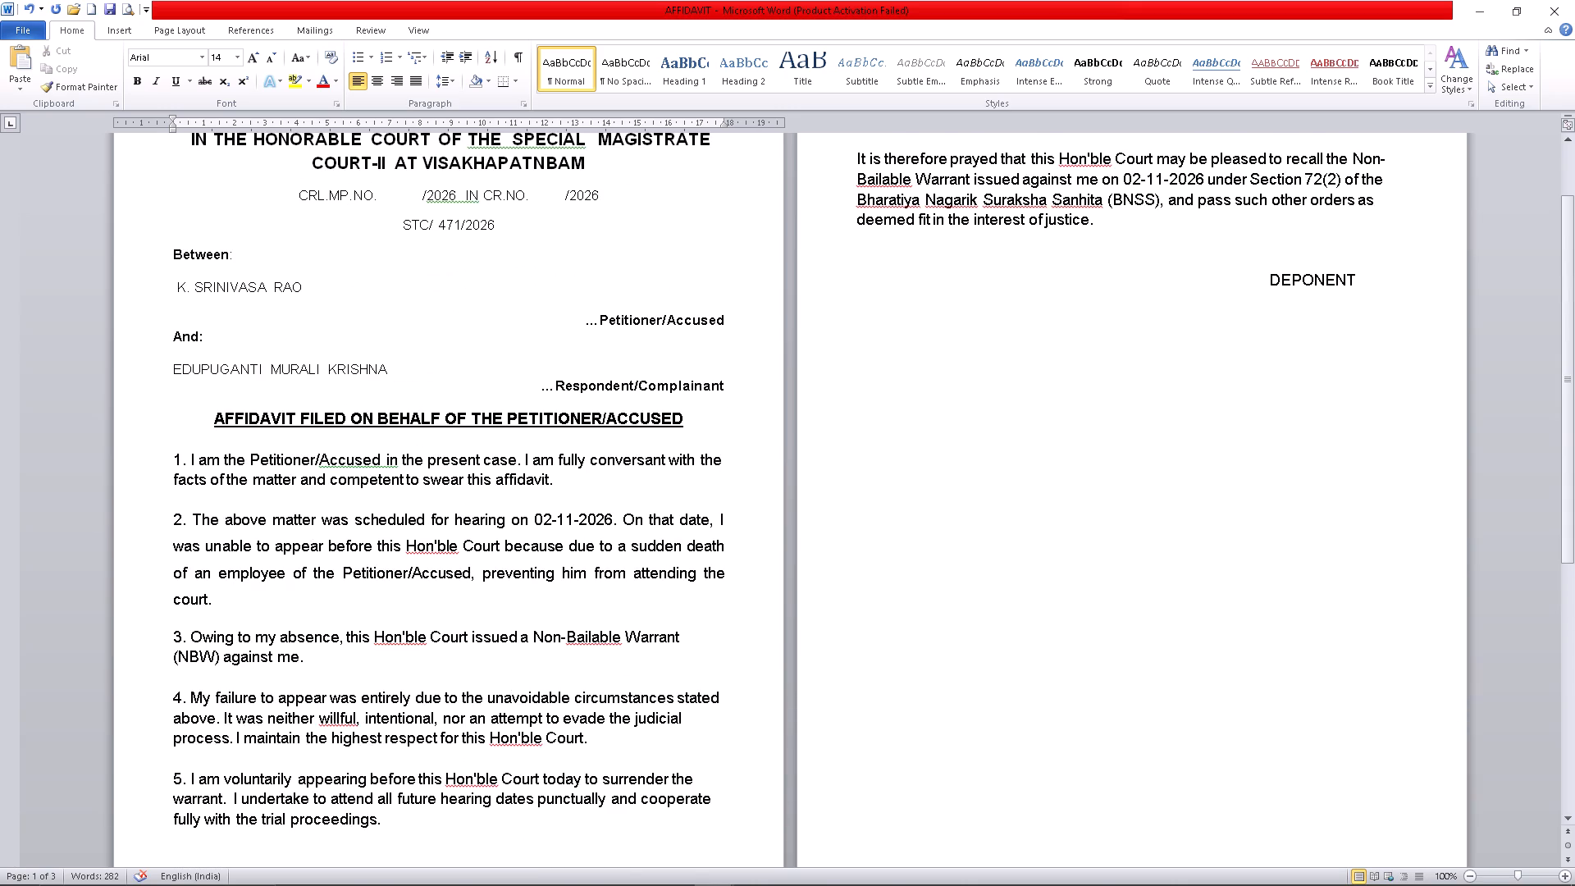
click(752, 401)
key(Return)
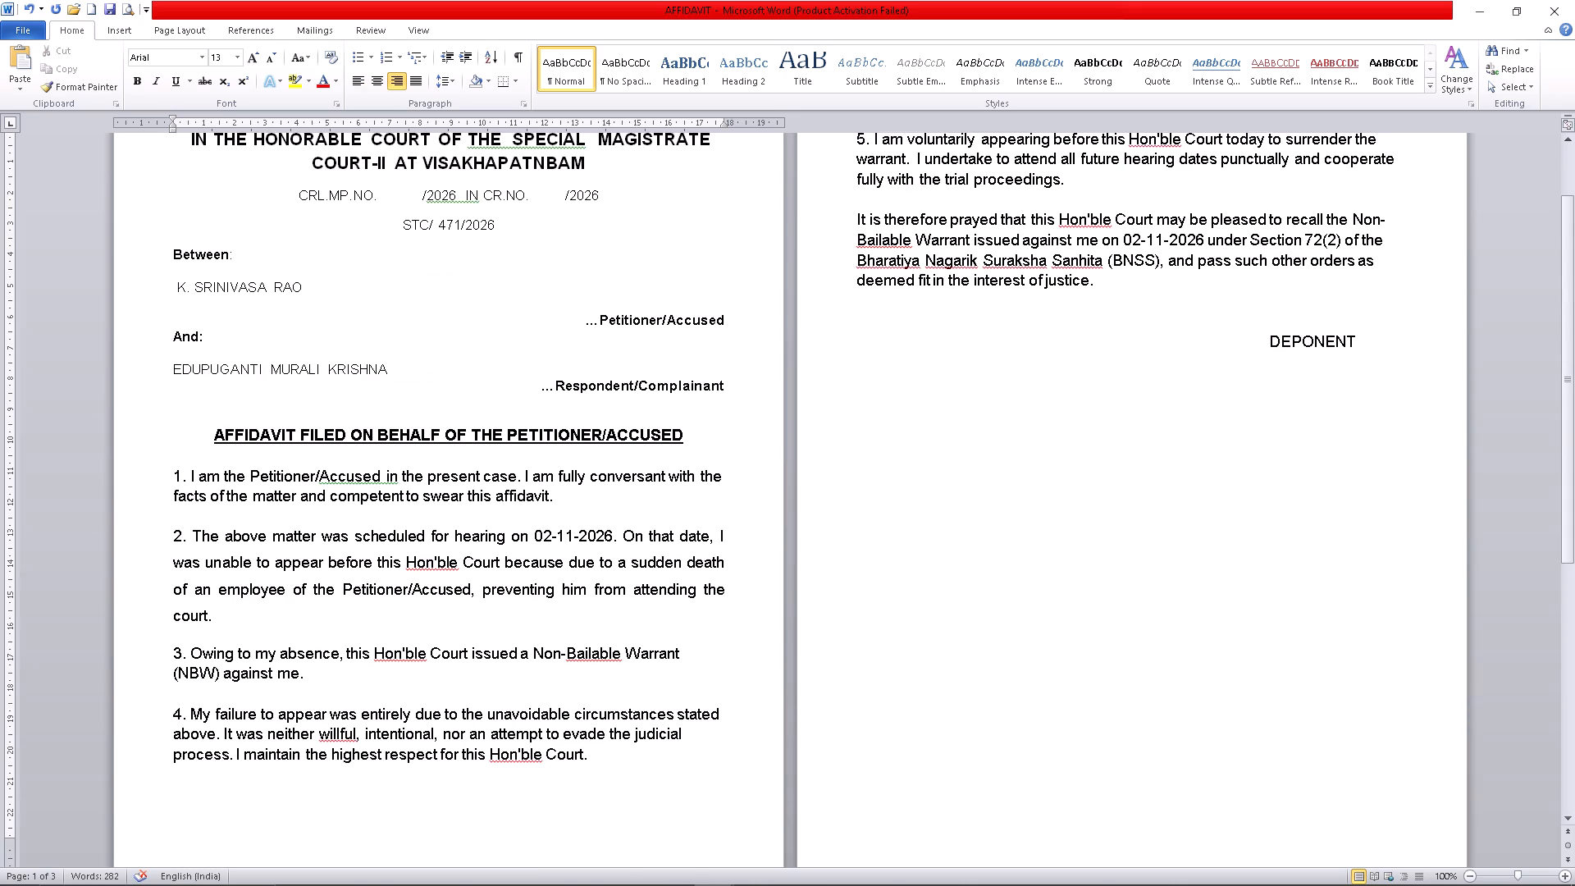
Review the affidavit's layout from the court heading through the verification and signature section.
scroll(805, 470, down, 3)
scroll(984, 524, up, 3)
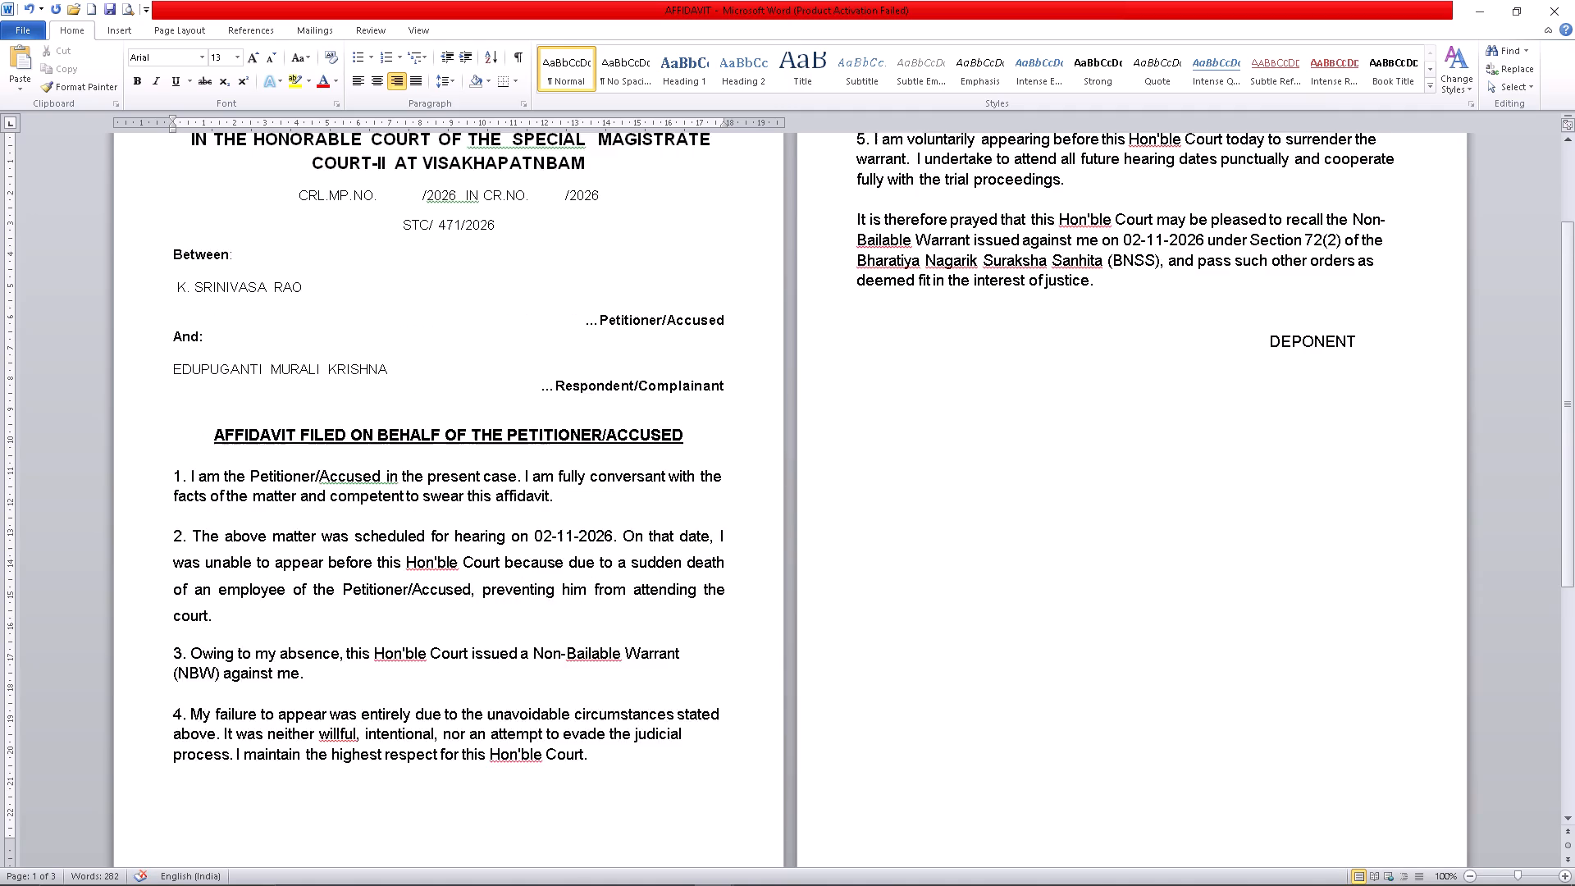
scroll(984, 527, up, 4)
scroll(984, 527, down, 7)
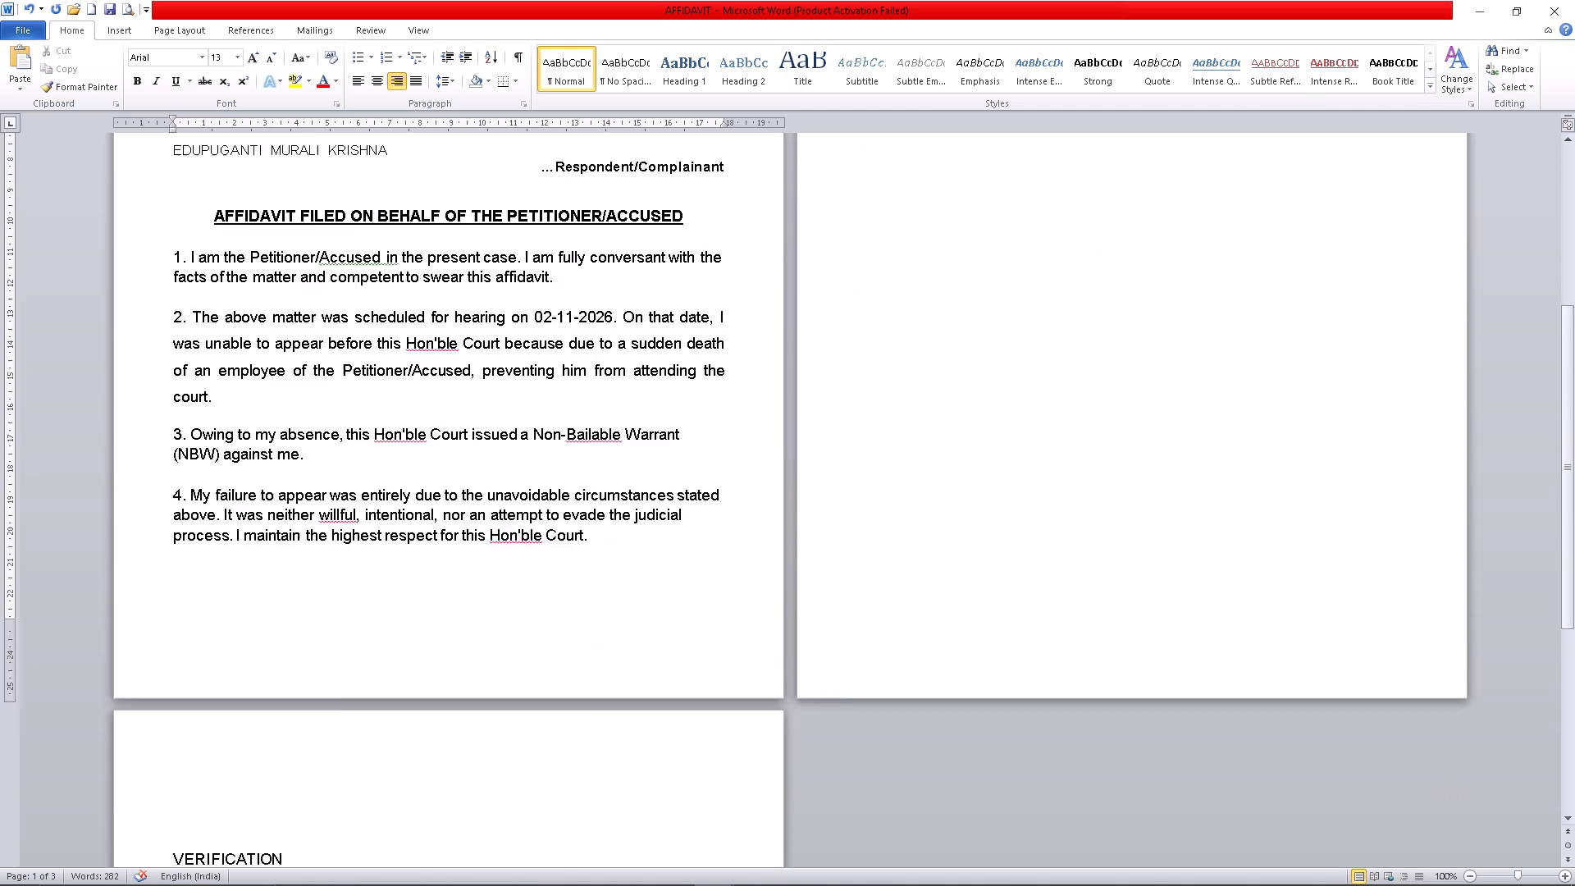
scroll(984, 527, down, 7)
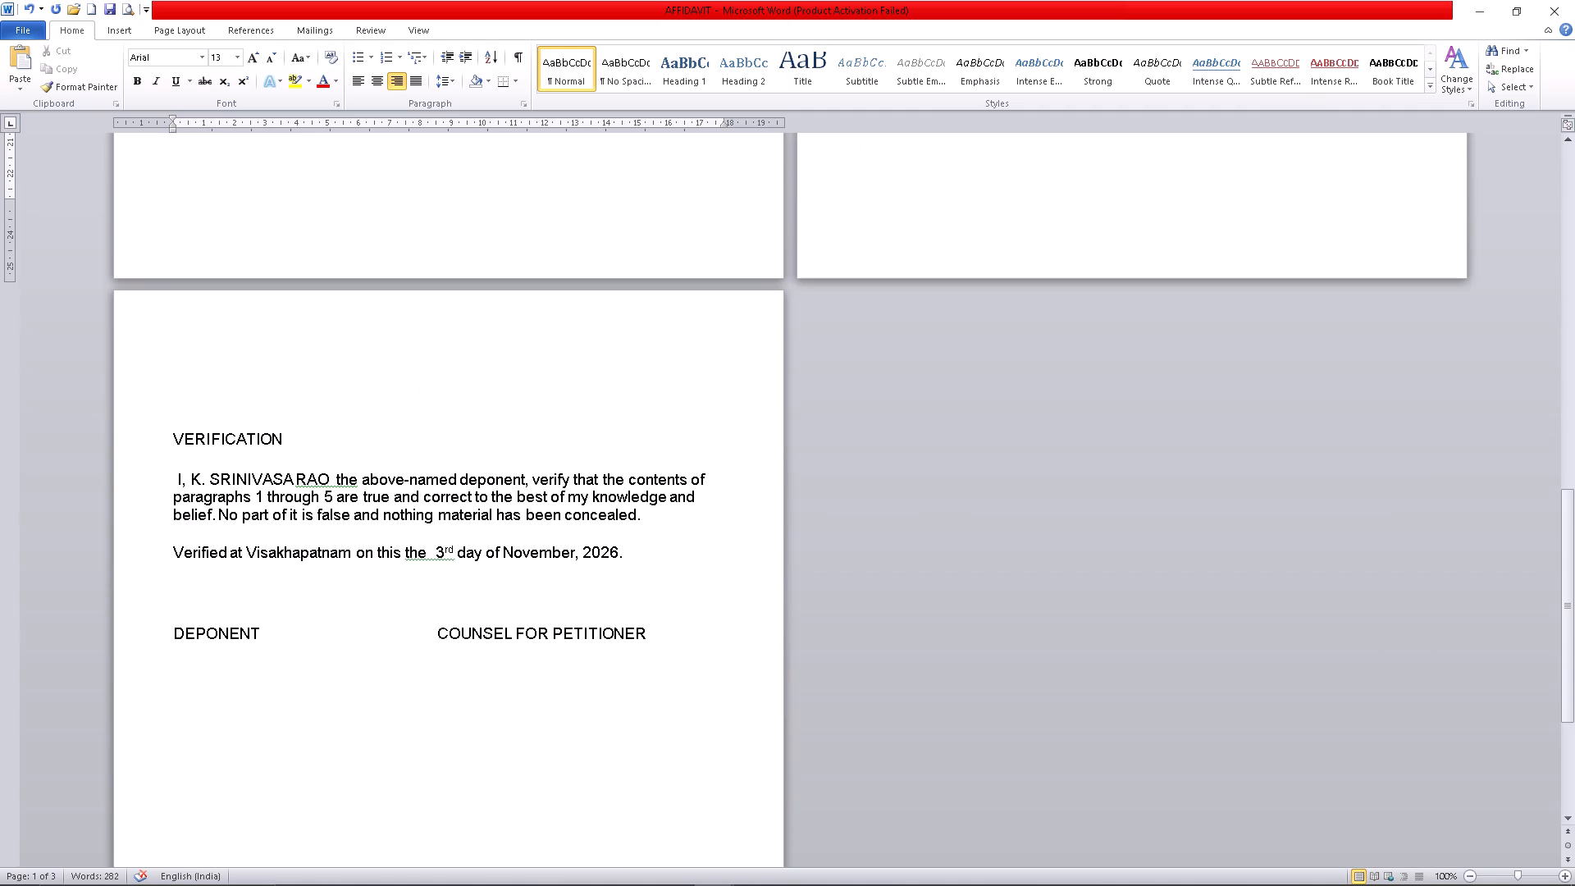
drag(171, 551, 514, 569)
click(737, 592)
scroll(974, 679, up, 8)
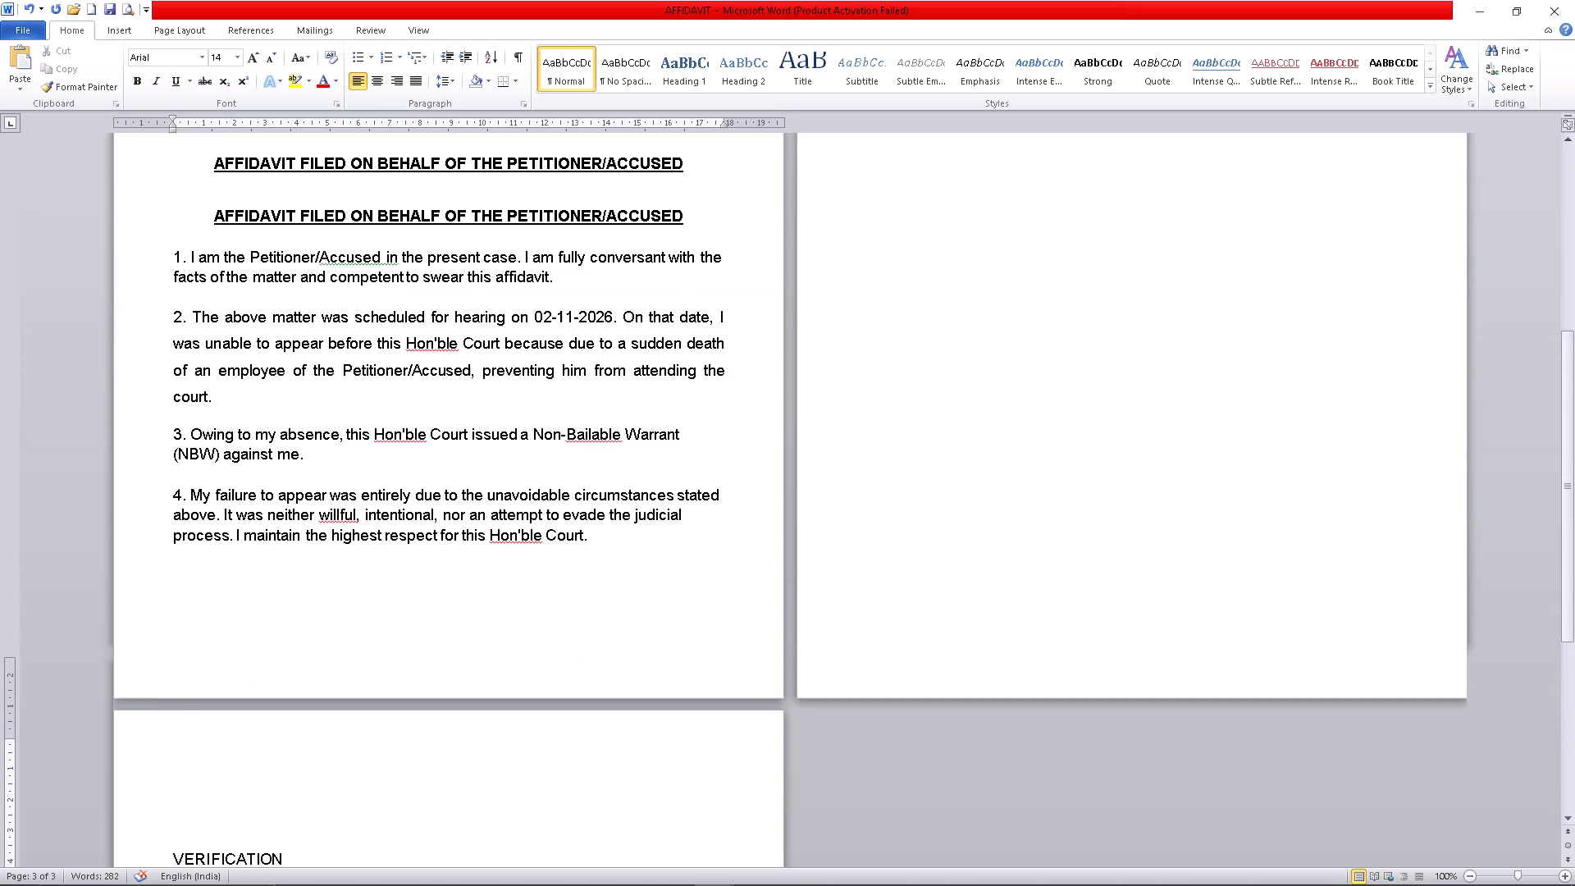
scroll(1020, 688, up, 6)
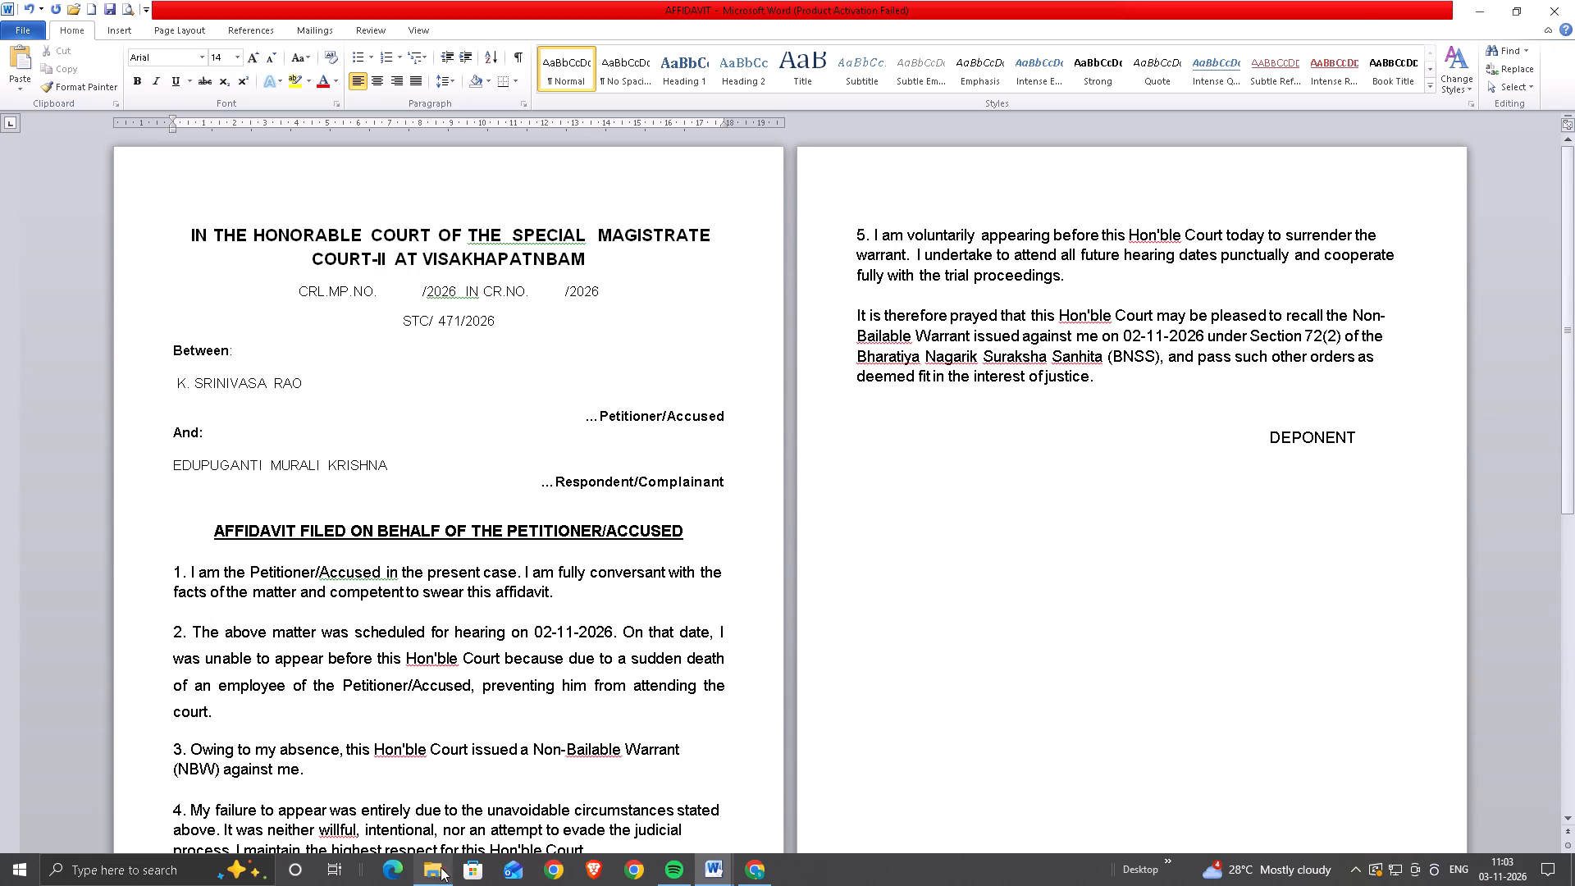
Open the recent document "Affidavit in case no 196 of 2018" from File Explorer.
click(433, 865)
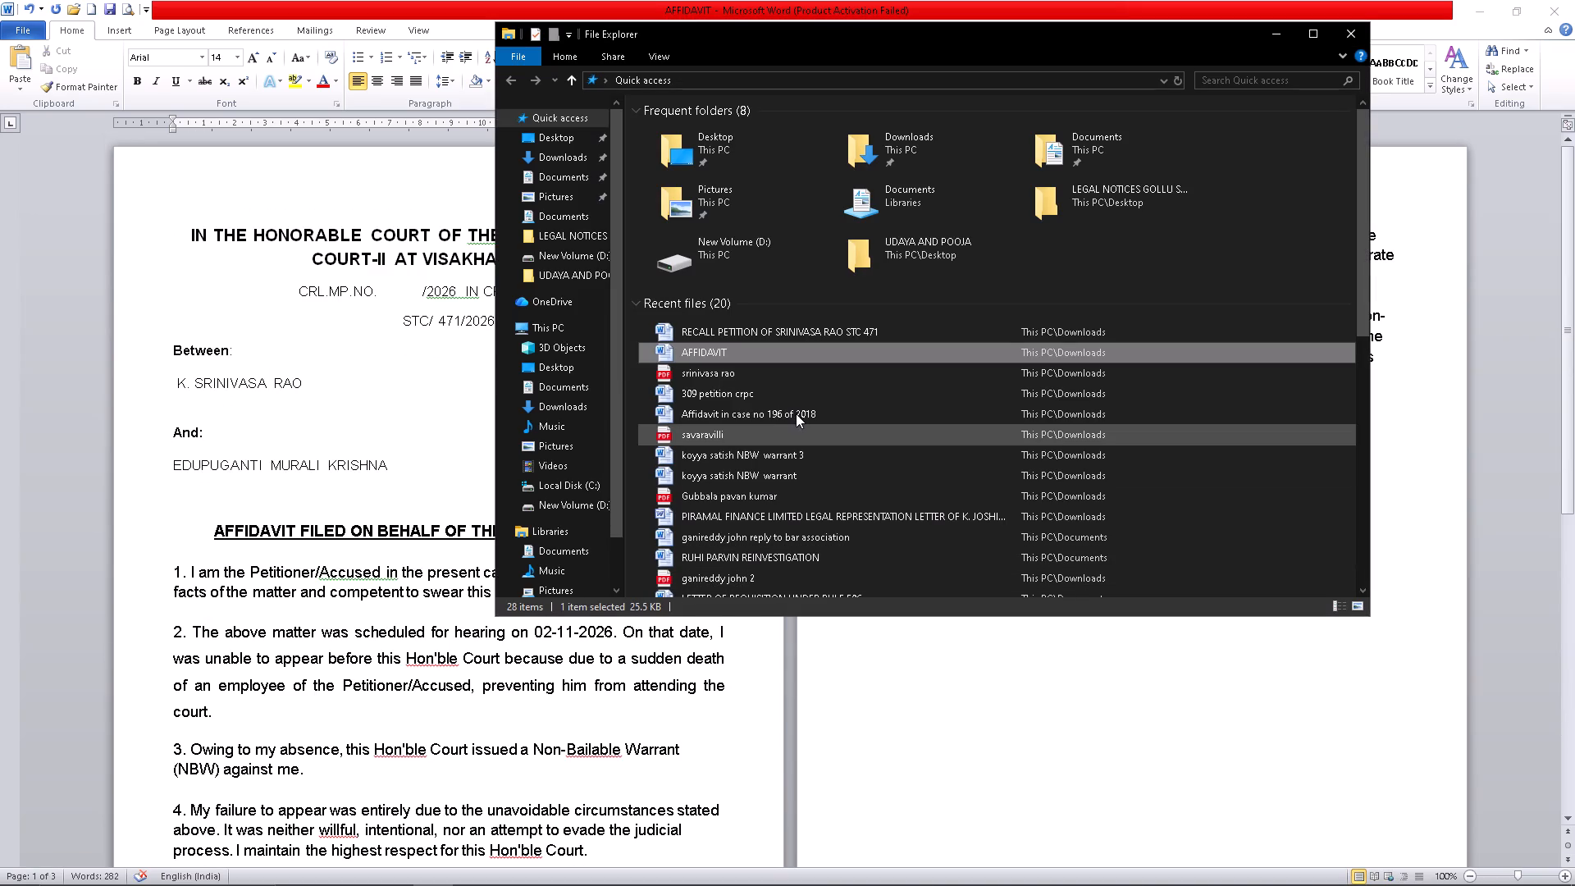
double_click(796, 413)
Select the "Solemnly affirmed at Visakhapatnam" paragraph above the DEPONENT and "BEFORE ME ADVOCATE" line.
scroll(886, 459, down, 5)
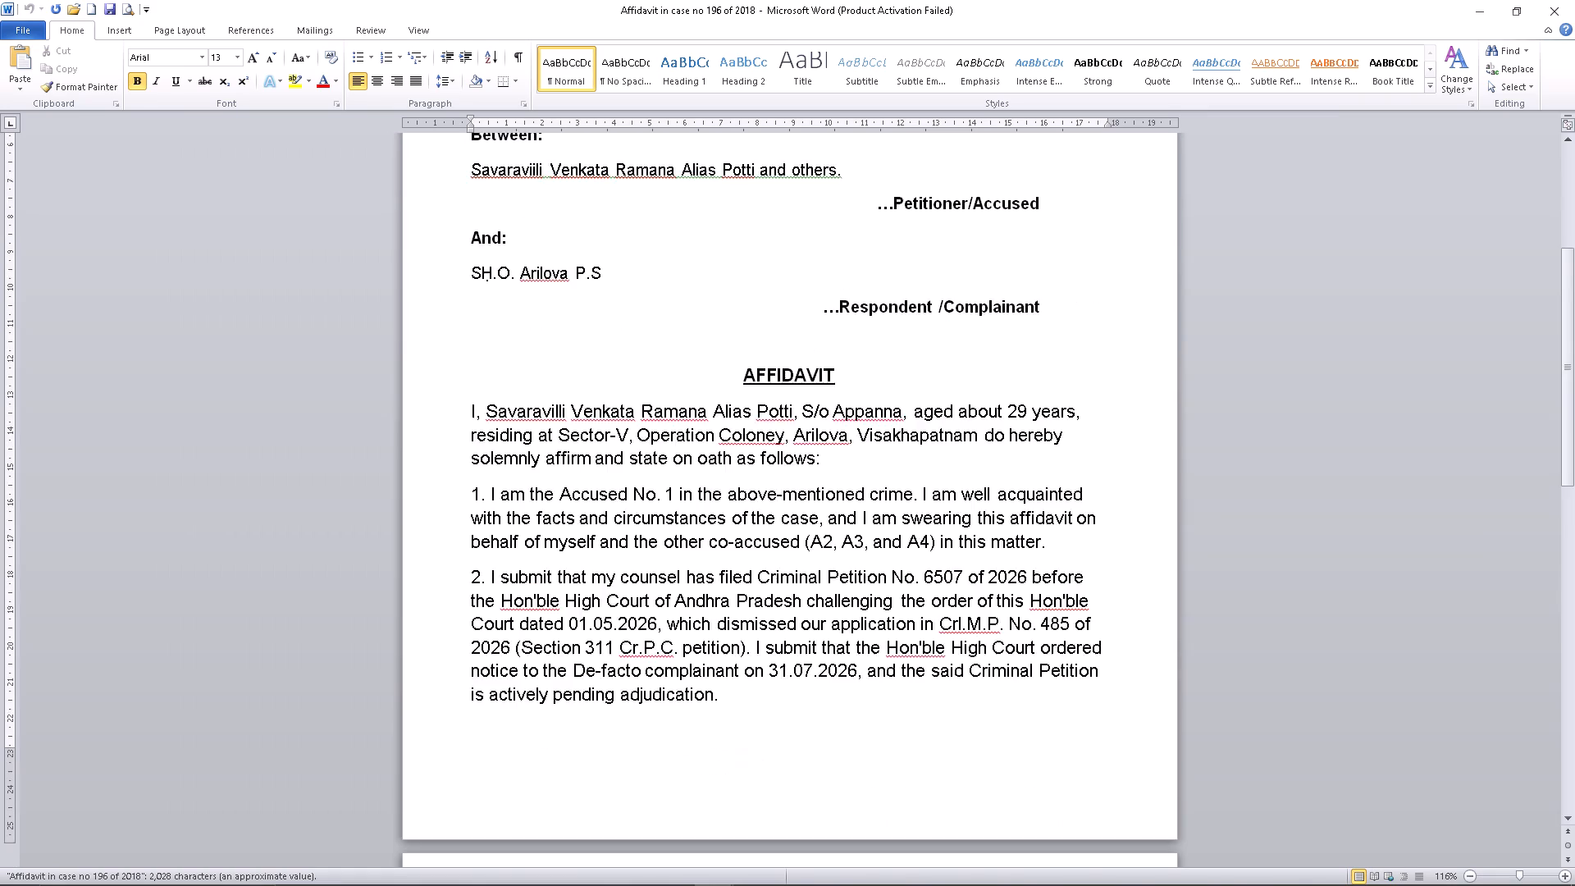
scroll(865, 460, down, 18)
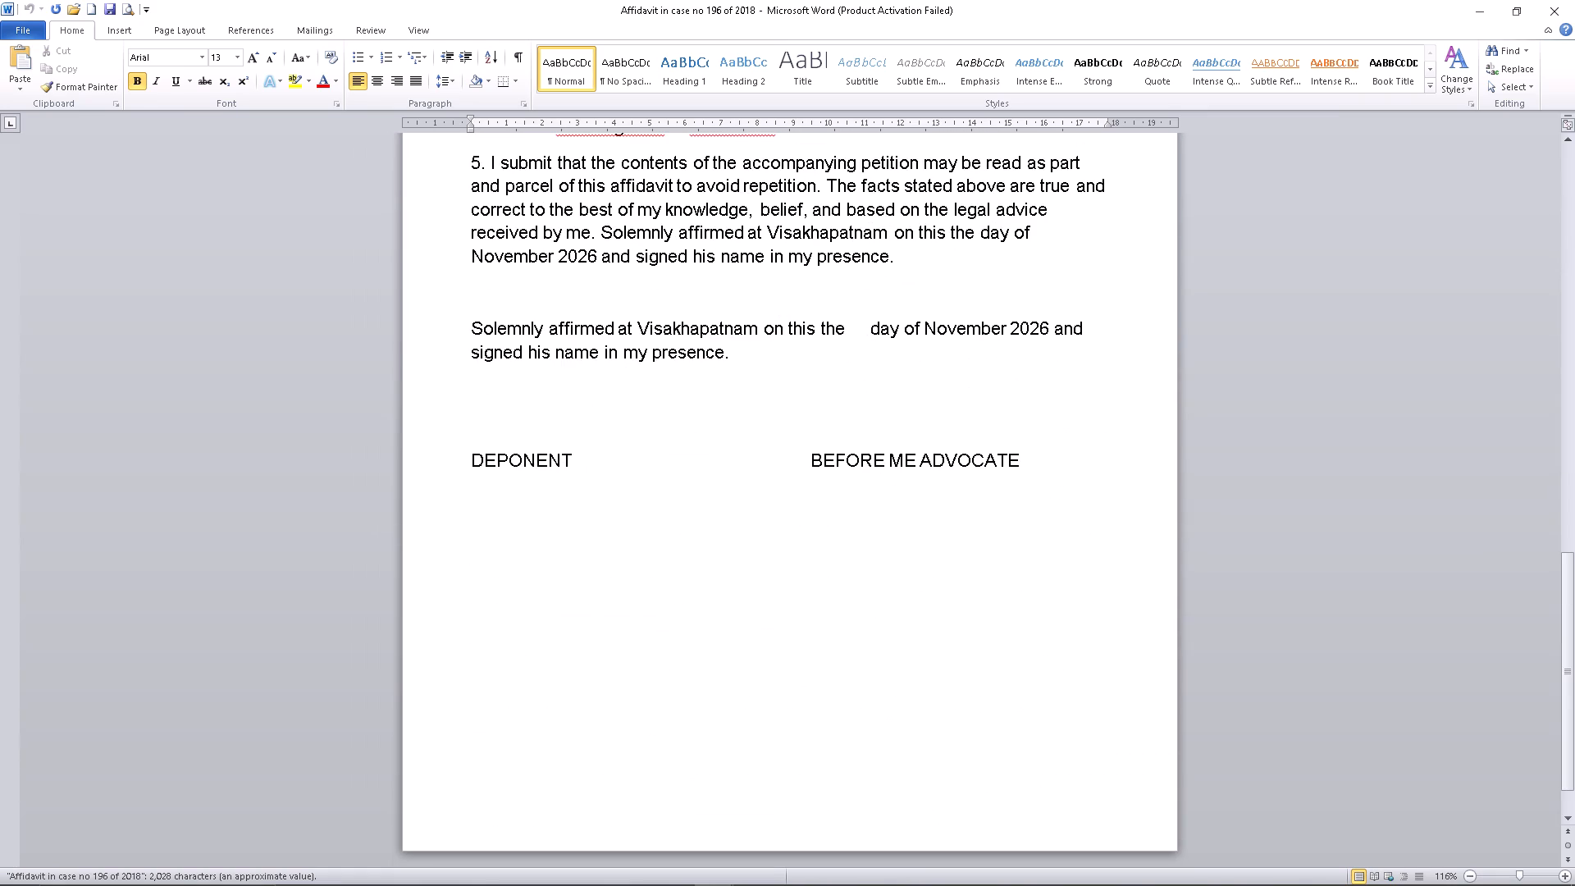
drag(481, 332, 759, 353)
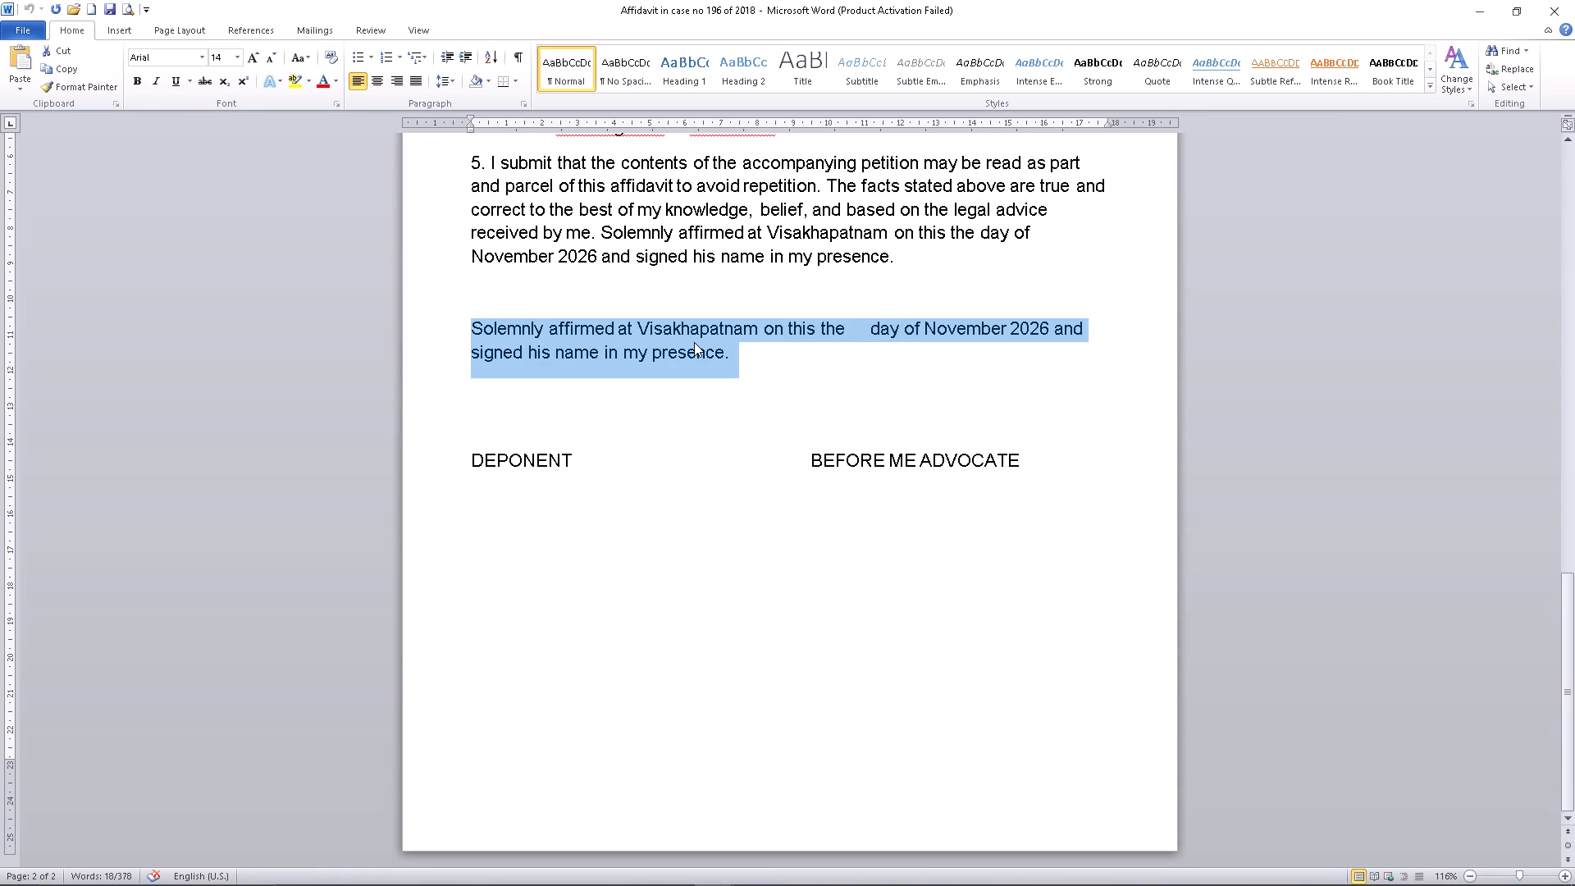
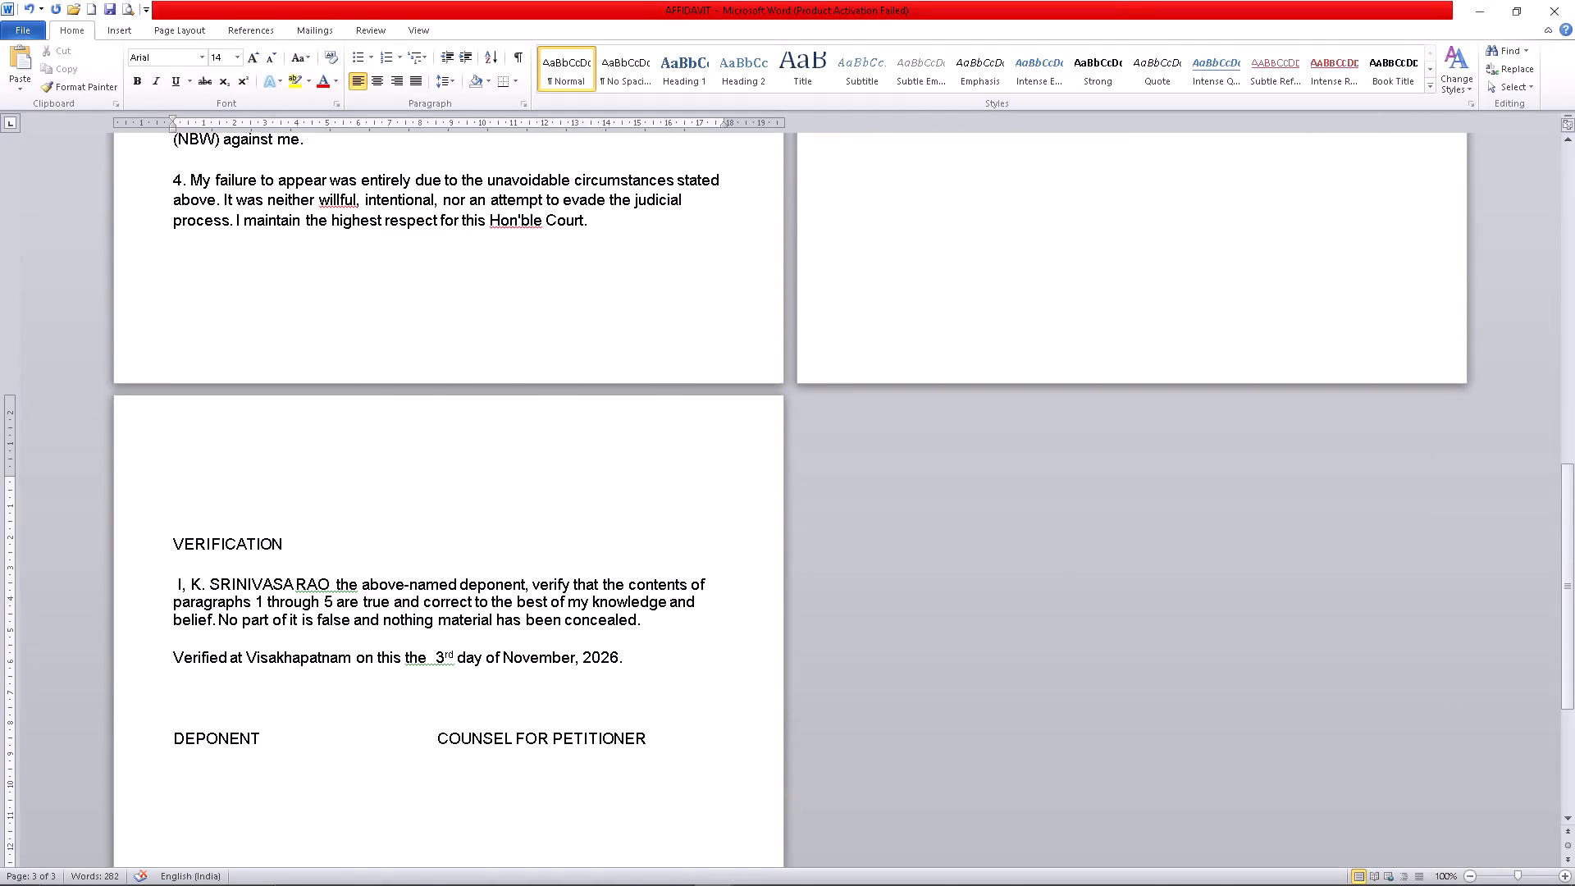
Review the affidavit from the court heading and numbered paragraphs through the prayer, verification and signature line.
scroll(633, 698, down, 1)
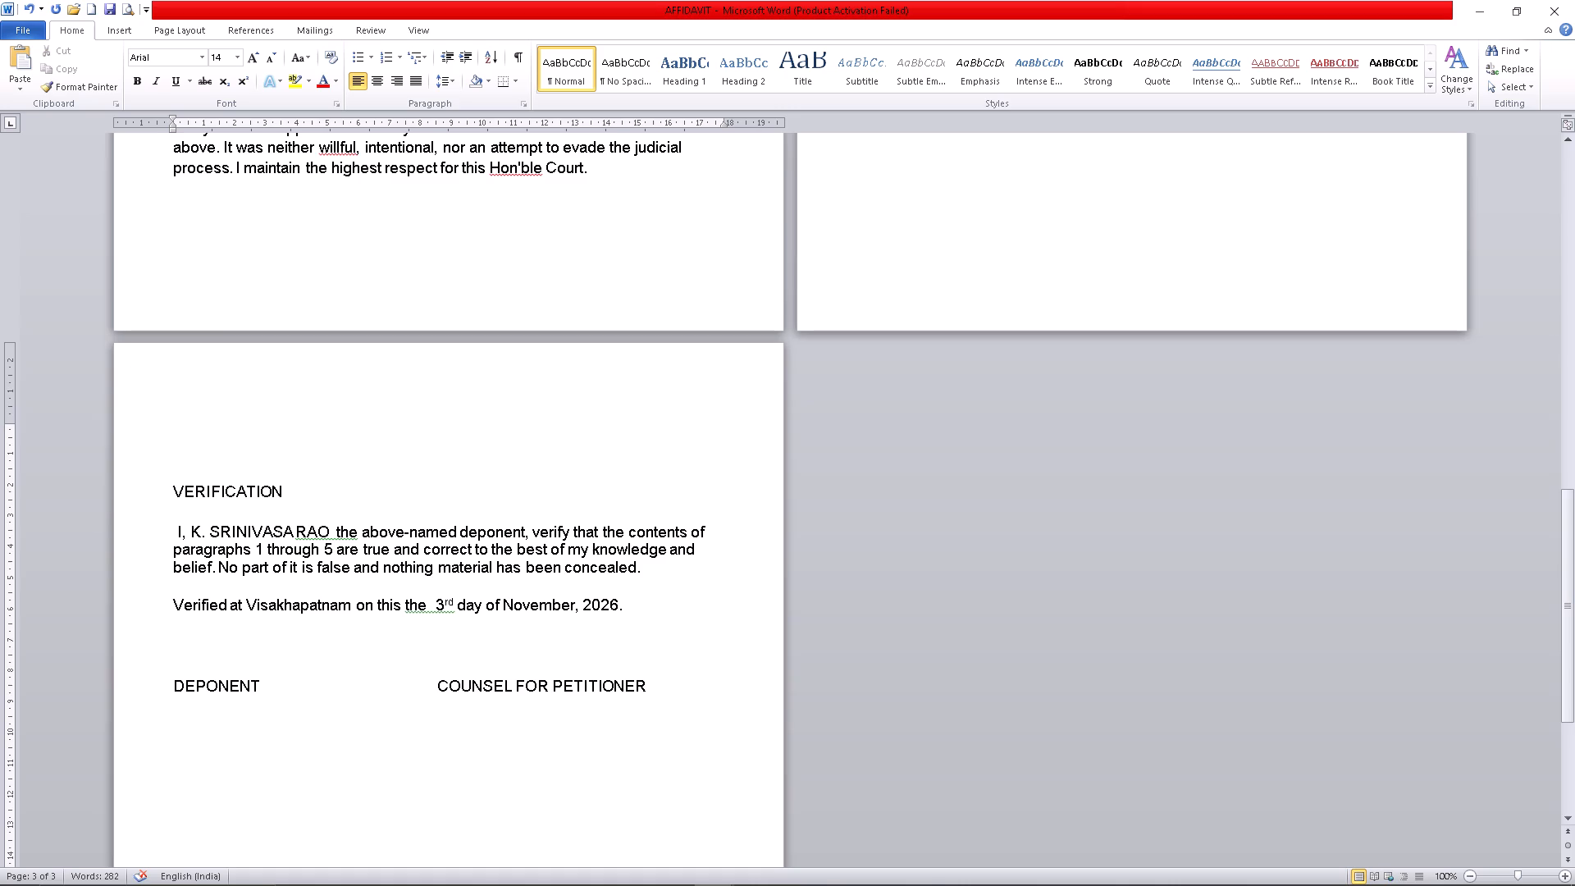
scroll(604, 617, up, 7)
scroll(1286, 660, up, 7)
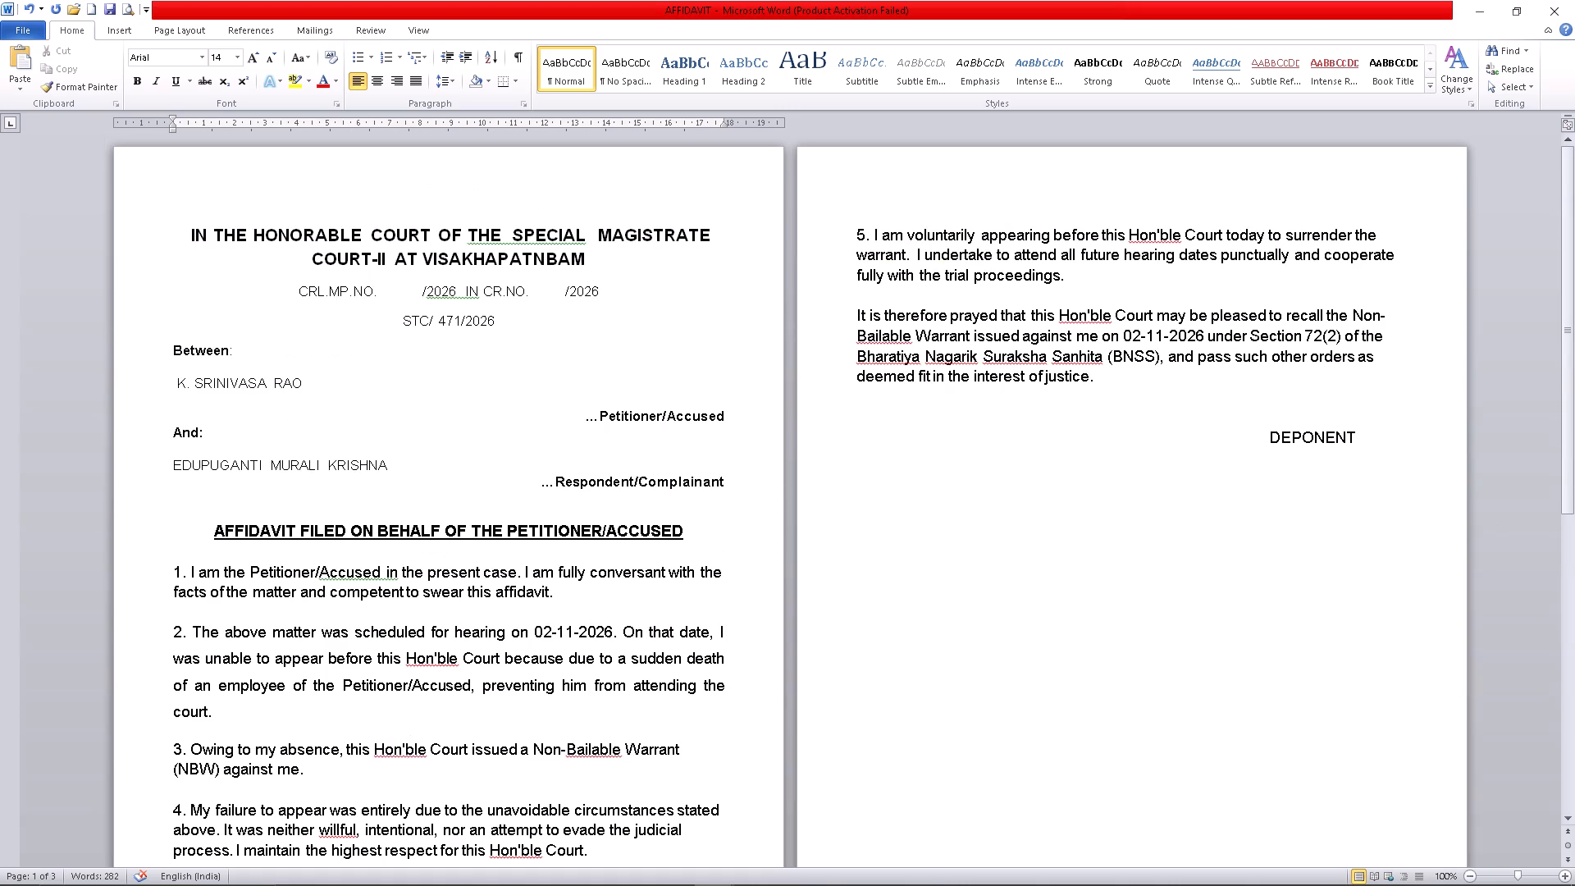
scroll(975, 529, down, 6)
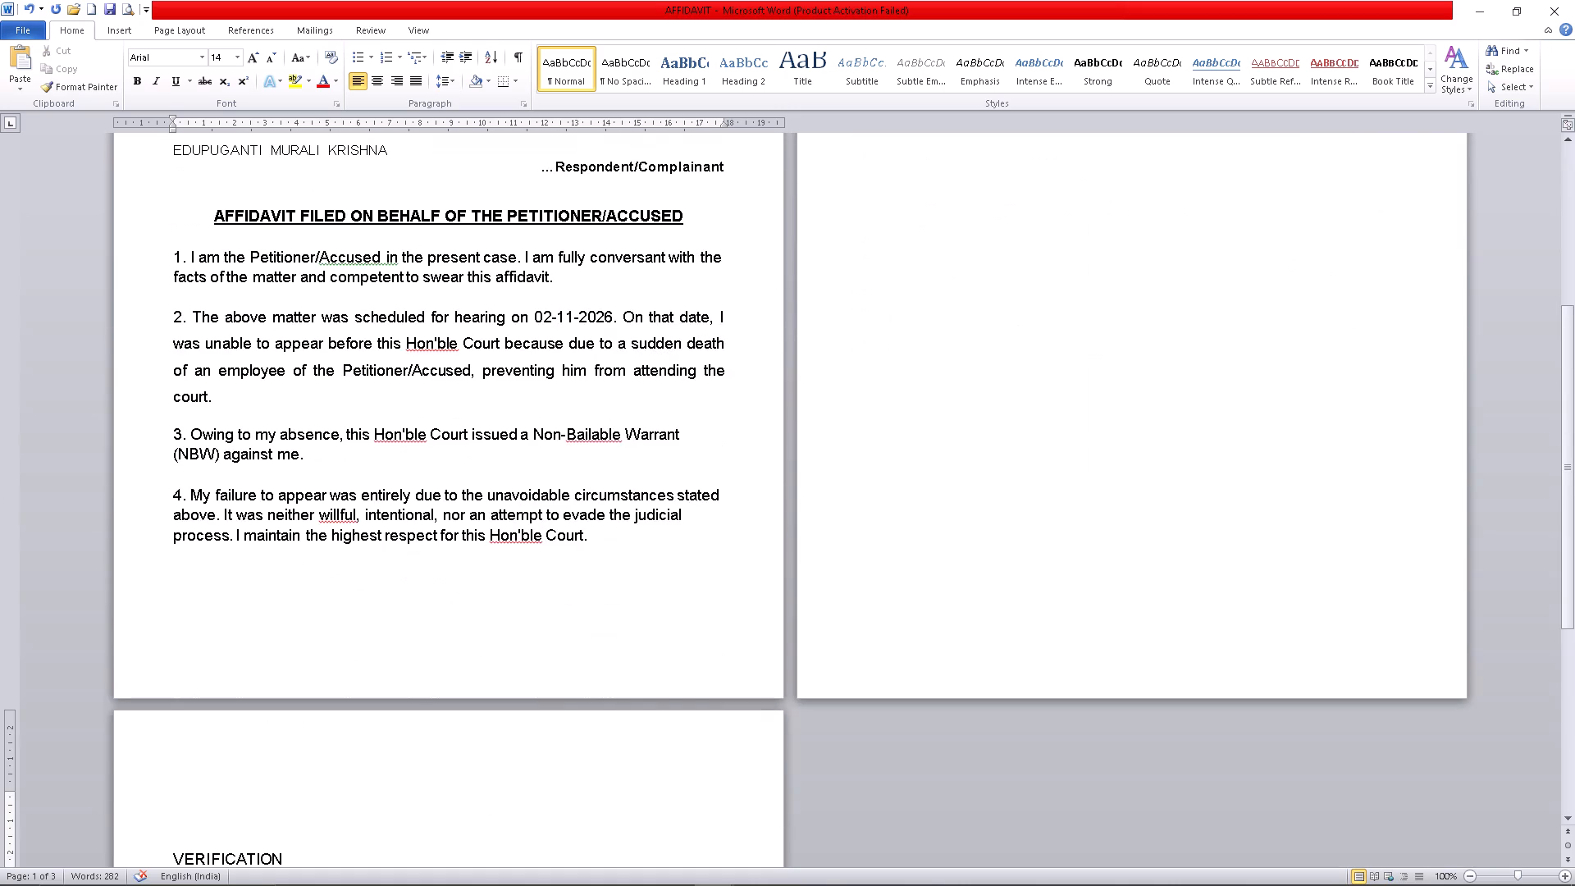
scroll(724, 482, up, 6)
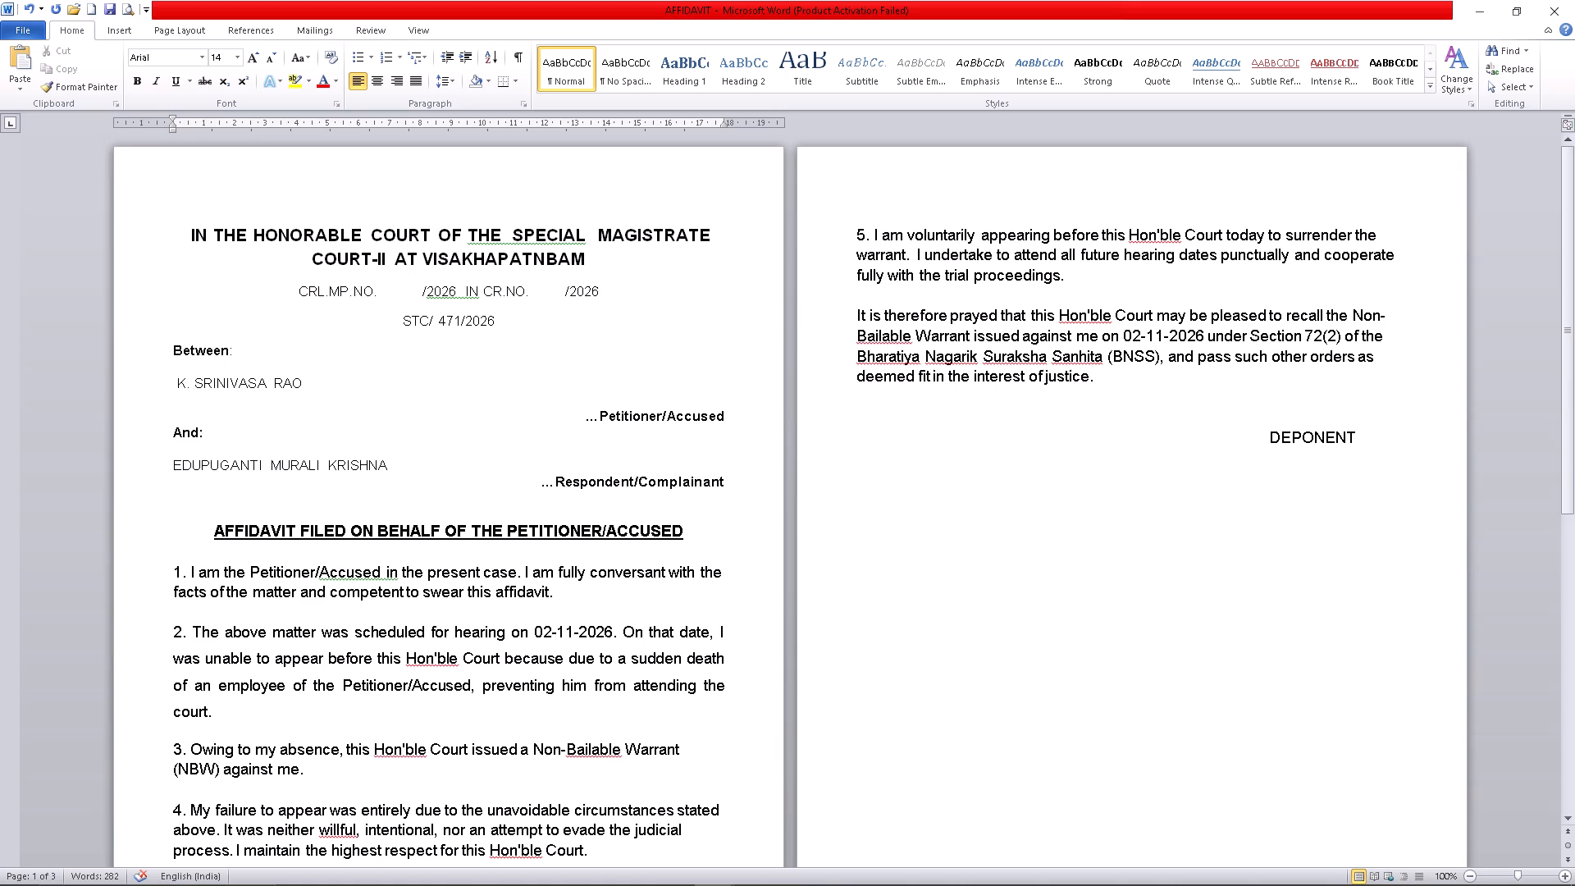
click(1112, 291)
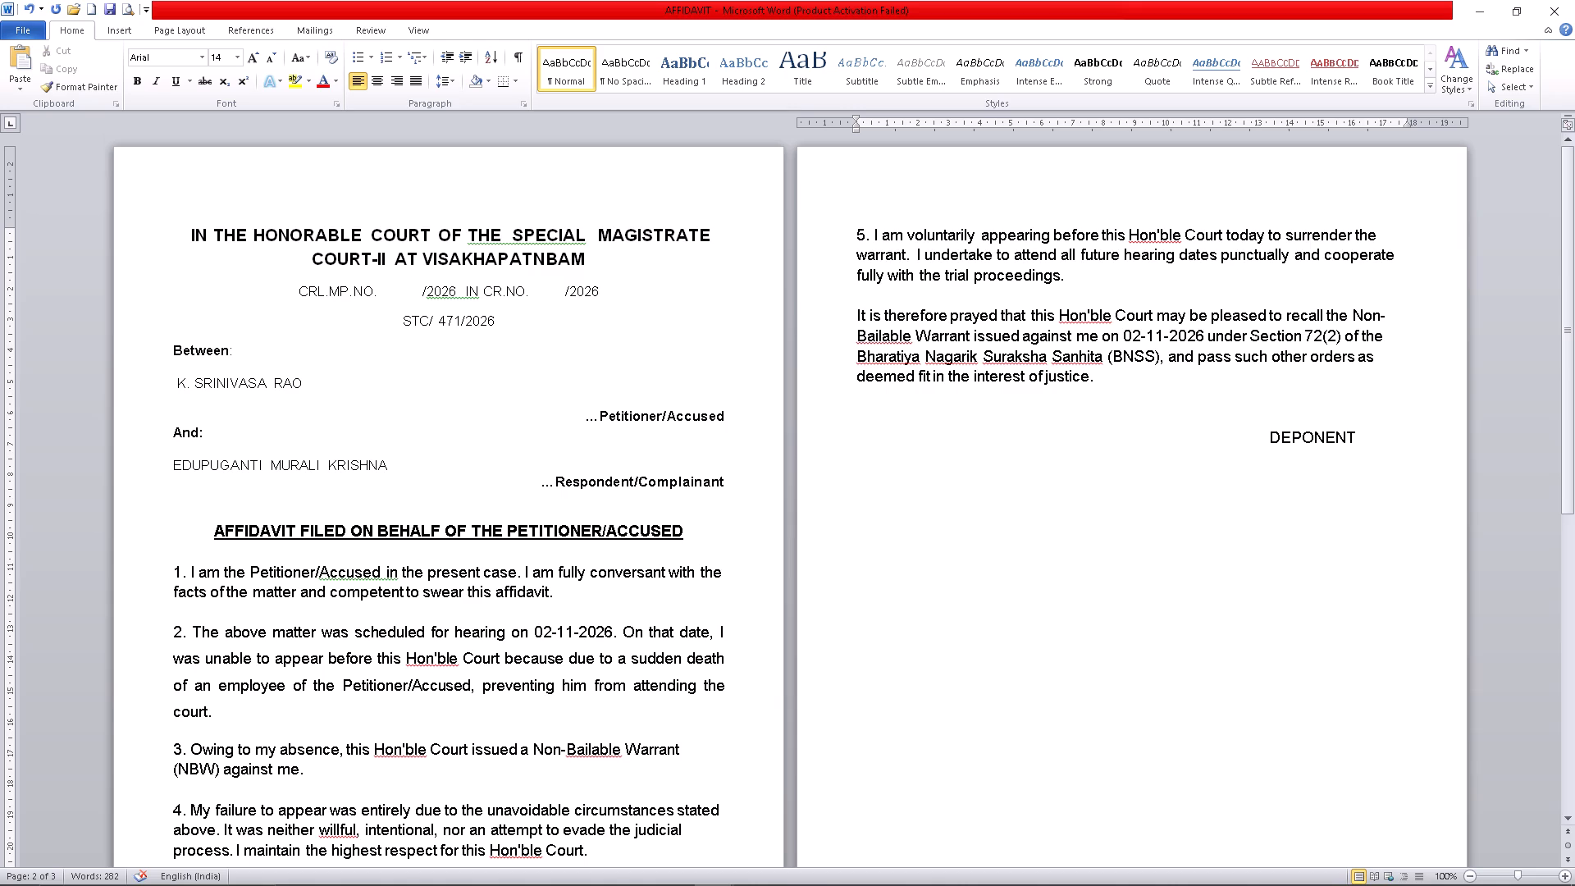
scroll(608, 568, down, 12)
scroll(730, 562, down, 5)
scroll(724, 562, up, 7)
scroll(377, 531, up, 4)
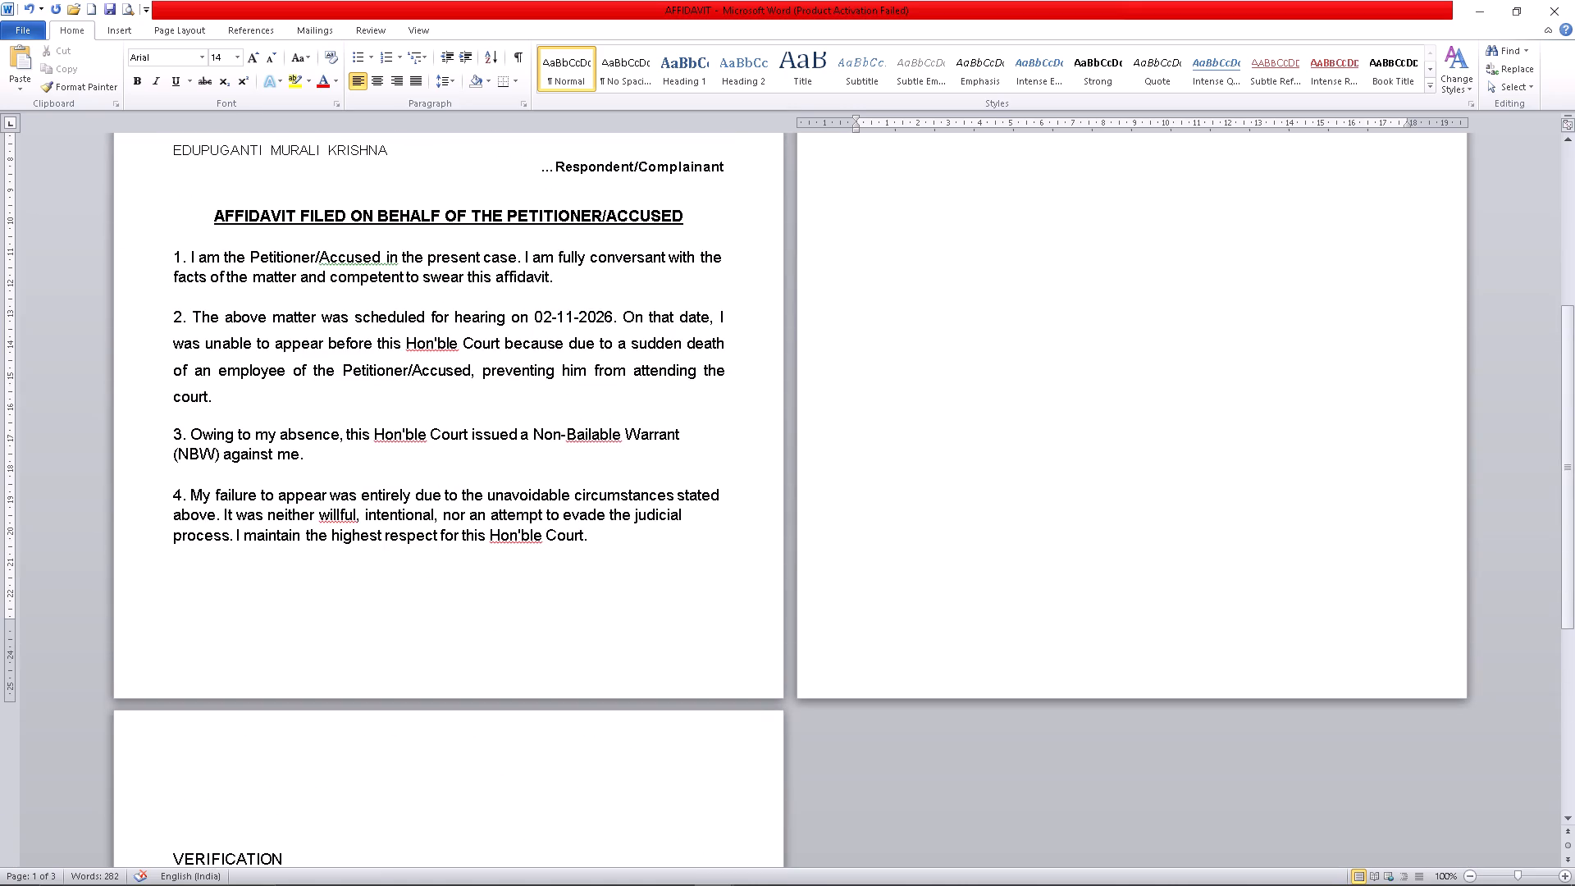
scroll(352, 477, up, 3)
scroll(356, 451, down, 1)
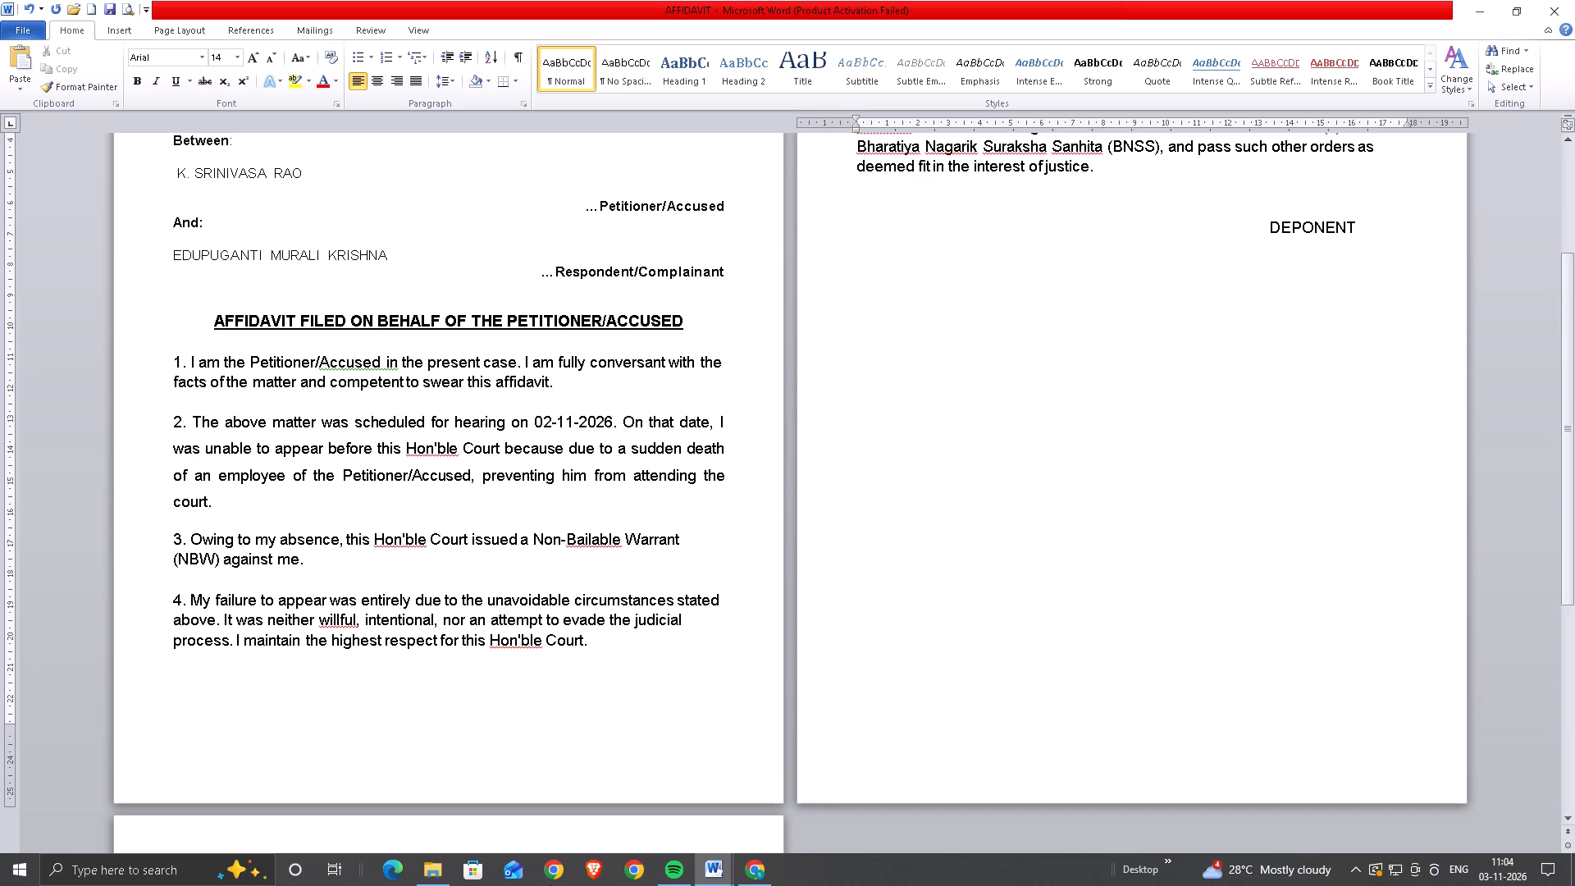
In "Affidavit in case no 196 of 2018", copy the deponent's introductory paragraph ending "solemnly affirm and state on oath as follows:".
click(720, 870)
click(849, 814)
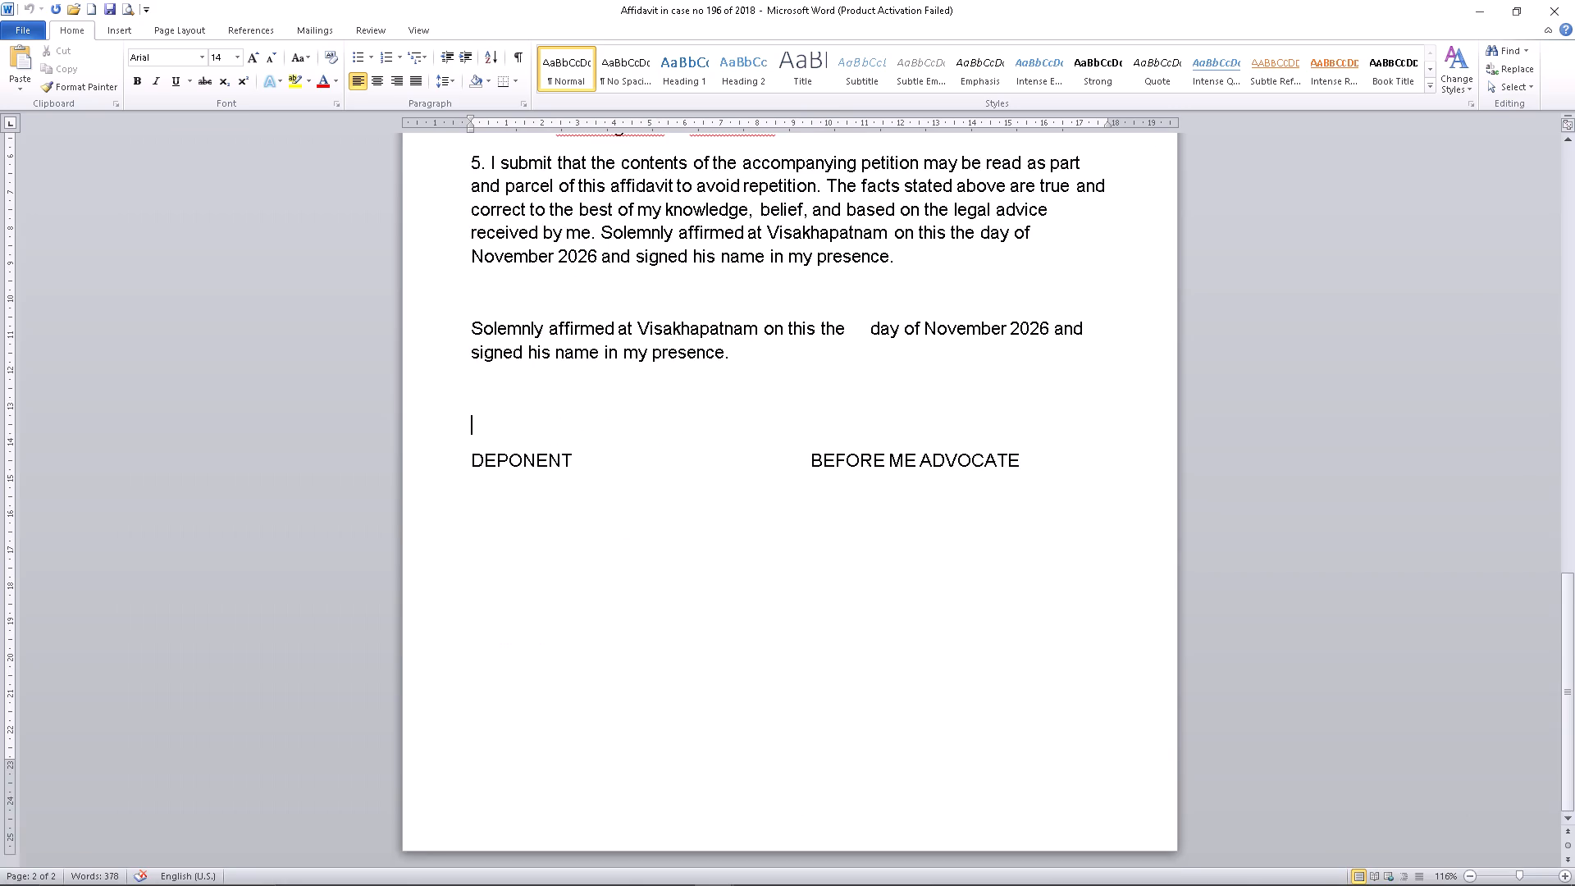
scroll(657, 773, up, 16)
drag(466, 404, 737, 456)
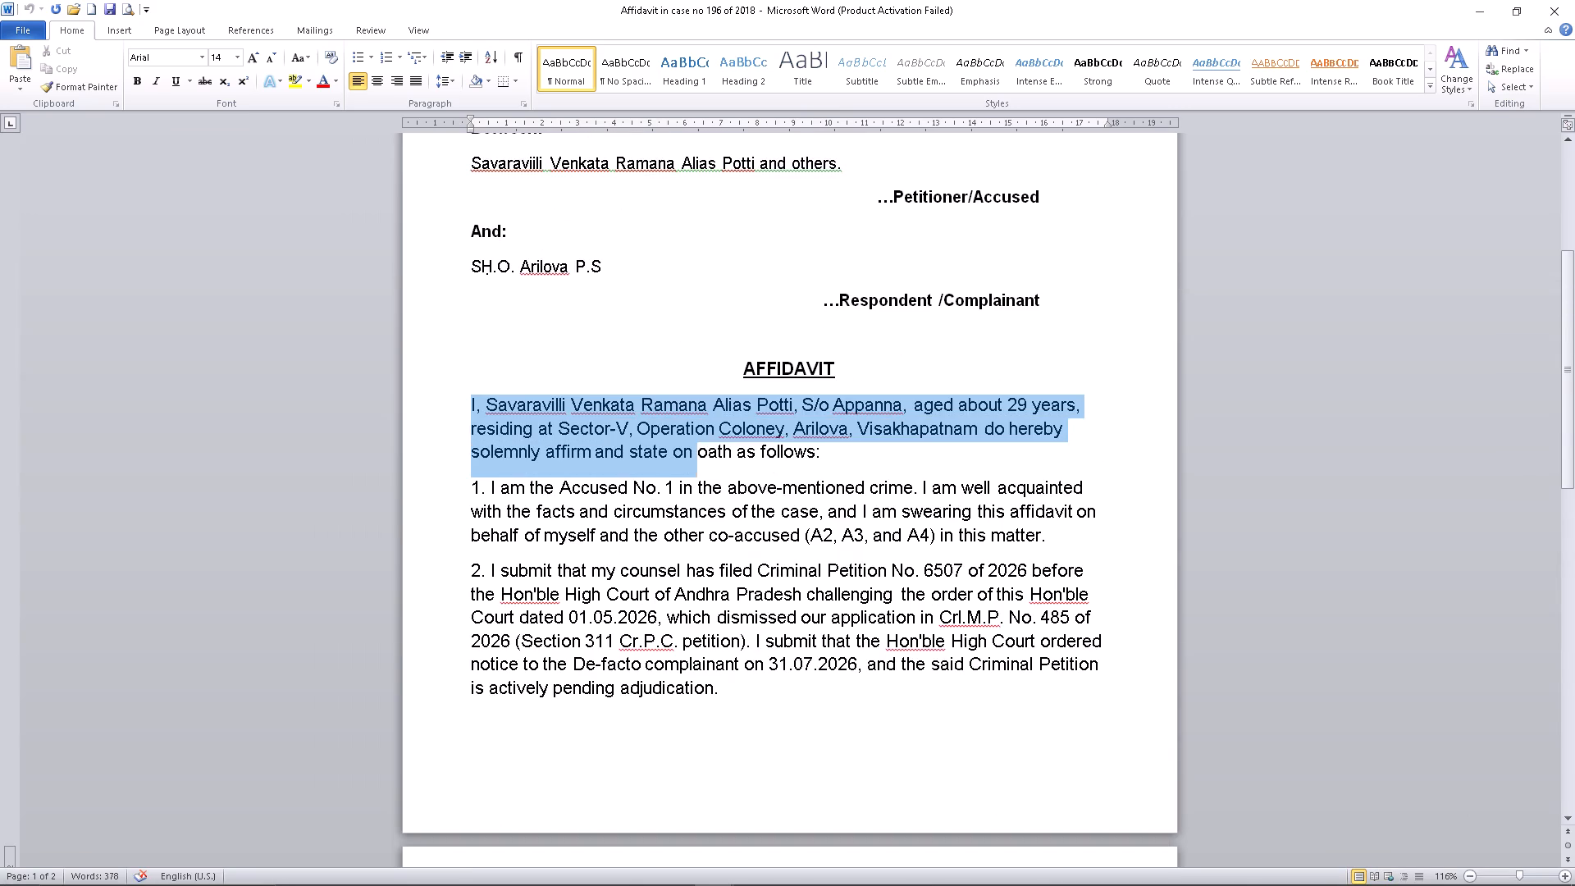
drag(737, 456, 854, 457)
right_click(718, 435)
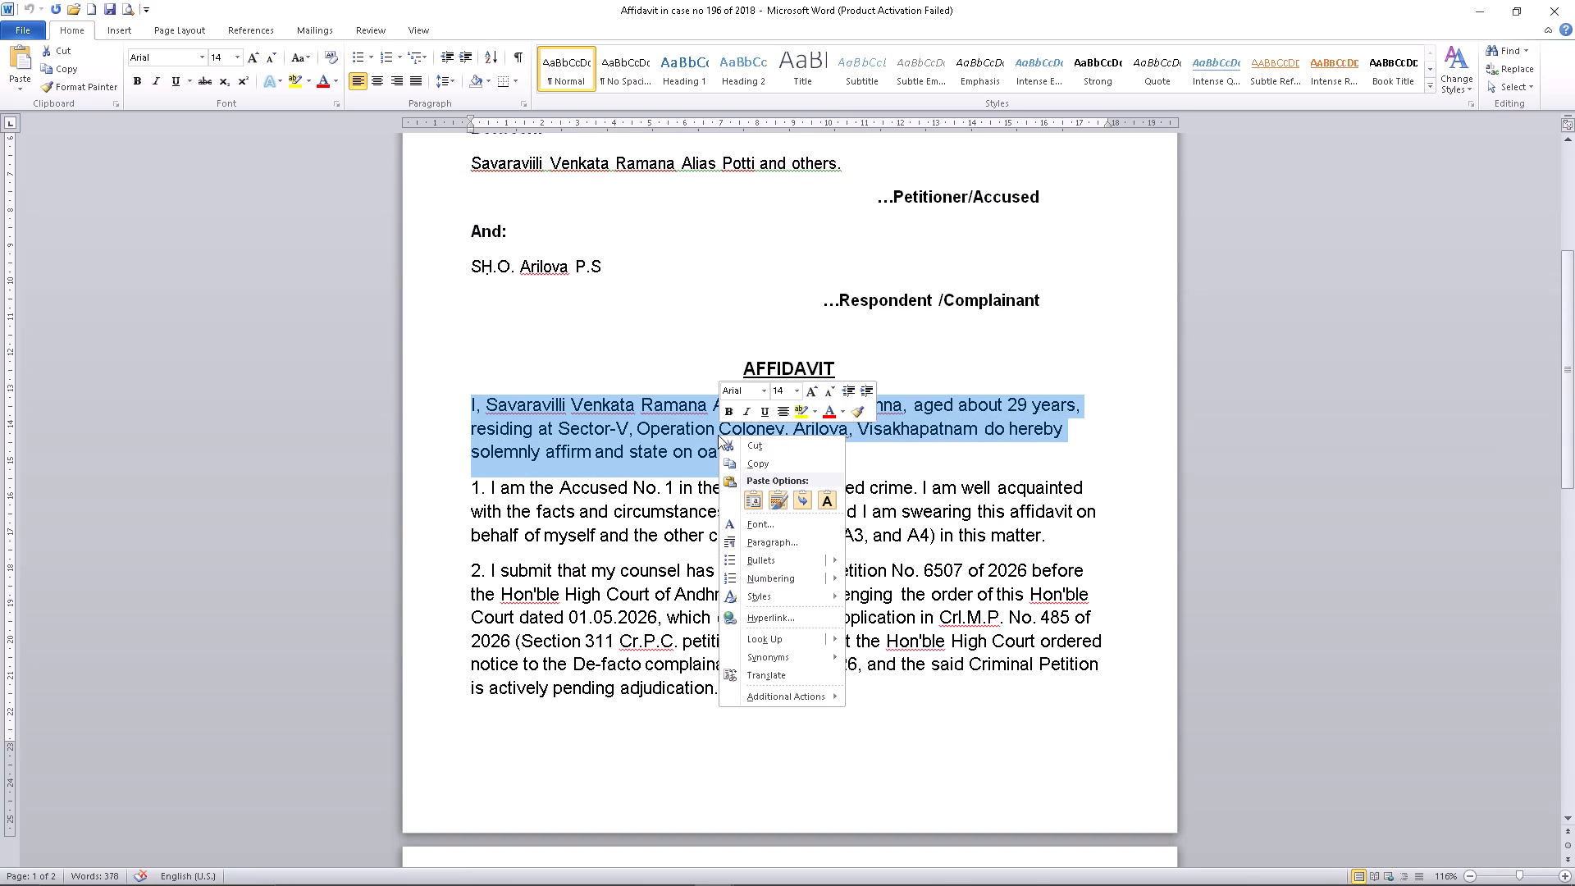
click(762, 458)
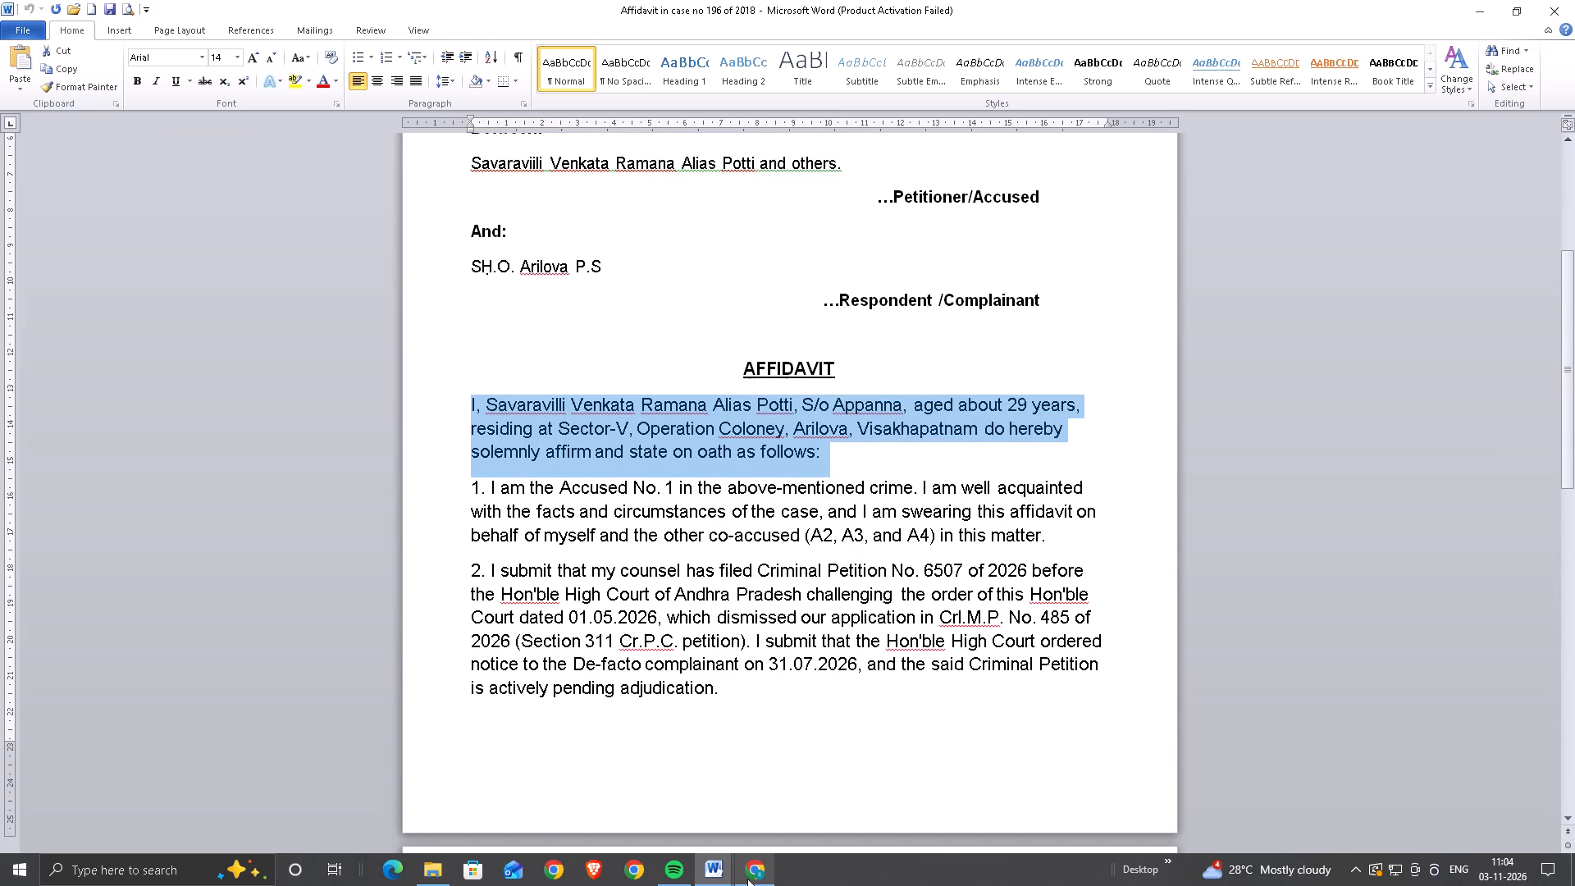
Paste the copied introductory paragraph into the current affidavit between the underlined heading and paragraph 1, left-aligned without bold or underline.
click(724, 872)
click(560, 789)
scroll(355, 636, up, 5)
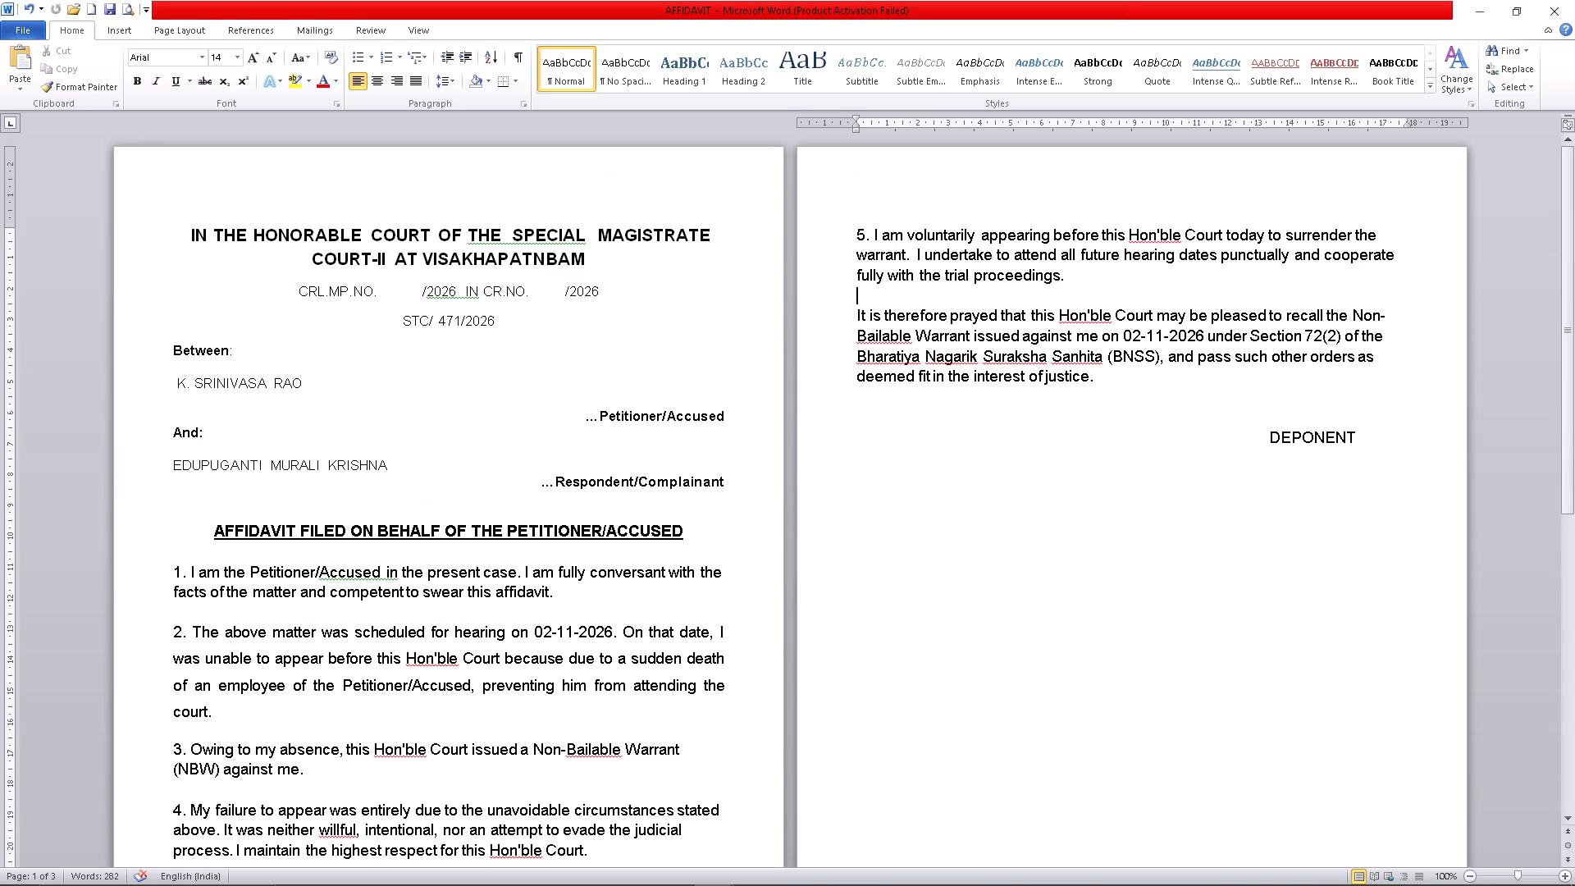
click(704, 550)
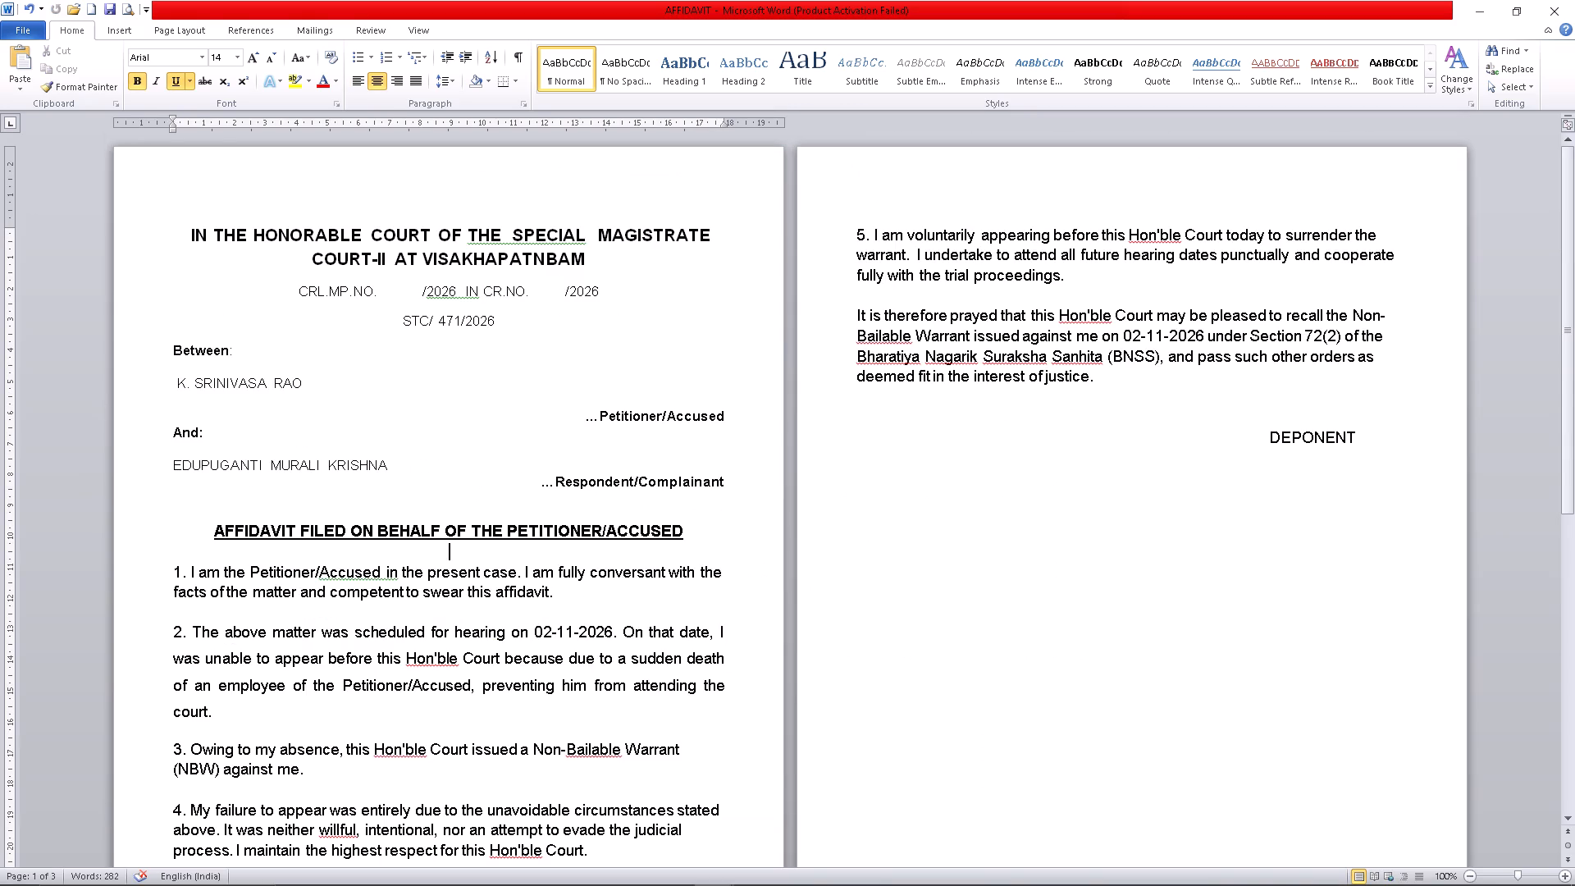
click(132, 80)
click(171, 81)
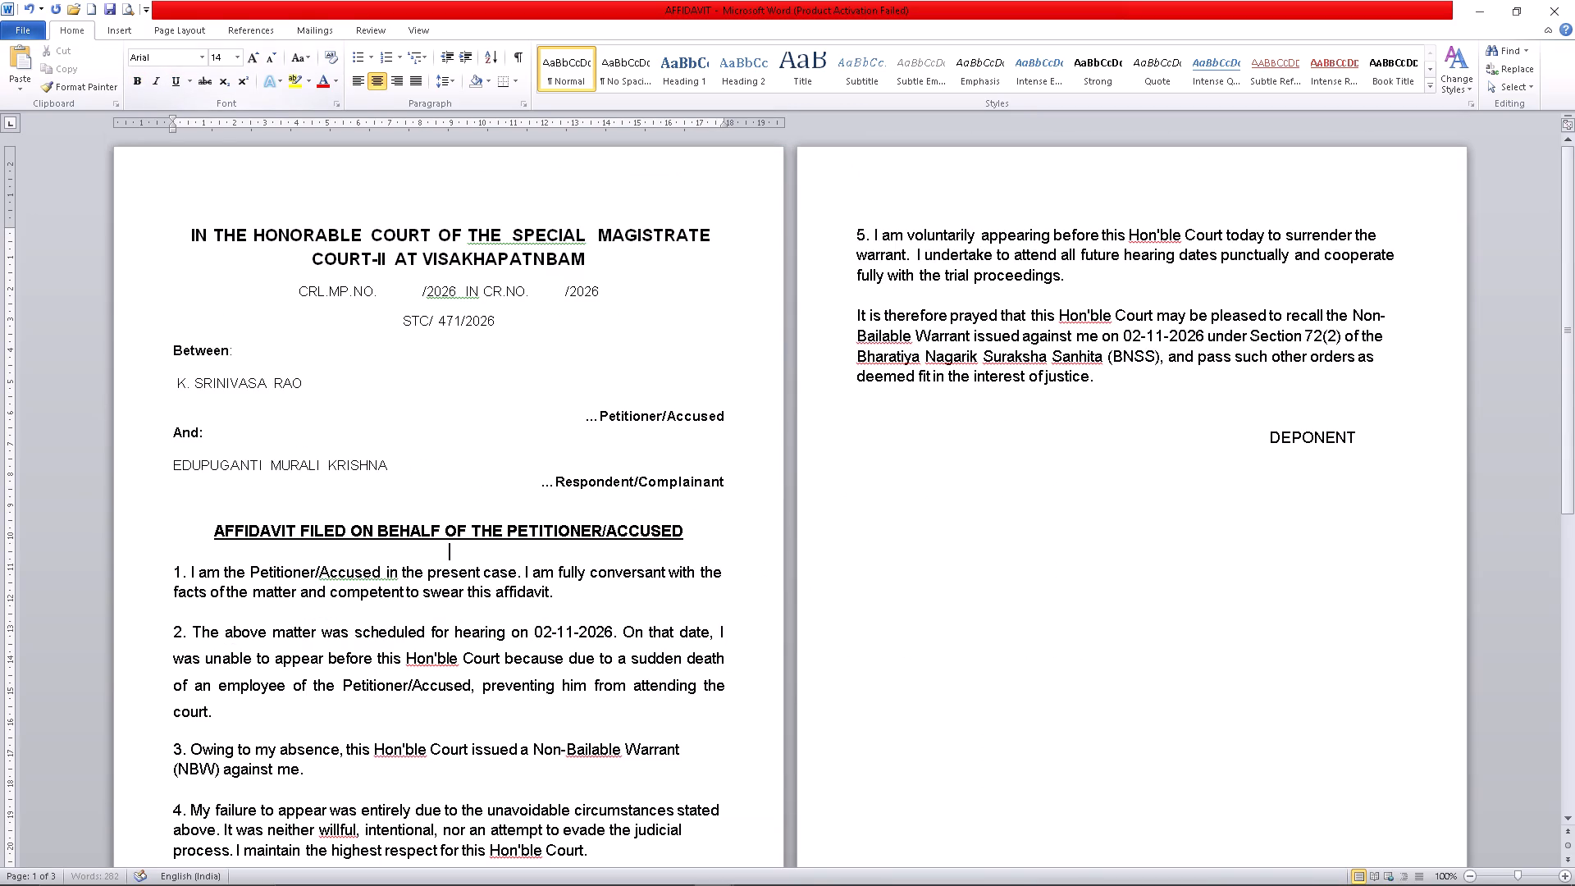
click(177, 551)
click(177, 551)
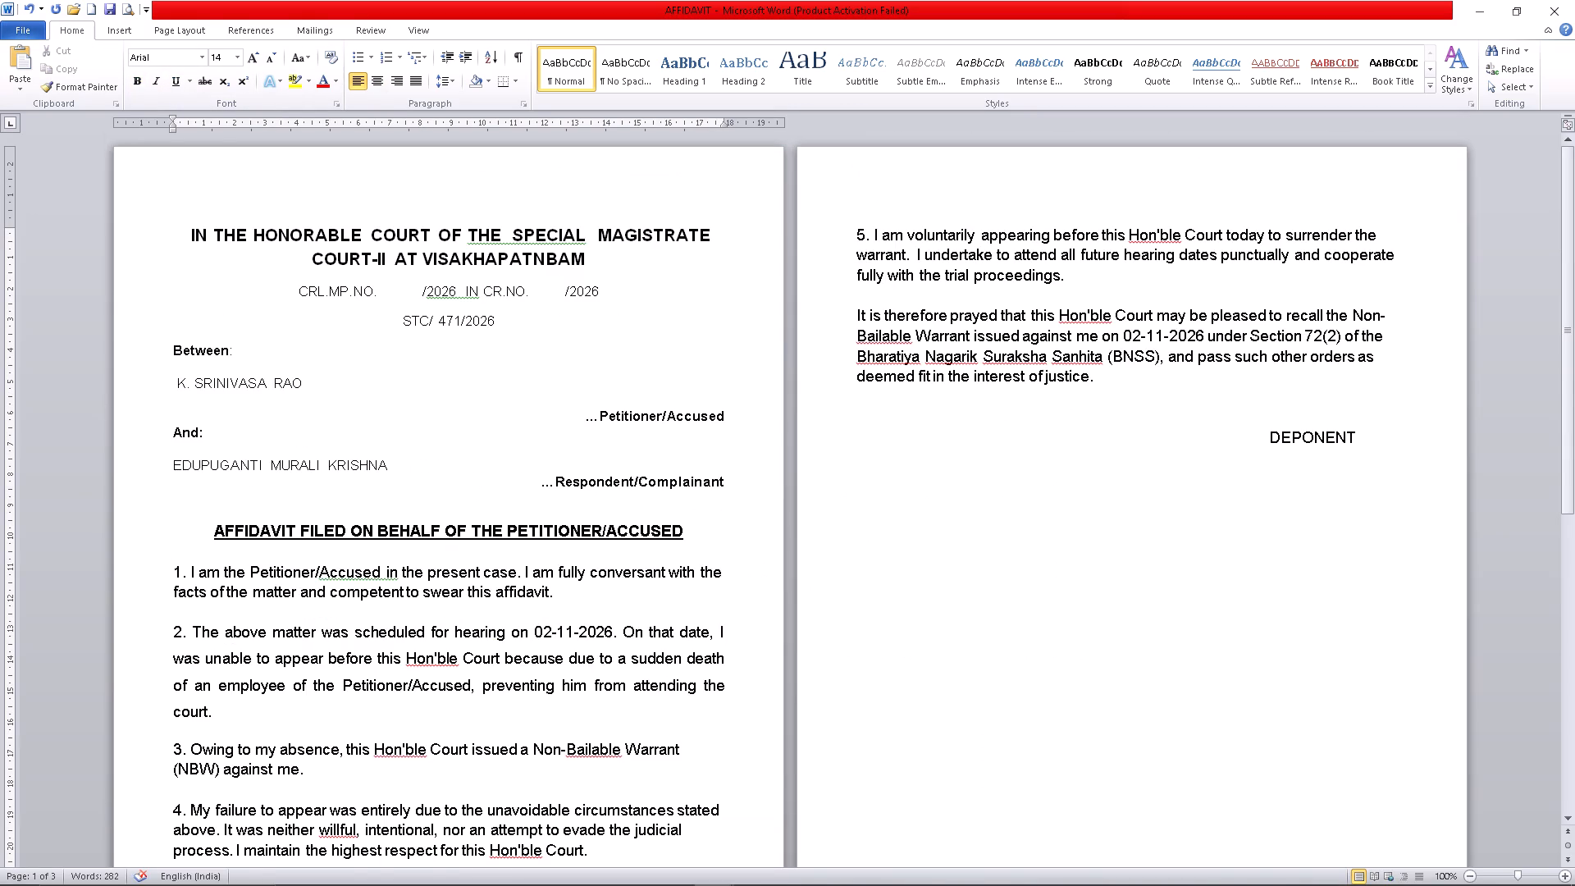
key(Return)
key(Return)
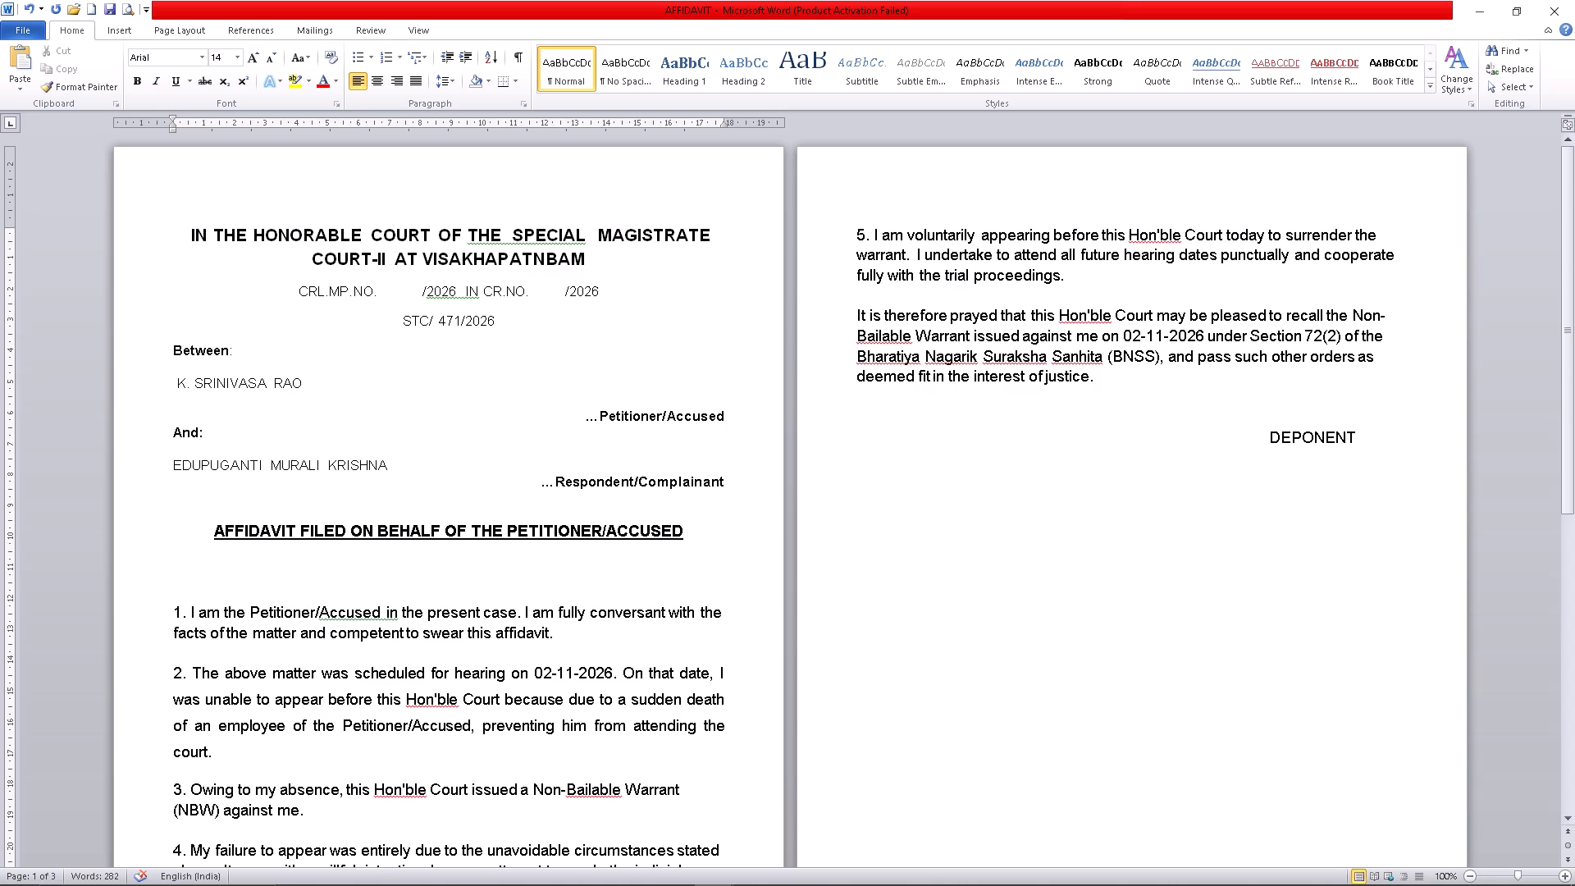
key(BackSpace)
key(ctrl+v)
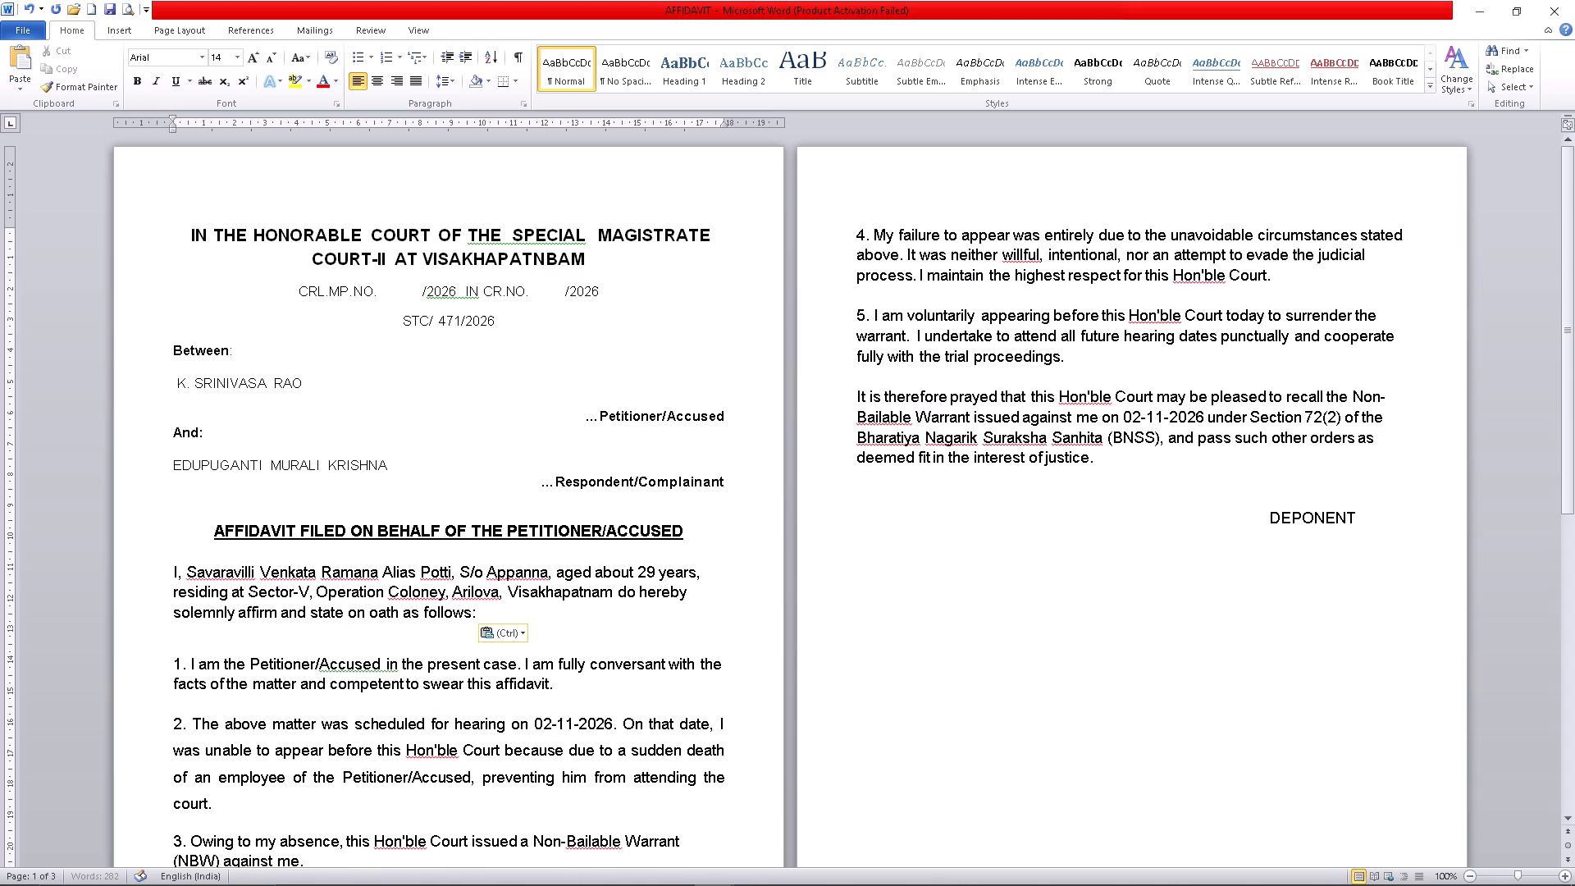
Replace the earlier deponent's name in the pasted paragraph with the petitioner/accused's name, capitalising each part.
drag(189, 572, 395, 572)
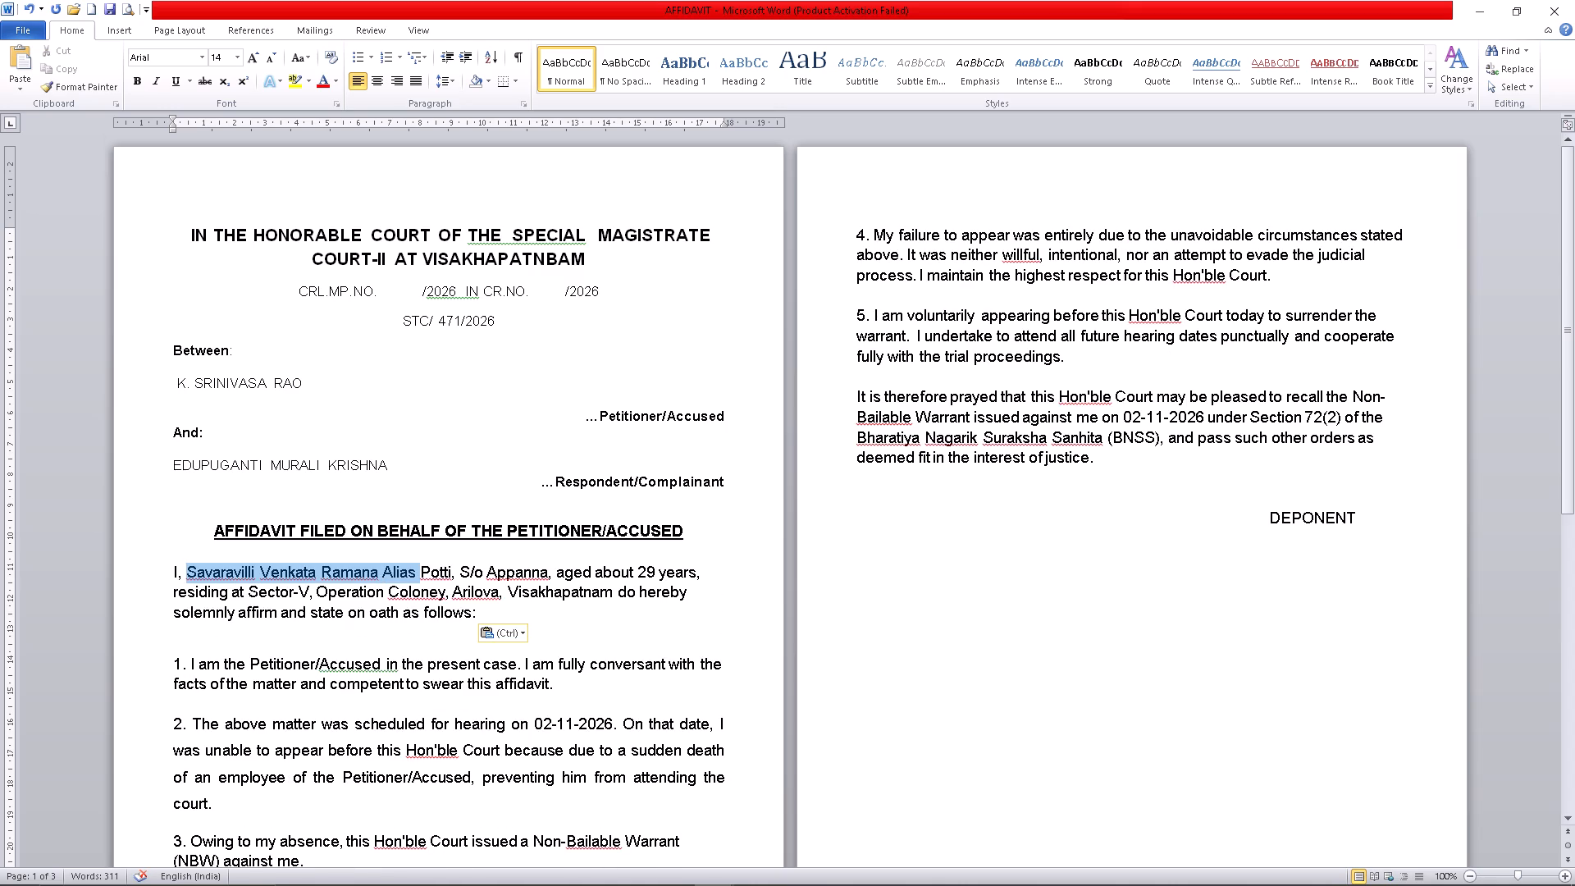
drag(395, 572, 441, 572)
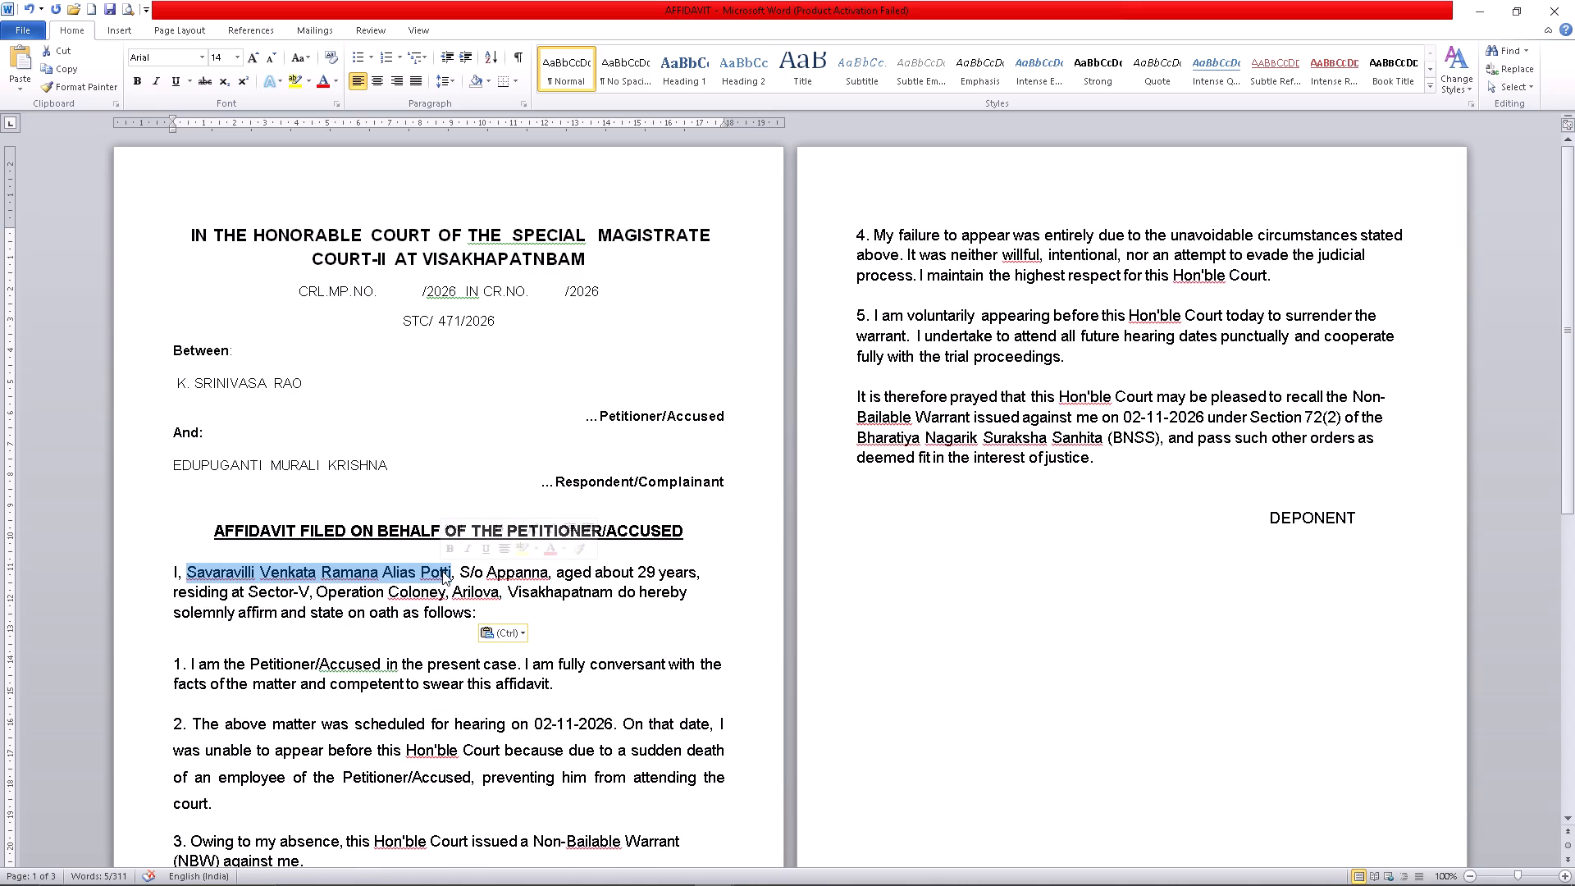
key(BackSpace)
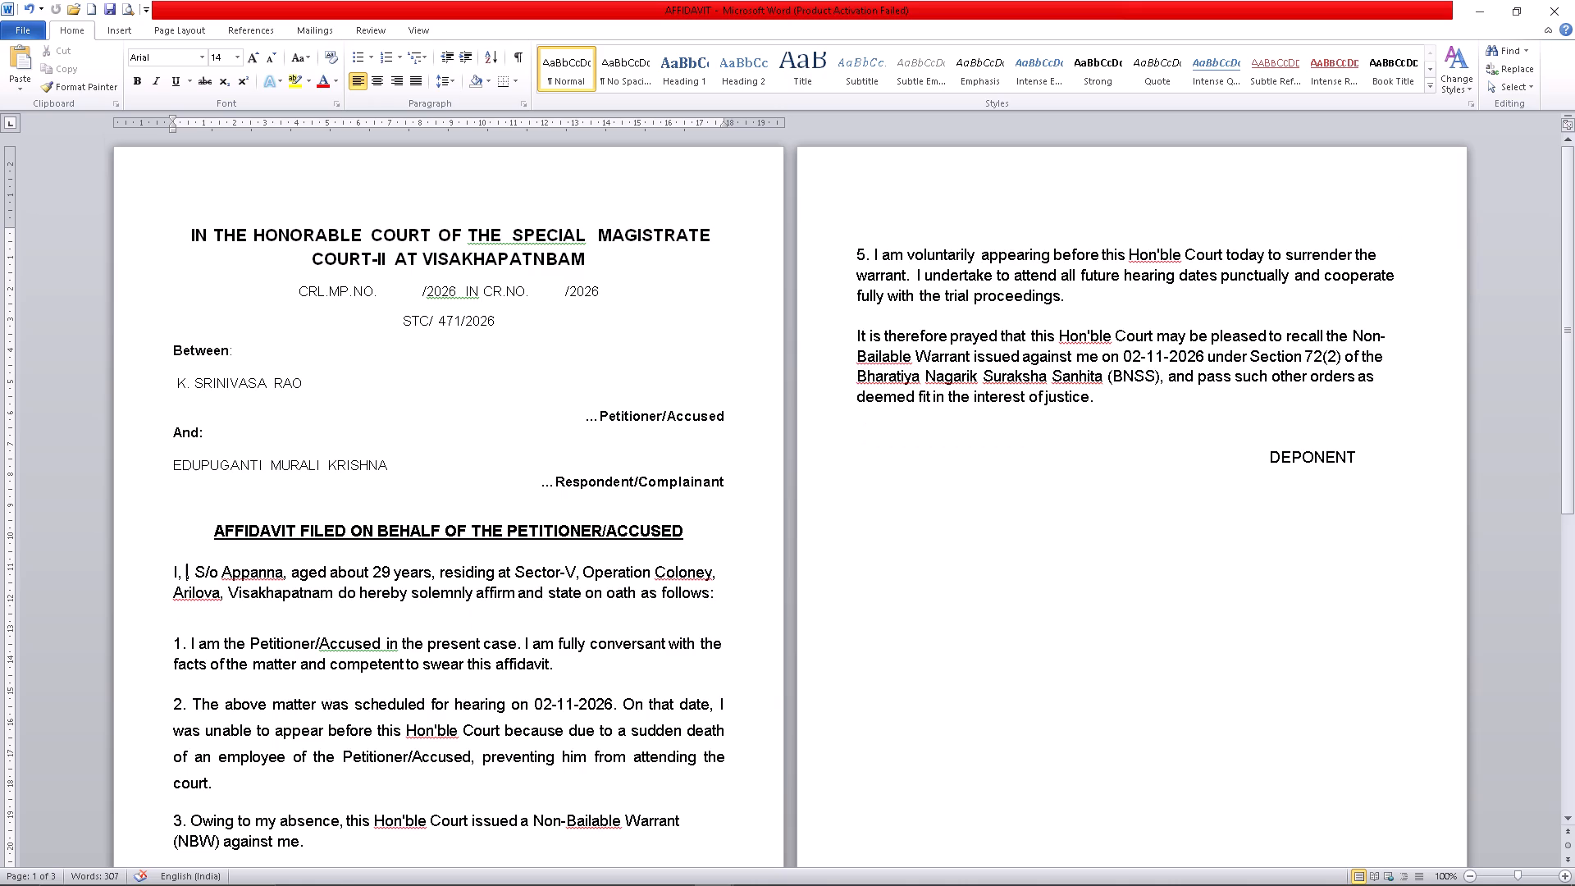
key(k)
key(BackSpace)
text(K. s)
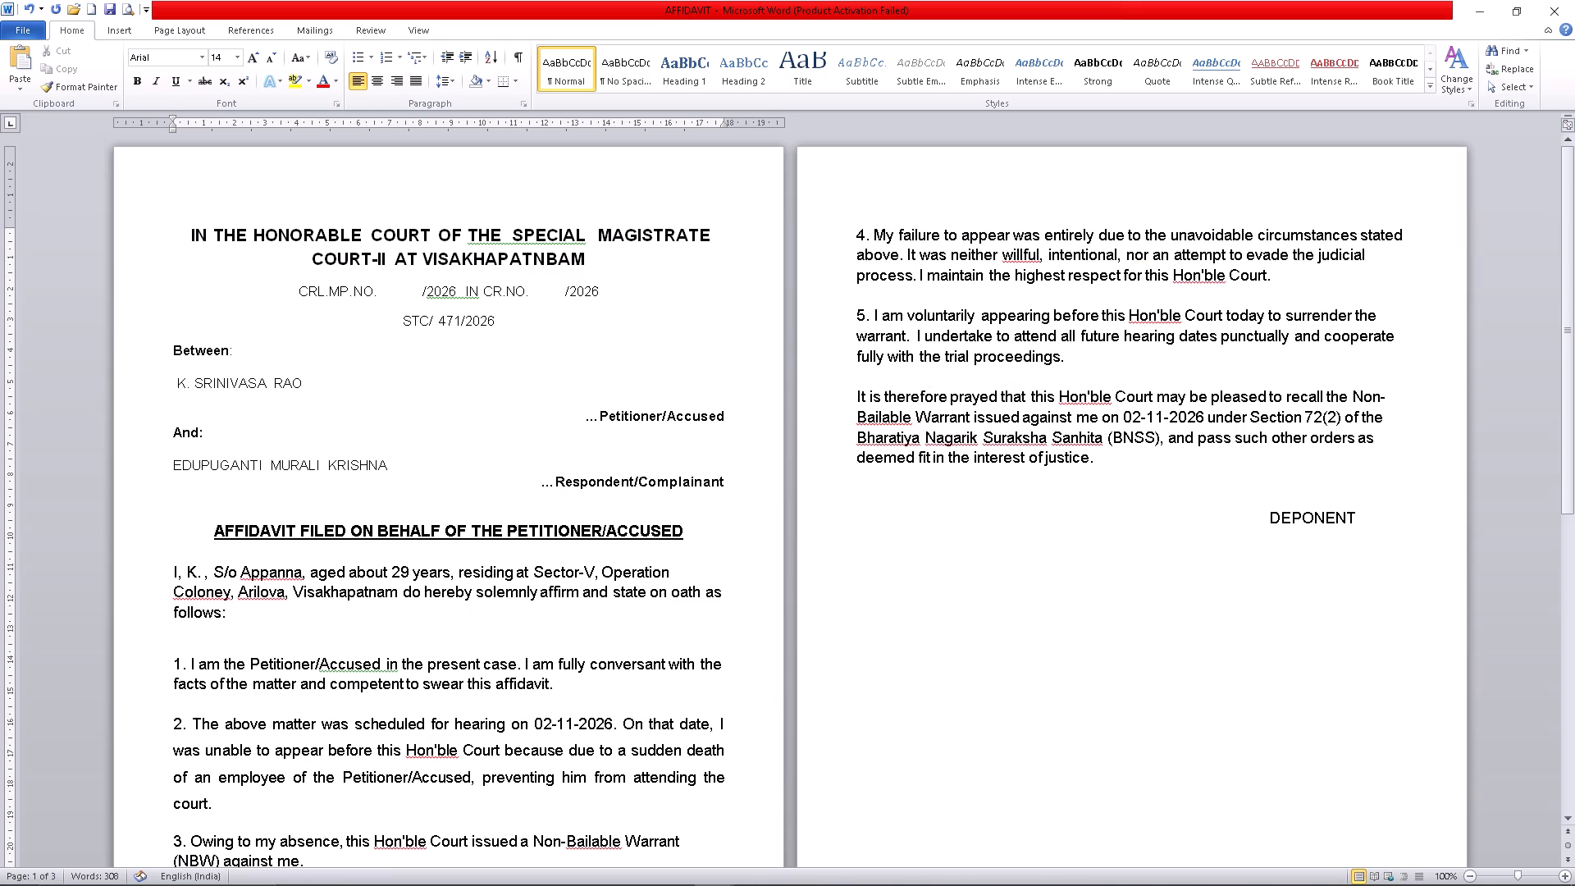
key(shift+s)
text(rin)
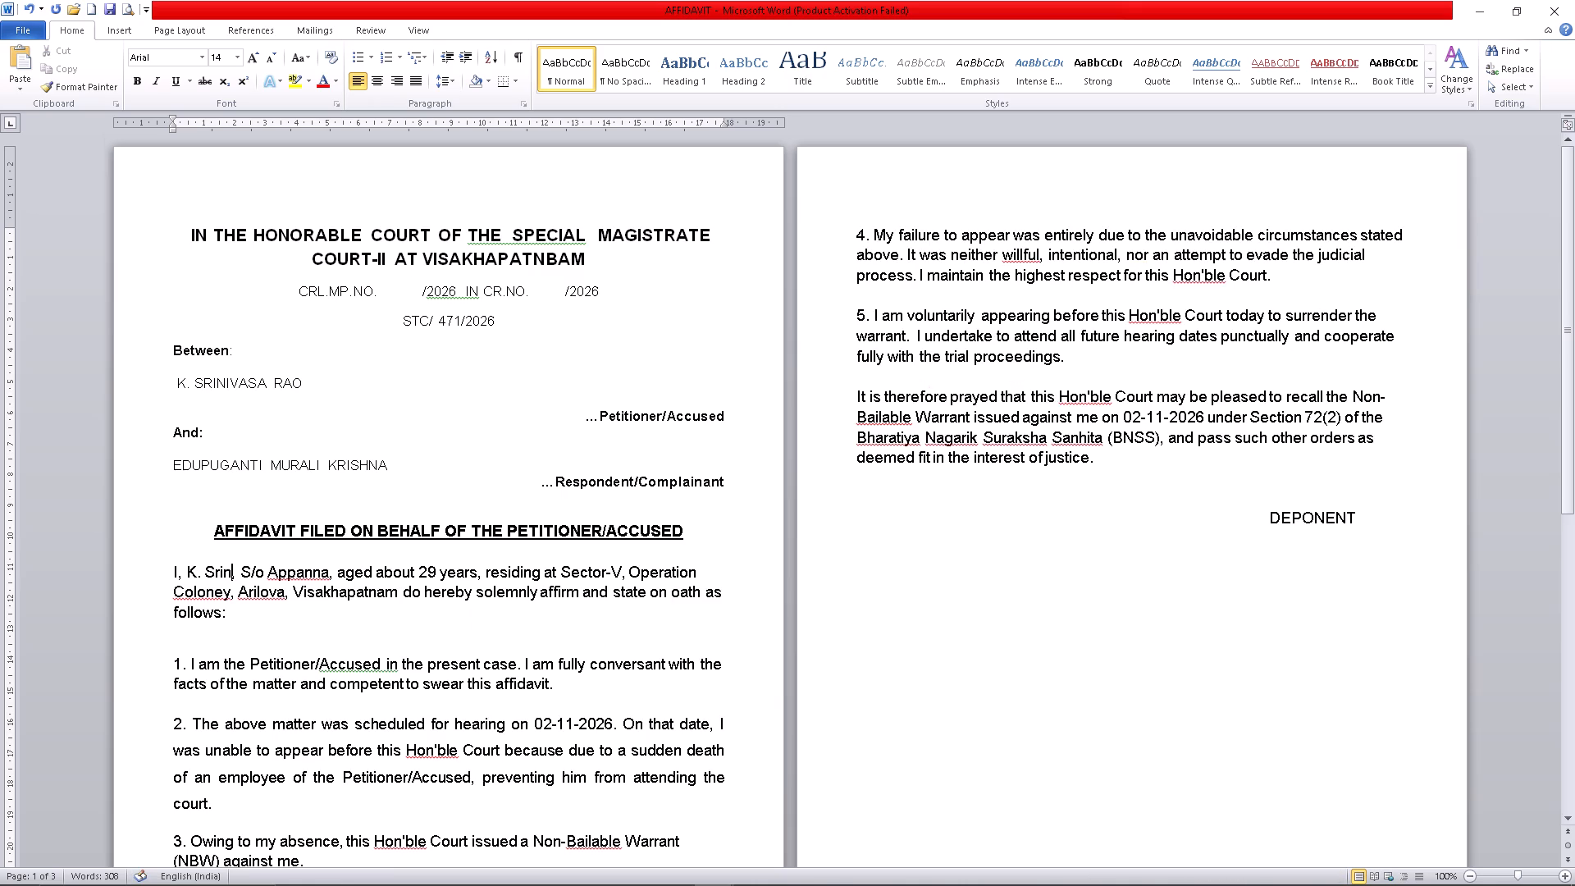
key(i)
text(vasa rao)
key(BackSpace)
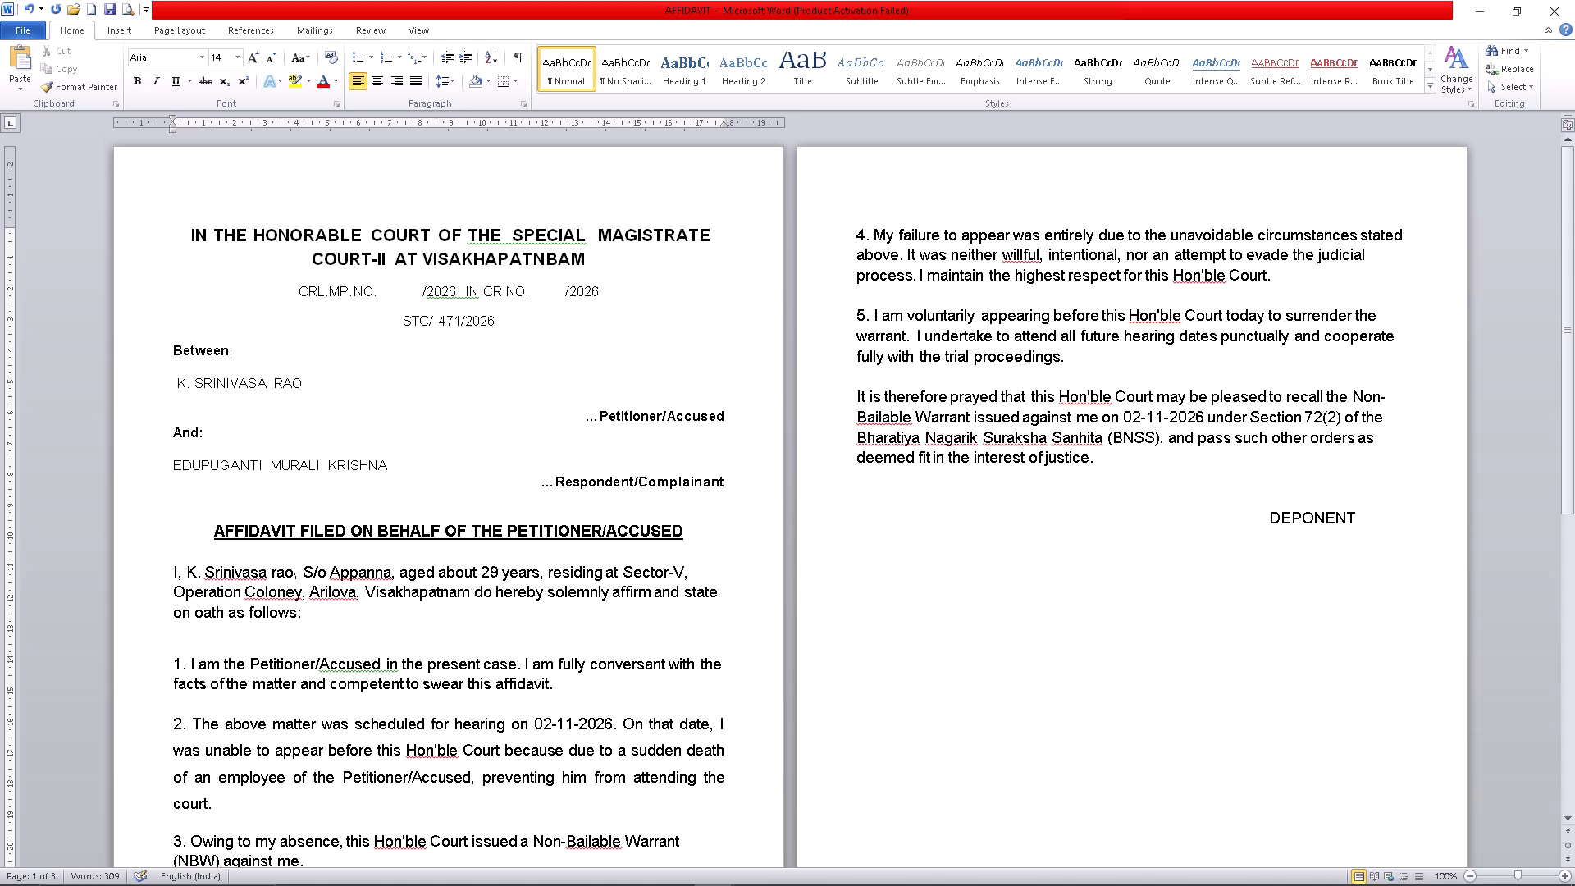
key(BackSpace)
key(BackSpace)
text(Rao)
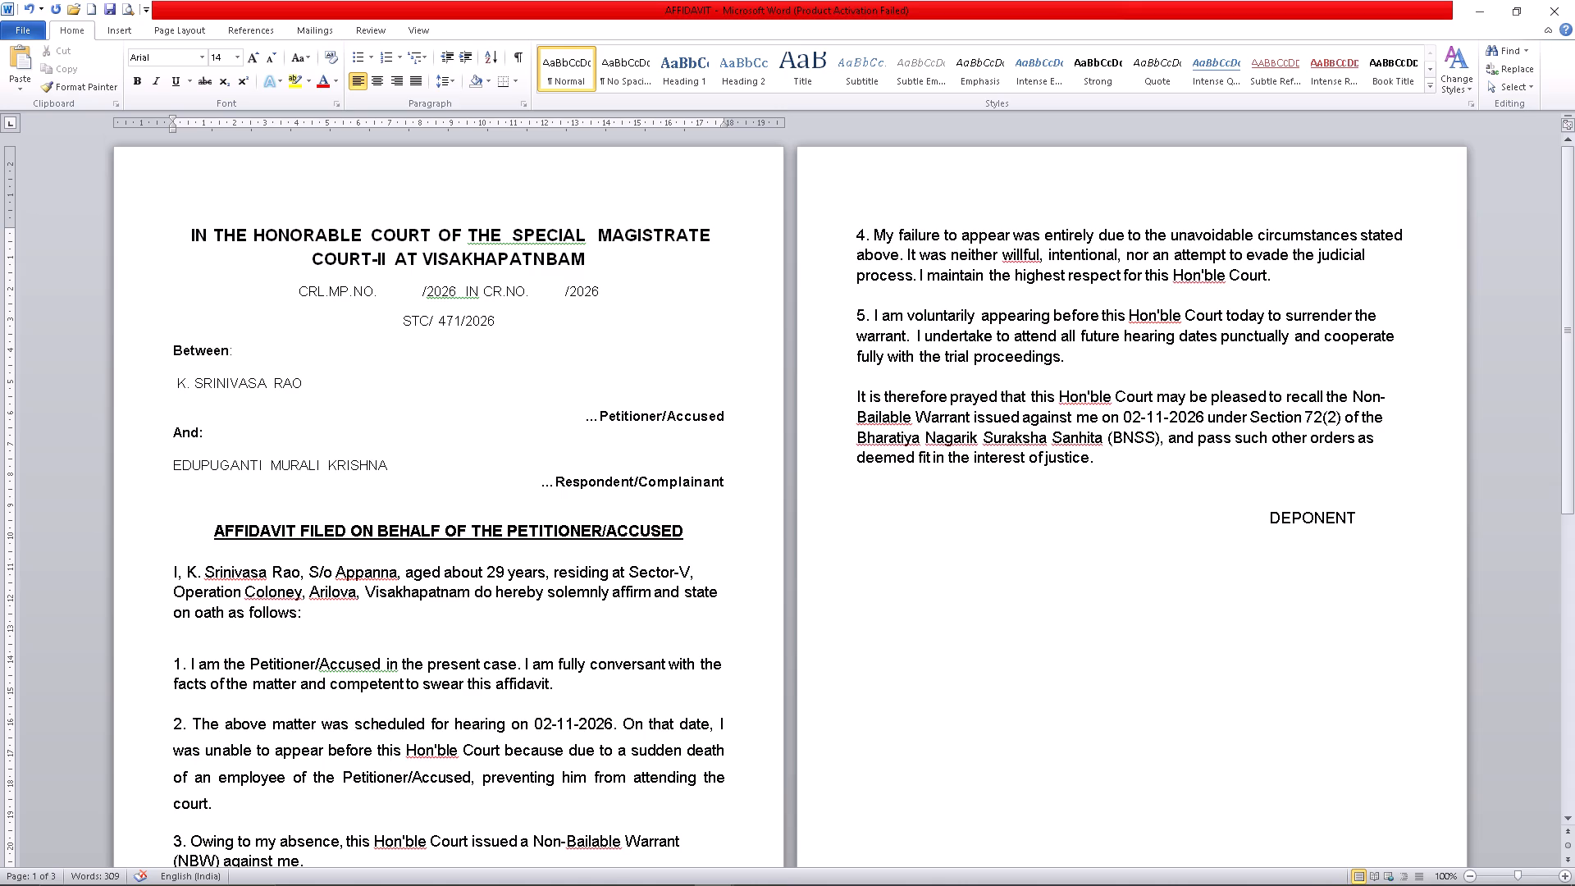
Replace the father's name after "S/o" in the introductory paragraph with the petitioner's father's name.
click(336, 576)
key(Delete)
key(Delete)
key(Delete)
key(Delete)
key(Delete)
key(Delete)
key(Delete)
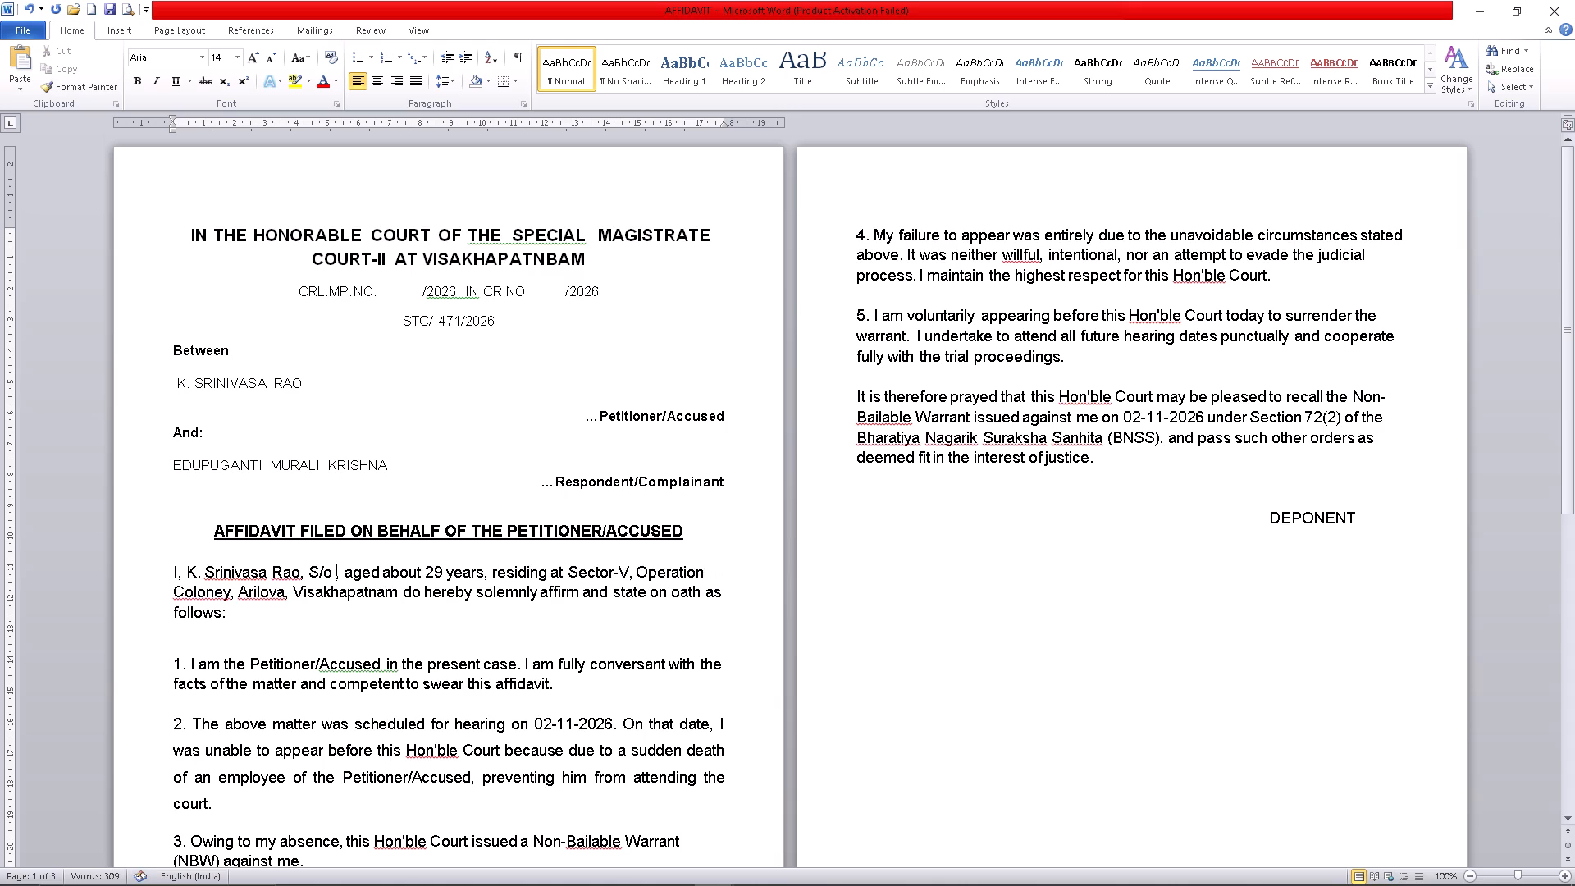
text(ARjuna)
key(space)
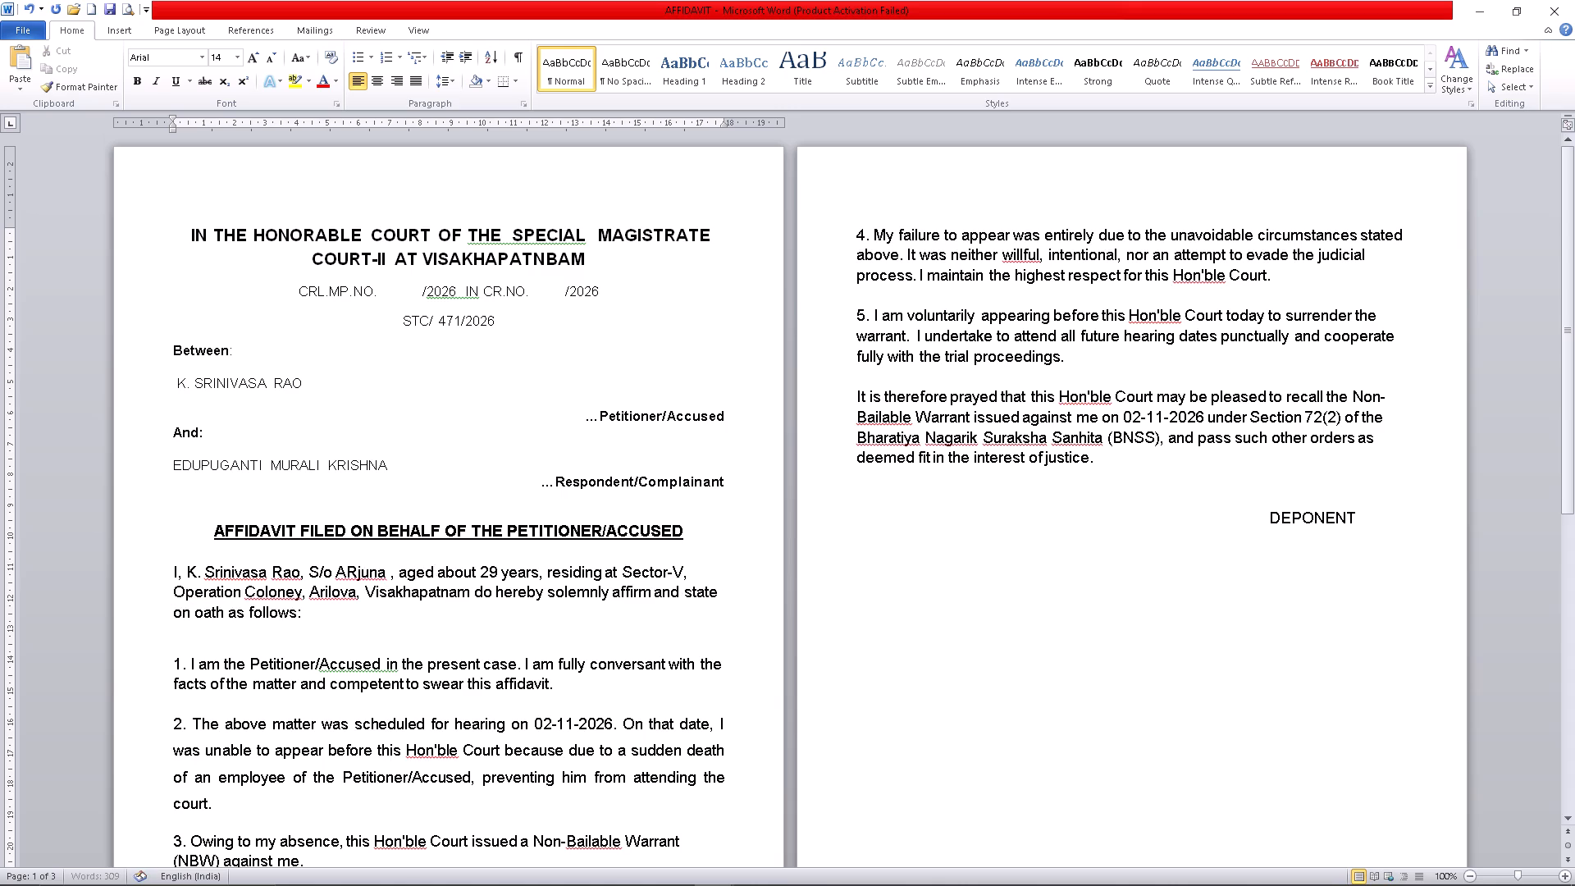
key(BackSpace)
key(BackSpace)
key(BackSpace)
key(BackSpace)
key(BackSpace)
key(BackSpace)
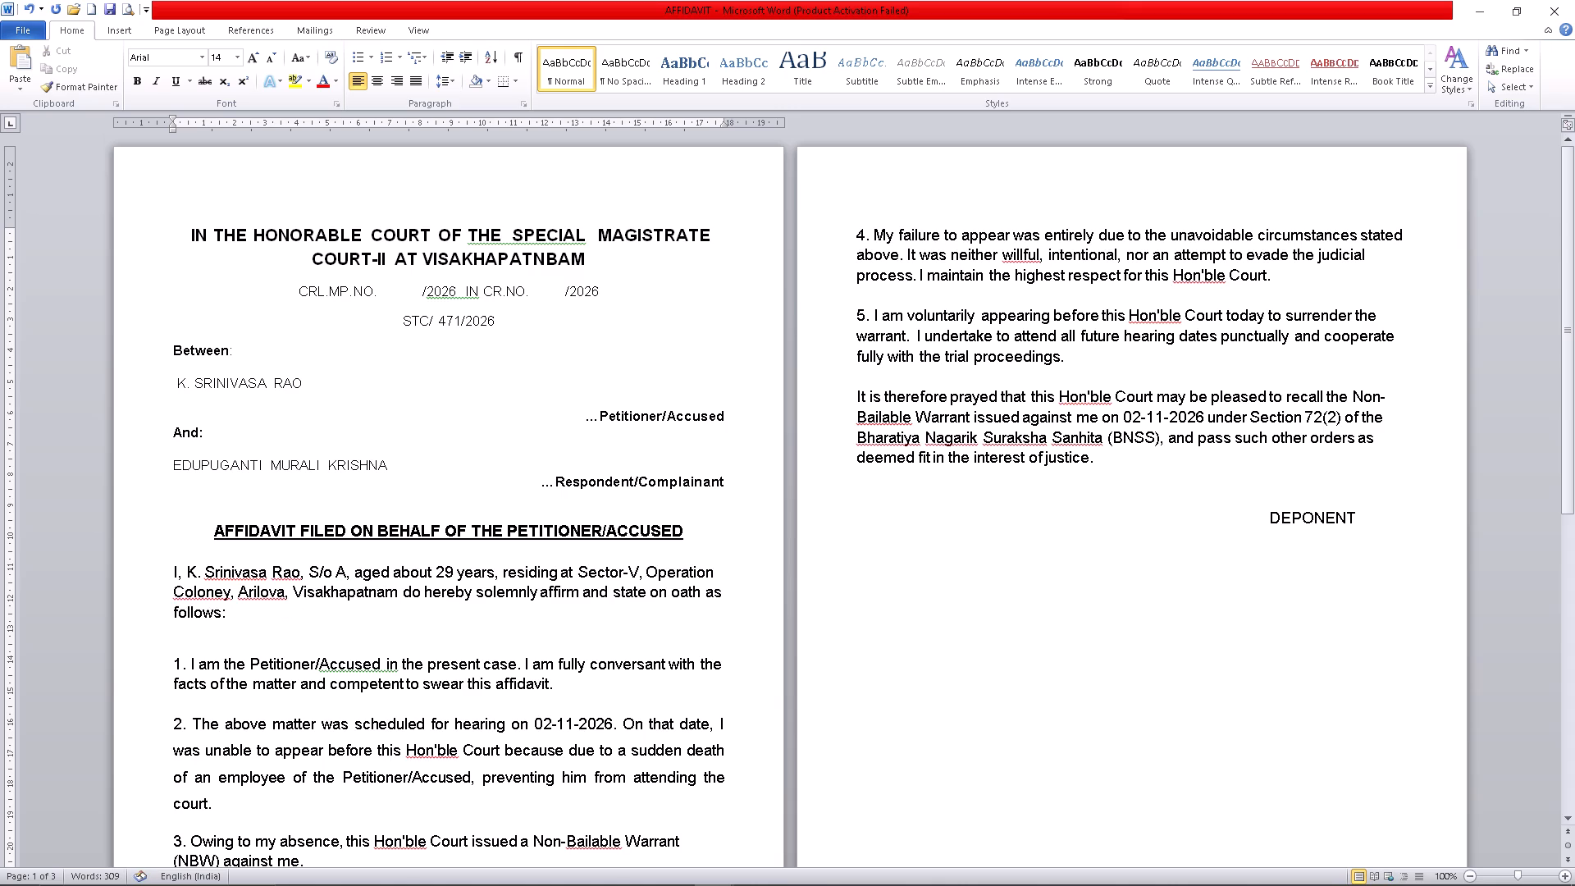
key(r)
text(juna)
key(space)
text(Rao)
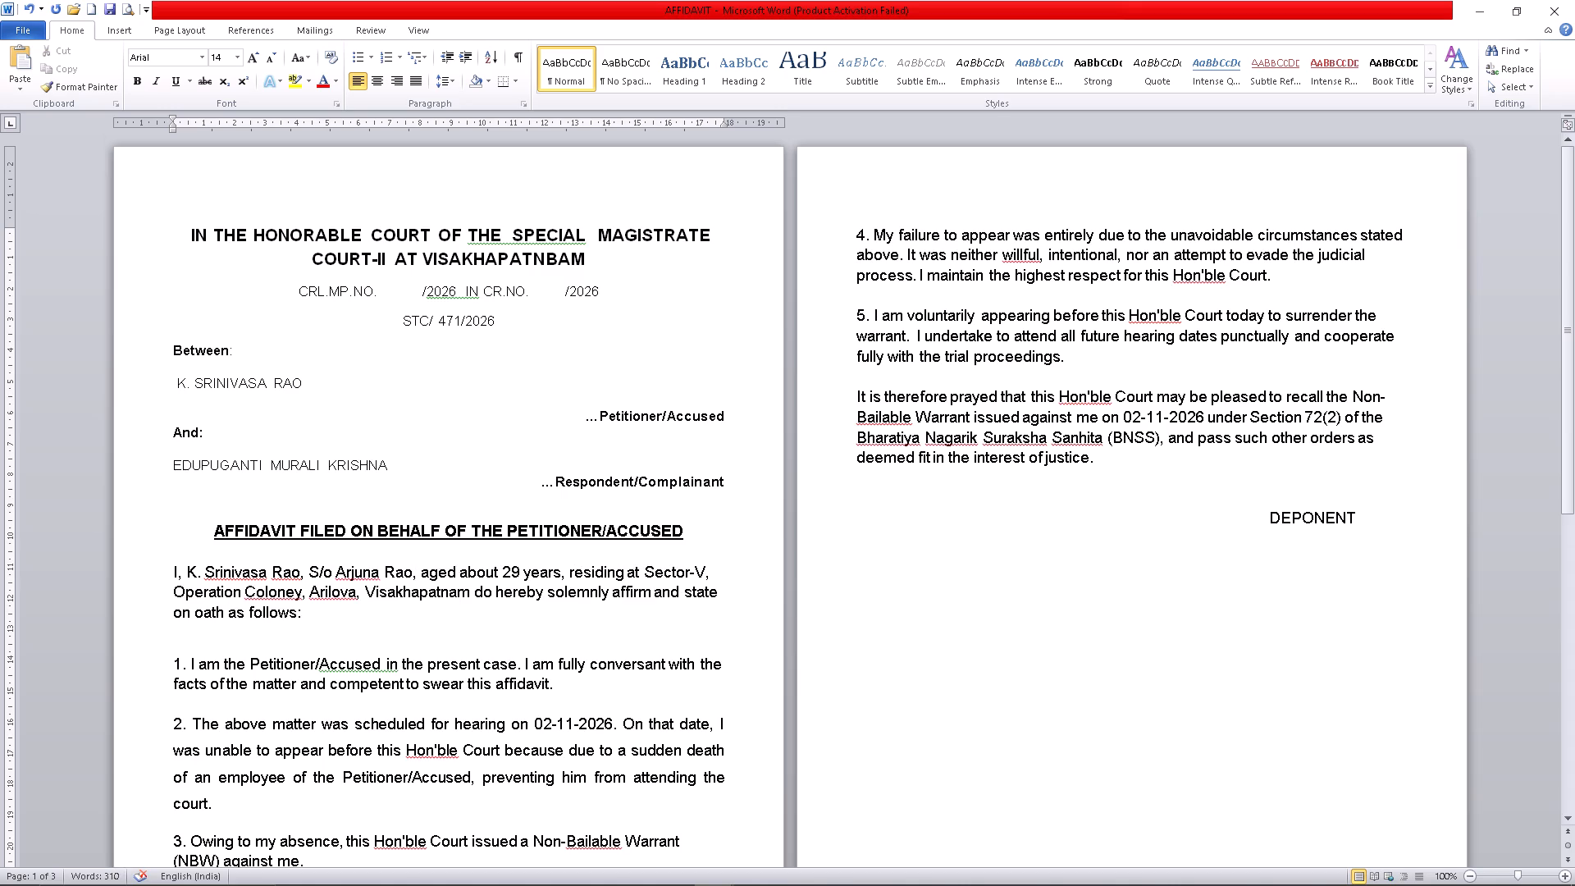
Set the deponent's age in the introductory paragraph to 54 years.
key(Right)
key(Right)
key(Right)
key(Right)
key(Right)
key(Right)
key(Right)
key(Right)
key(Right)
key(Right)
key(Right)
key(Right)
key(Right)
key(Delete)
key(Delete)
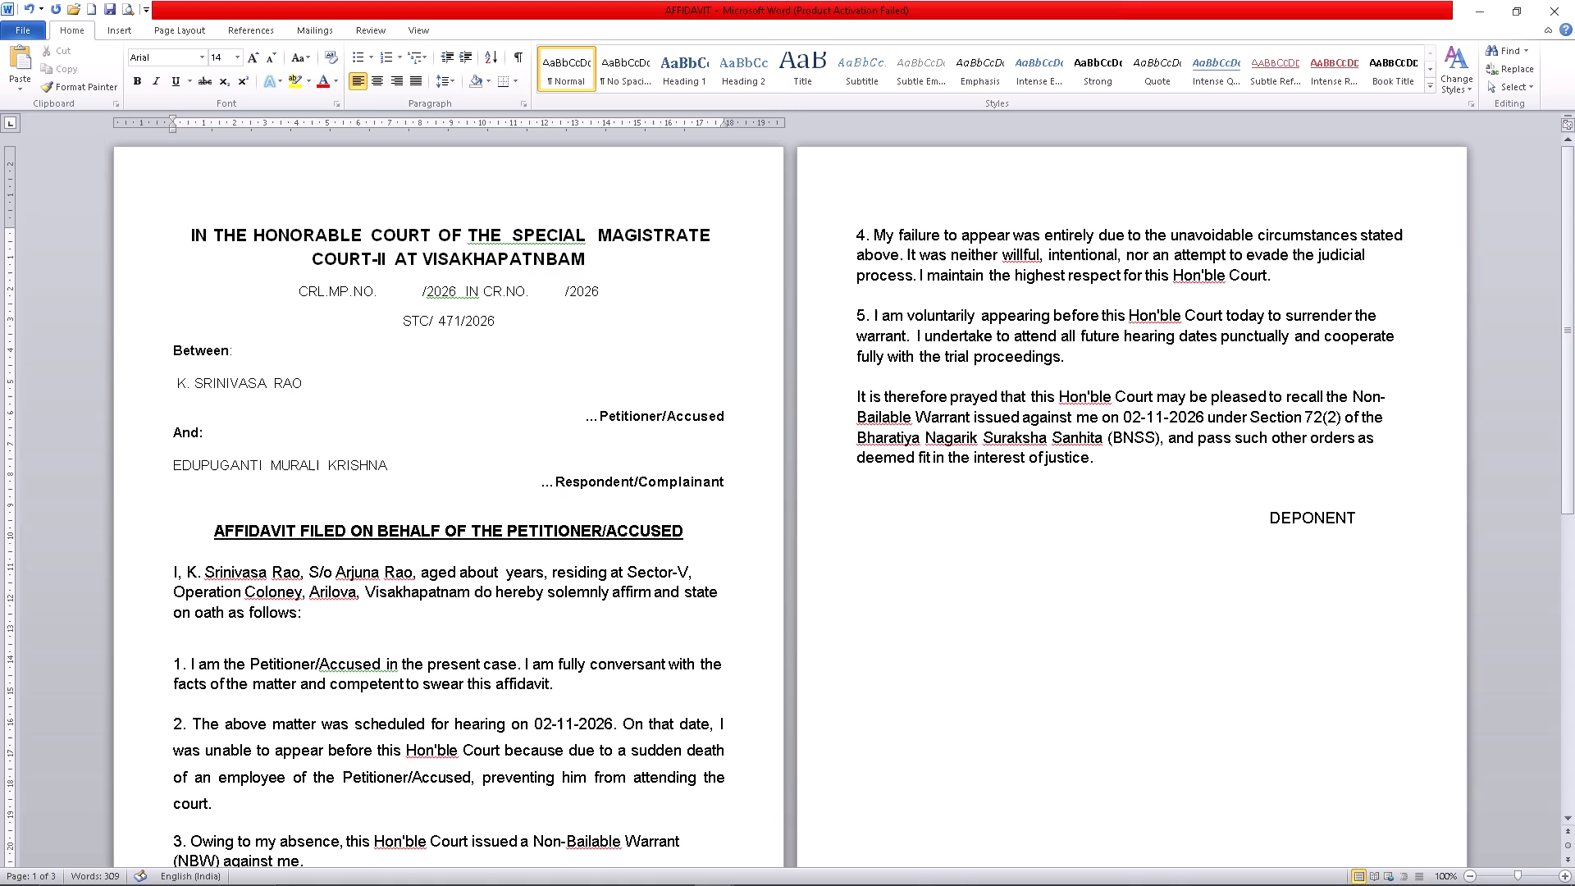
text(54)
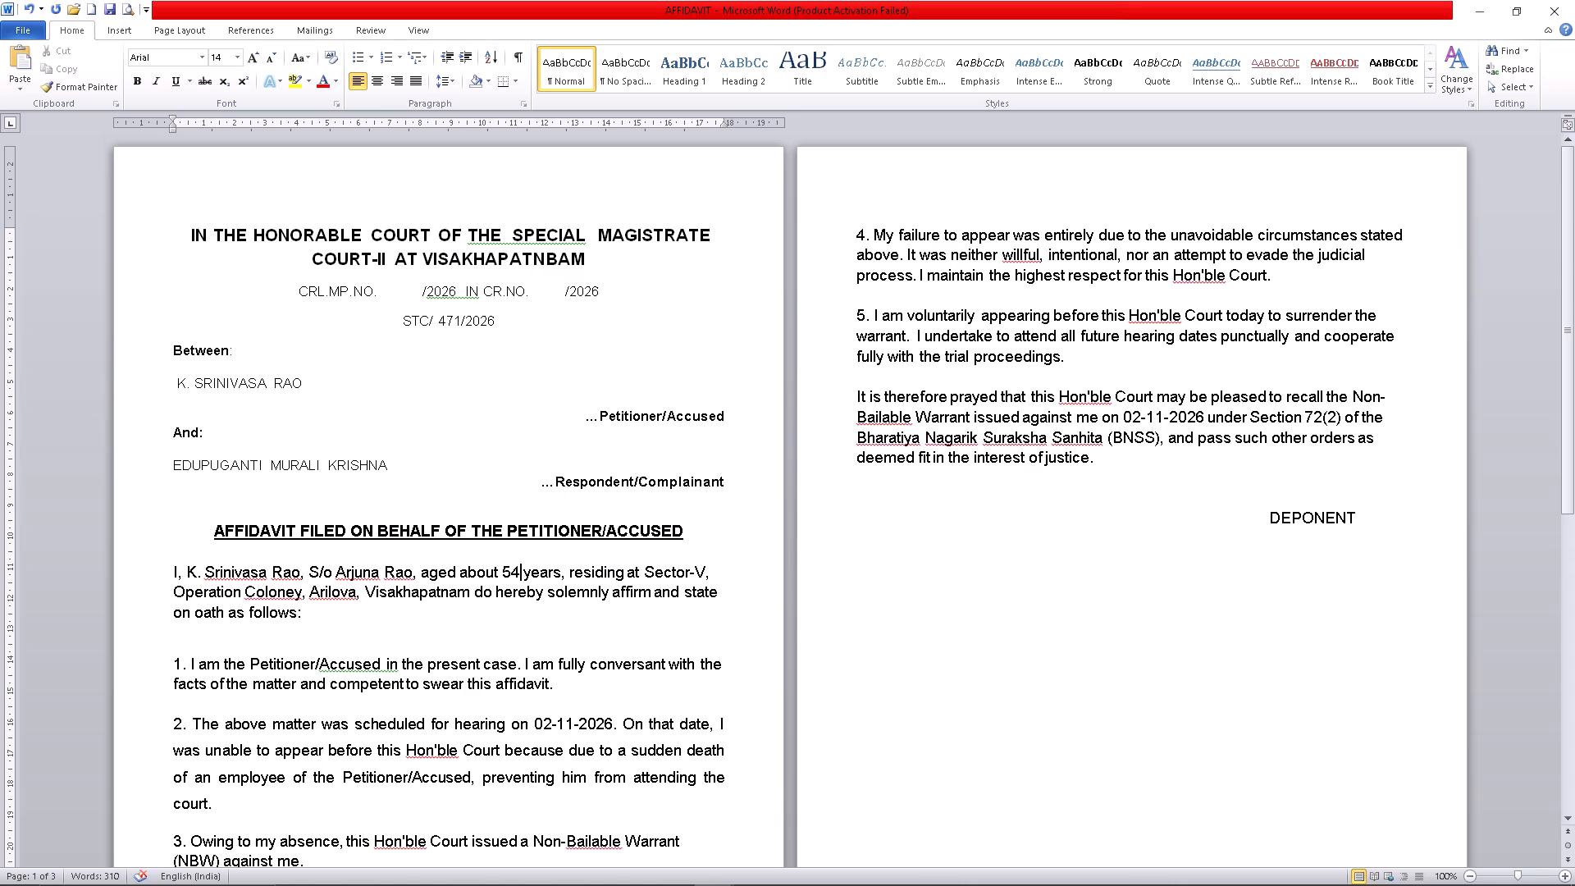
Replace the earlier deponent's address before "Visakhapatnam" in the introductory paragraph with the petitioner/accused's door number, prefixed "D.No." and followed by a comma.
drag(643, 573, 692, 582)
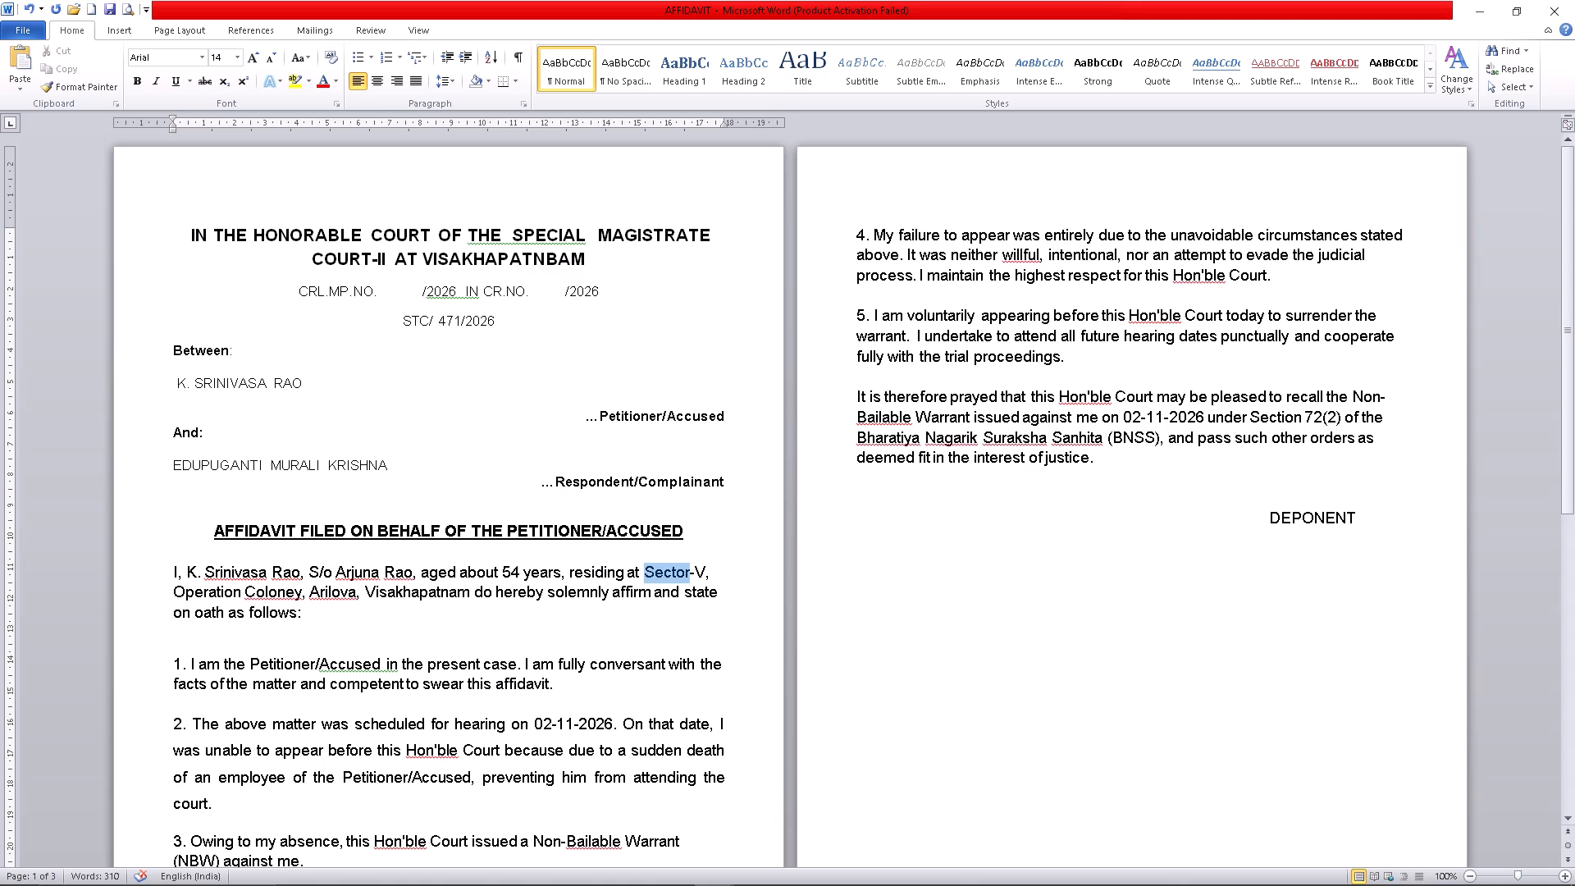
drag(692, 582, 355, 598)
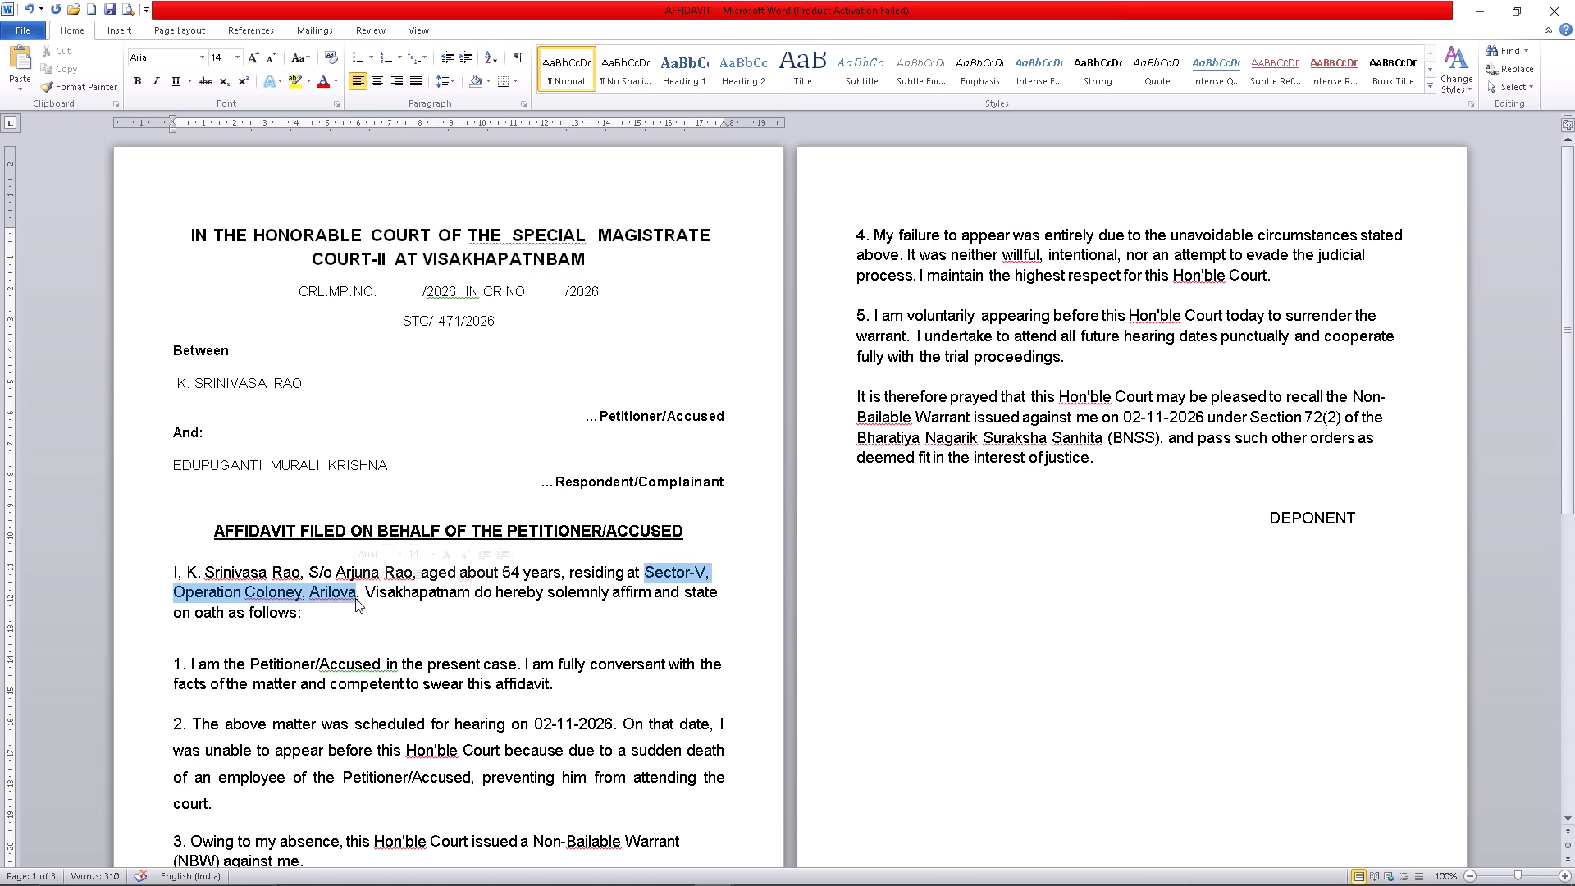
key(BackSpace)
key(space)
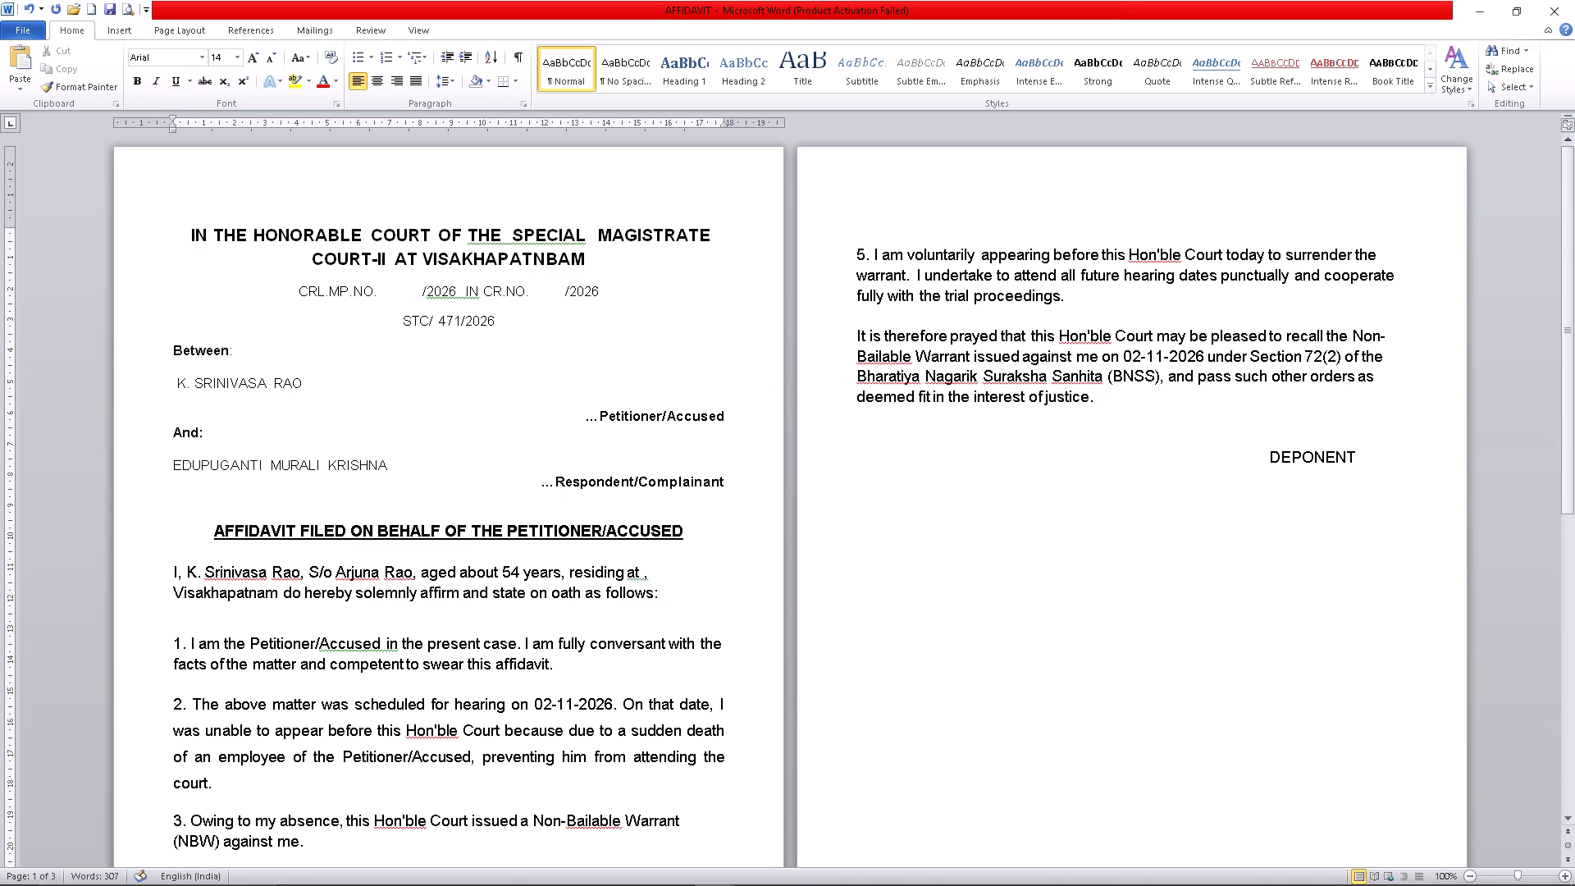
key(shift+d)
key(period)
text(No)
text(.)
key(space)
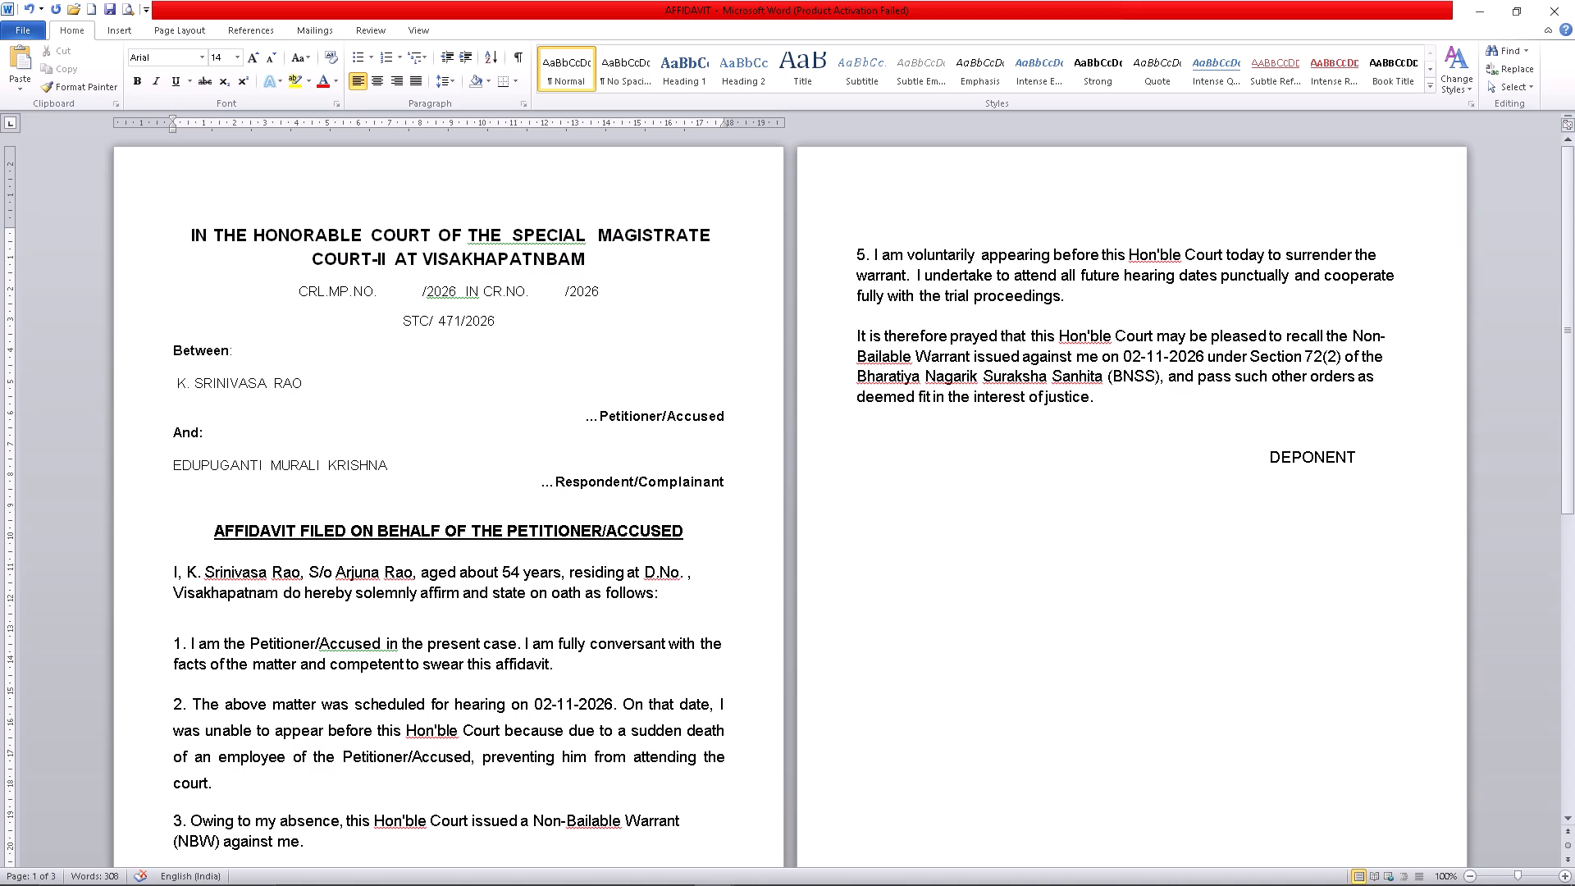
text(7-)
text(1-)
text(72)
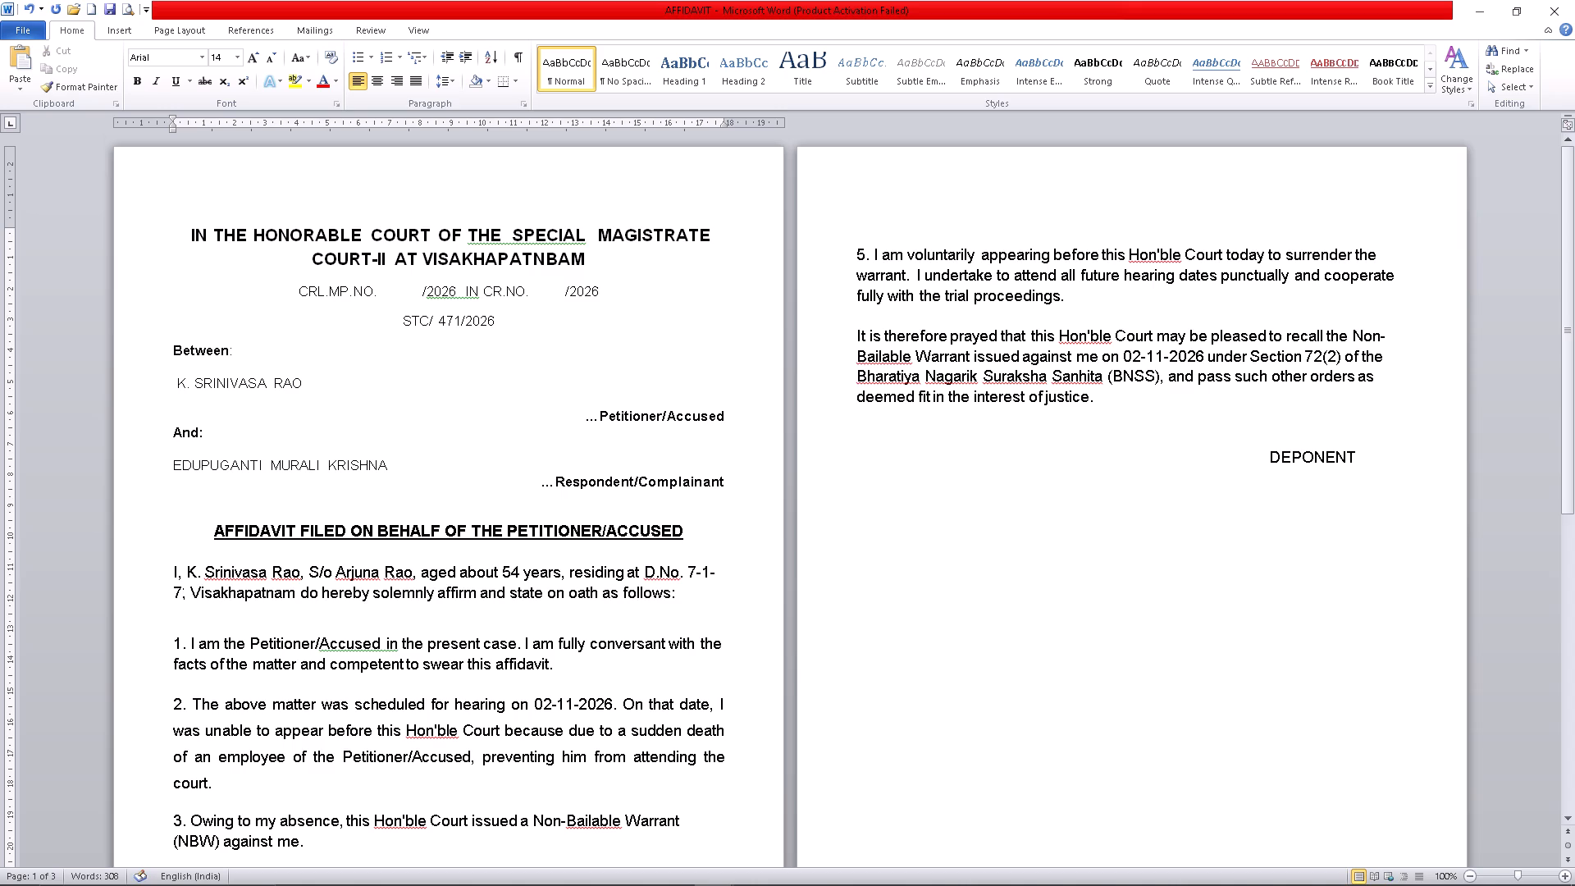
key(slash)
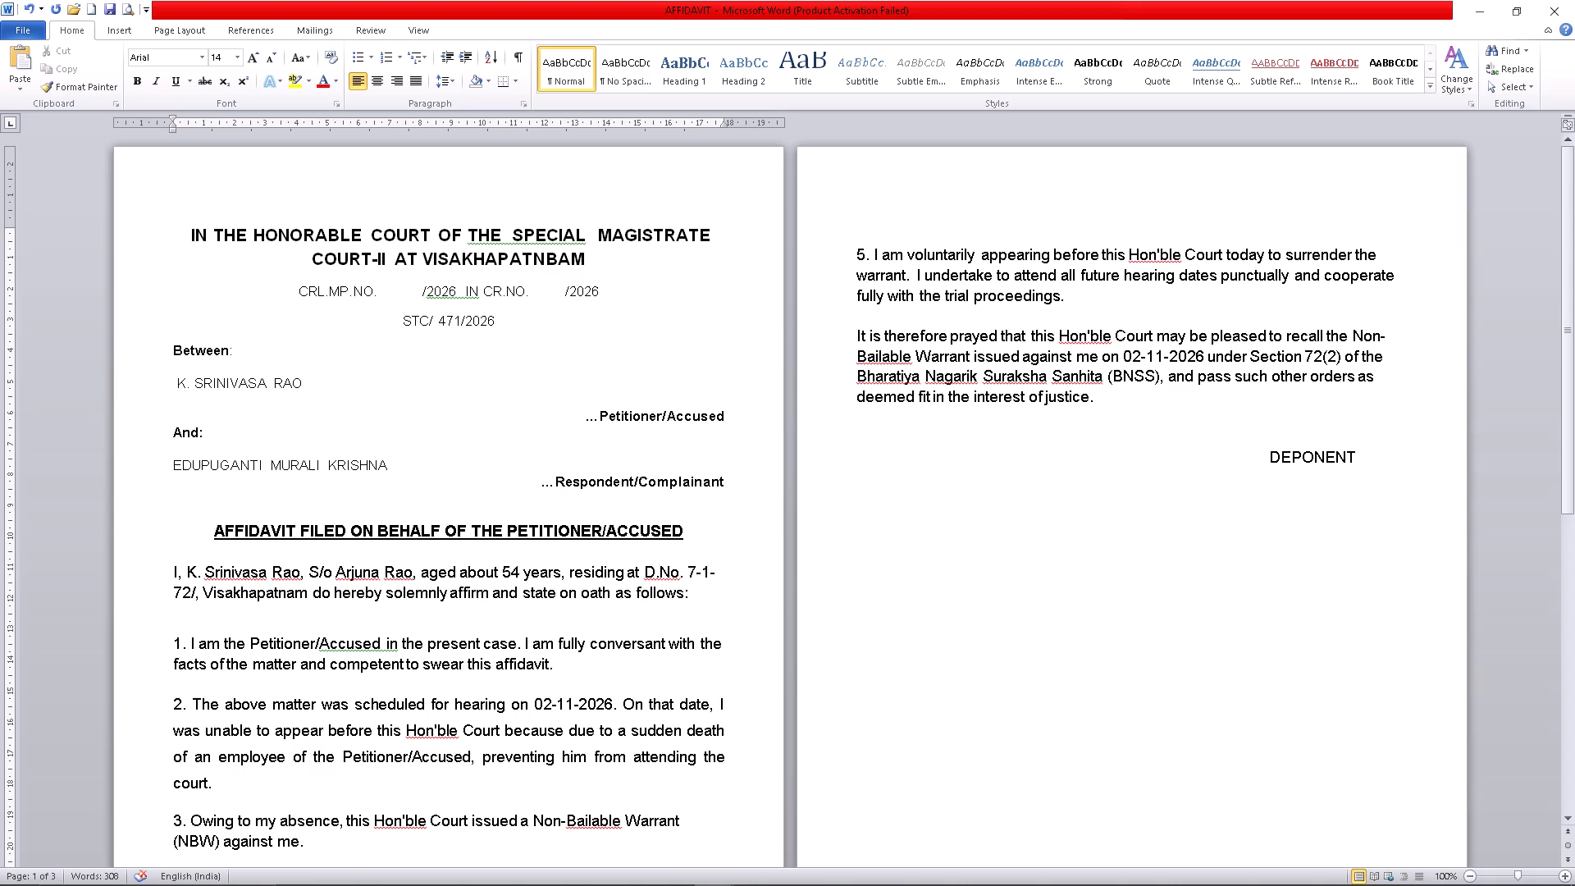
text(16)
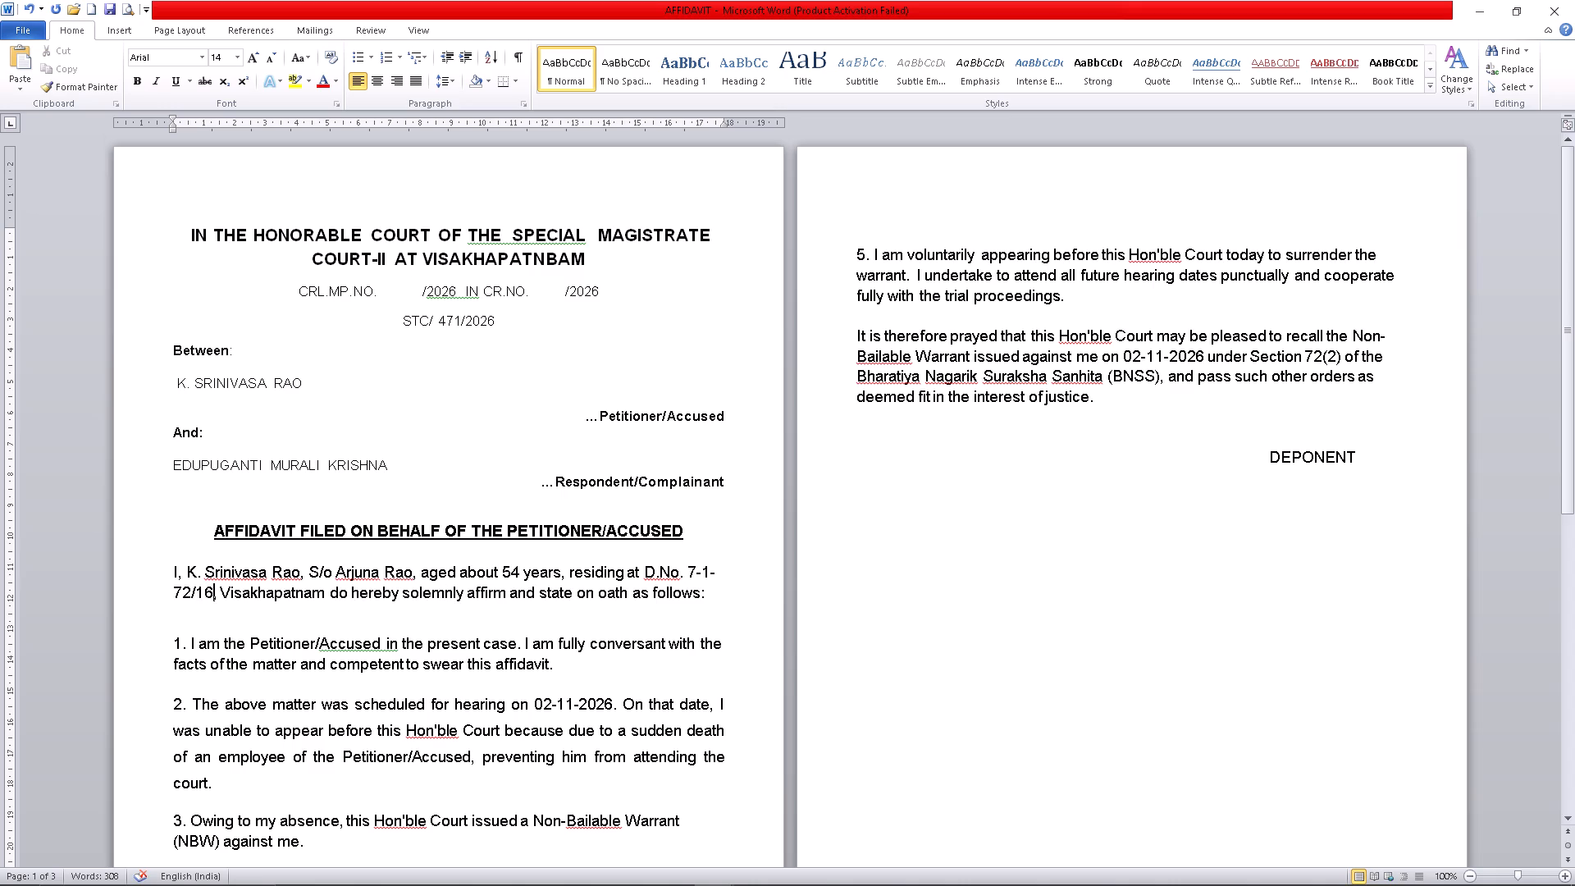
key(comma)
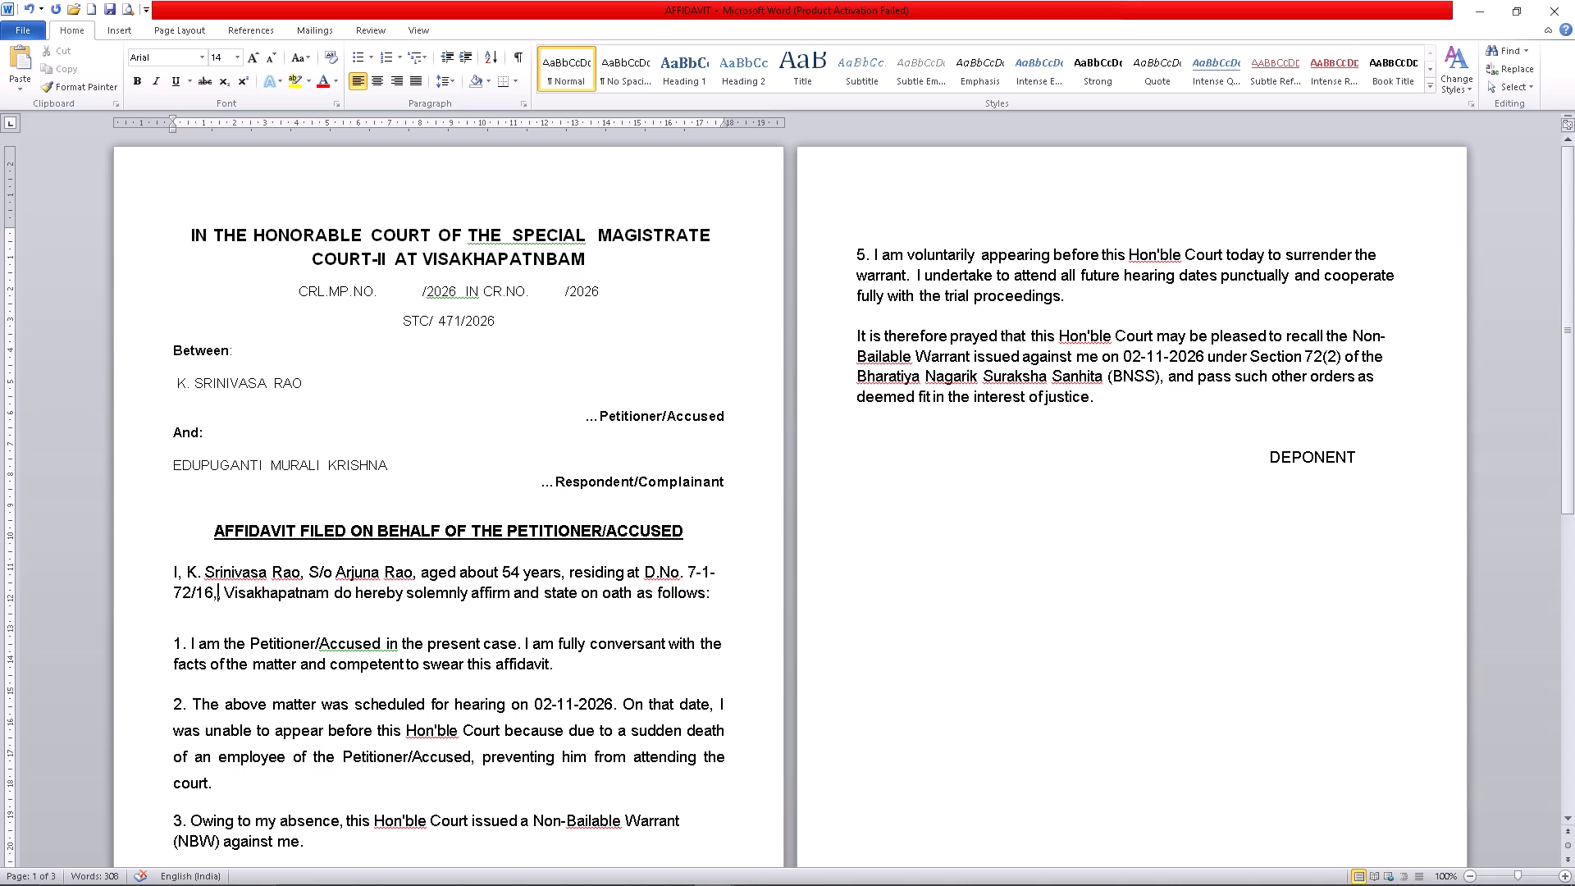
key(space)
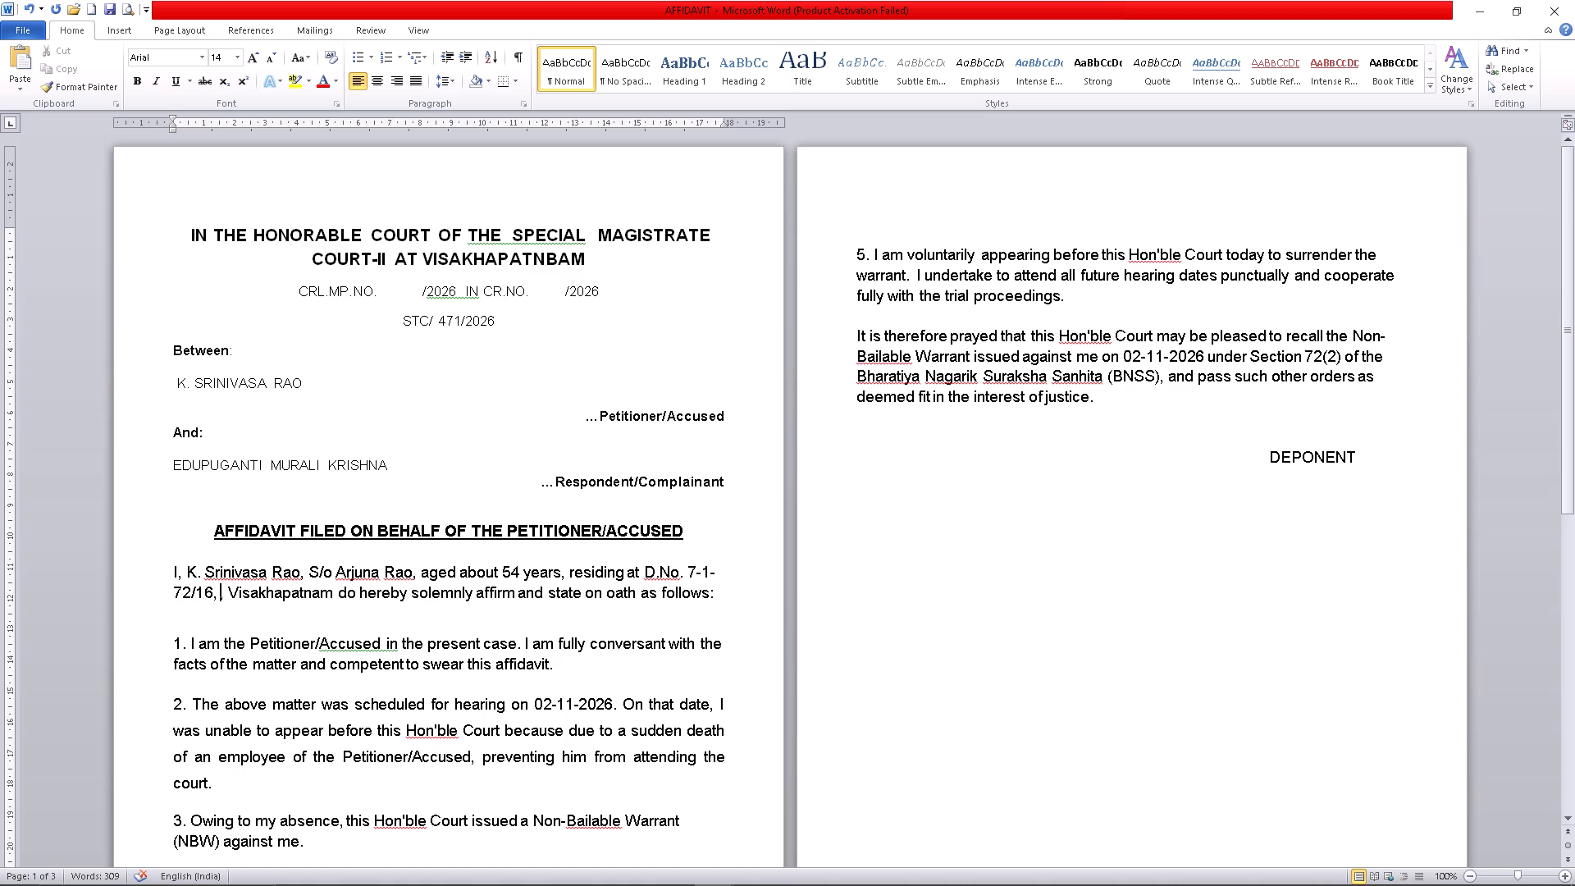
Complete the petitioner/accused's address between the door number and "Visakhapatnam" with the apartment name, nearby bank landmark and locality, separated by commas.
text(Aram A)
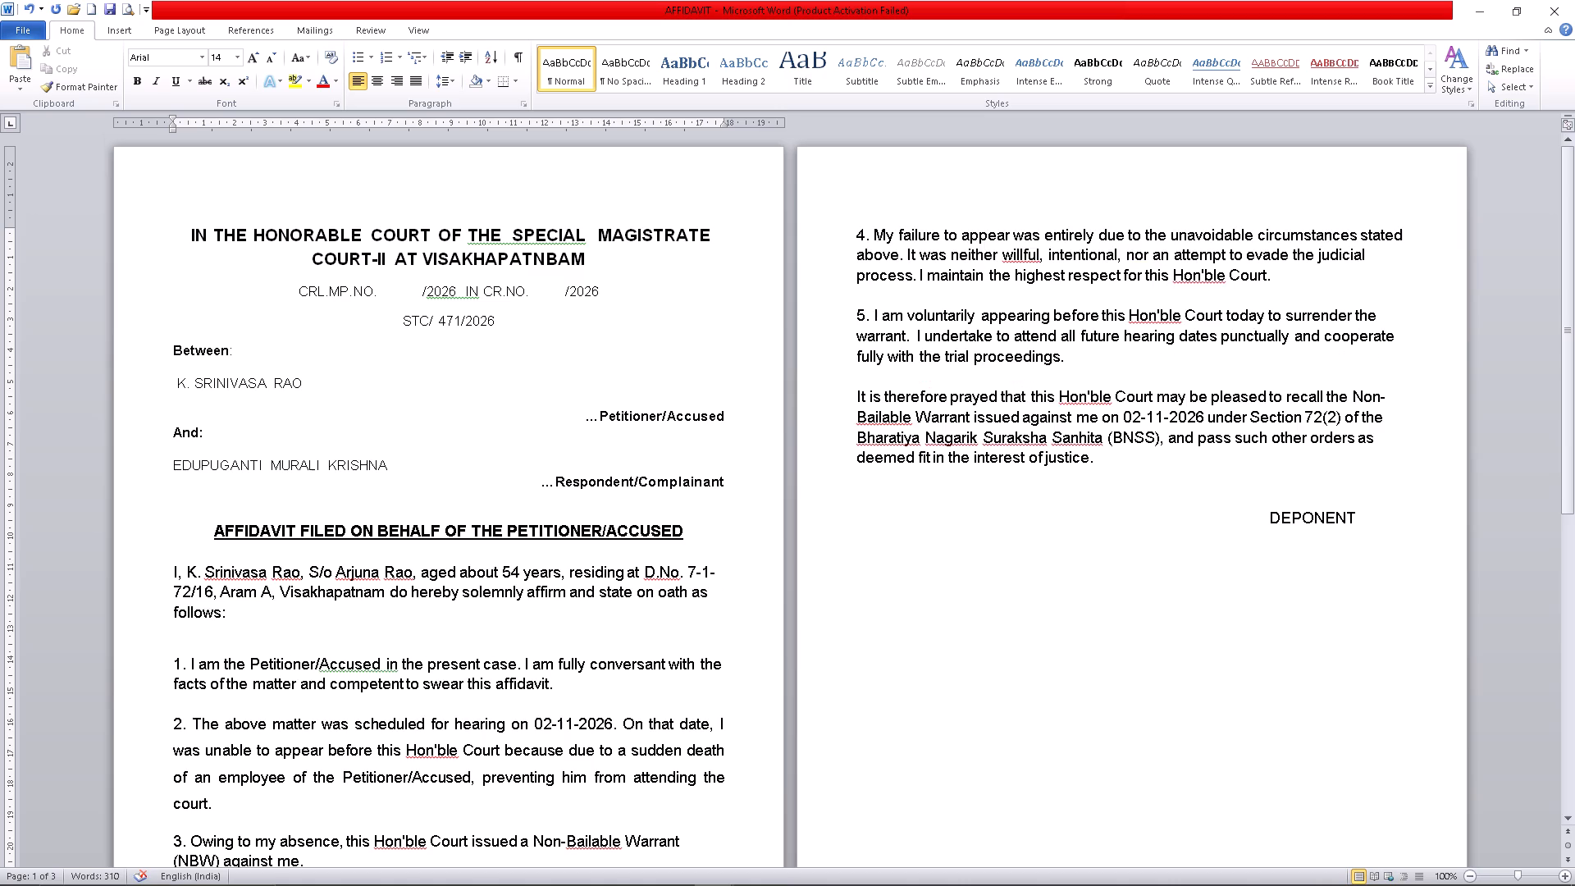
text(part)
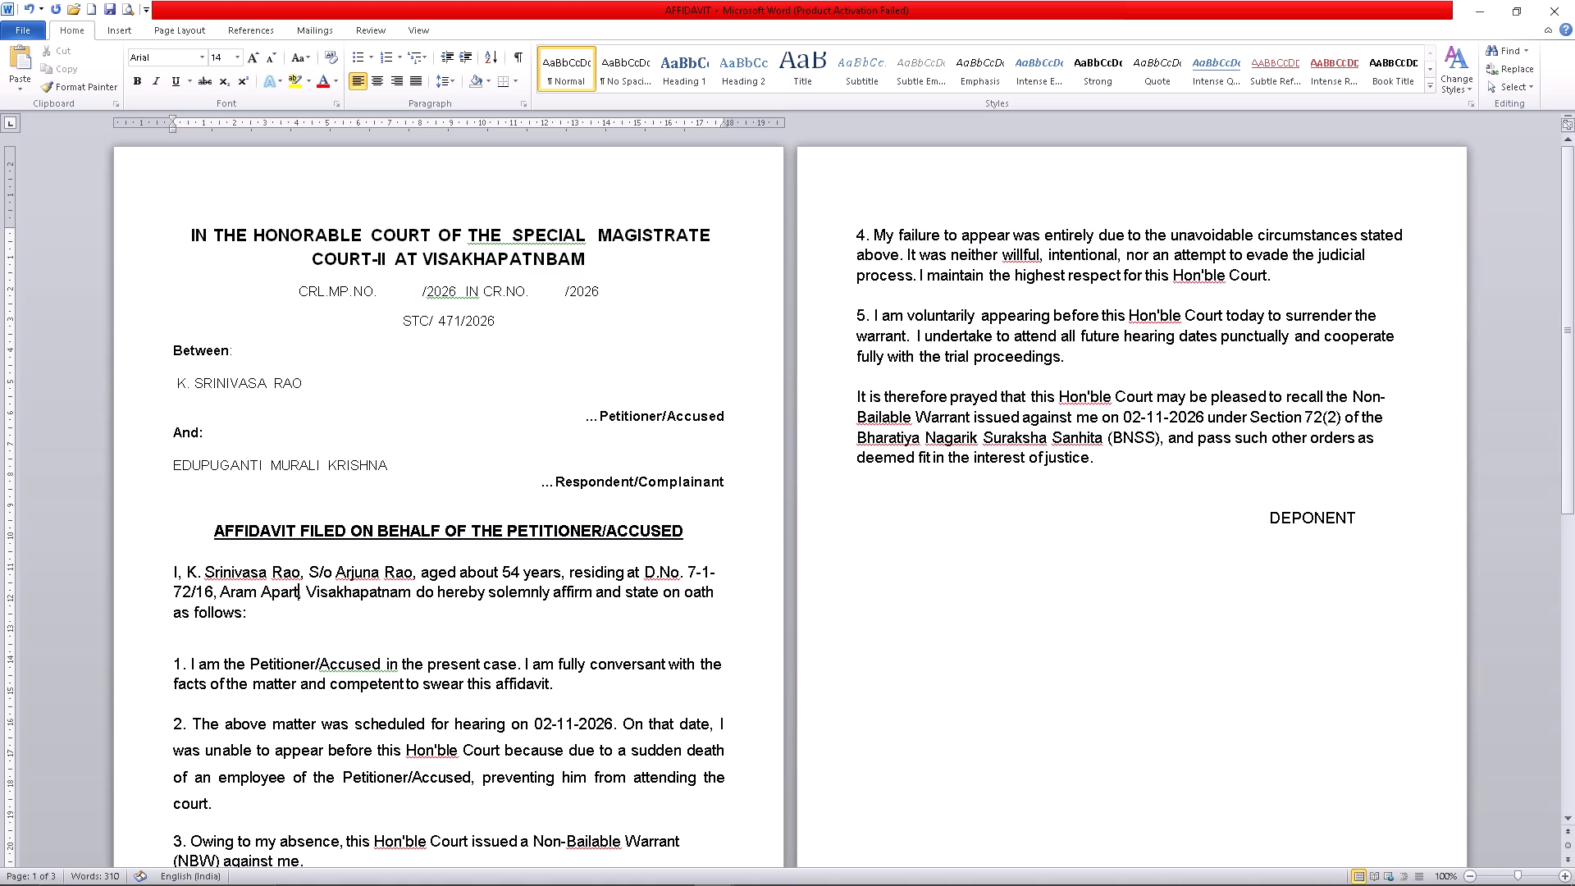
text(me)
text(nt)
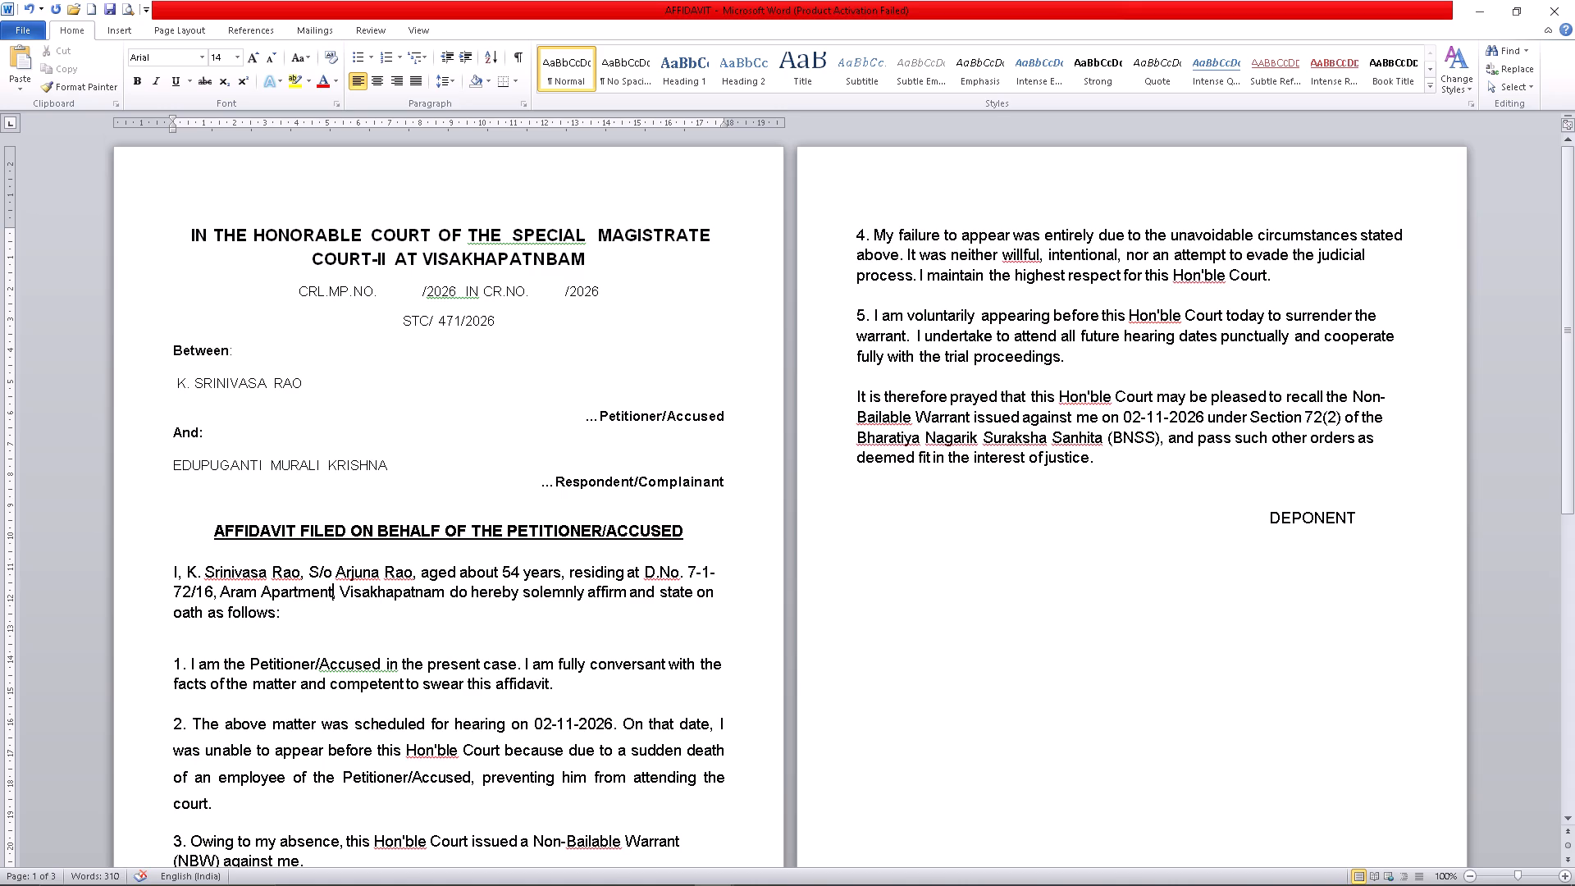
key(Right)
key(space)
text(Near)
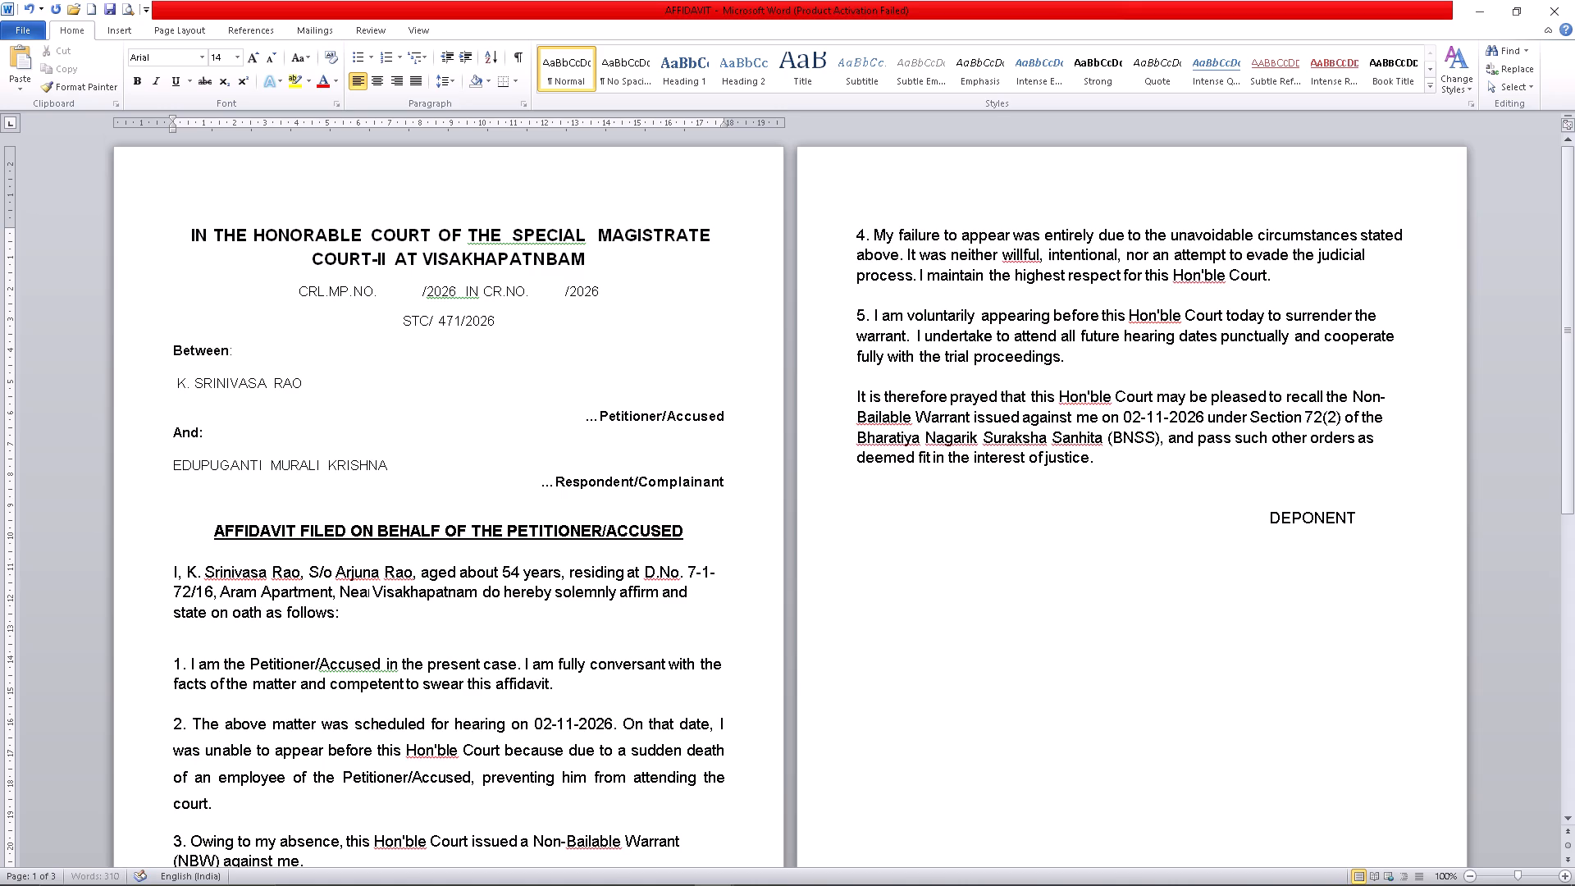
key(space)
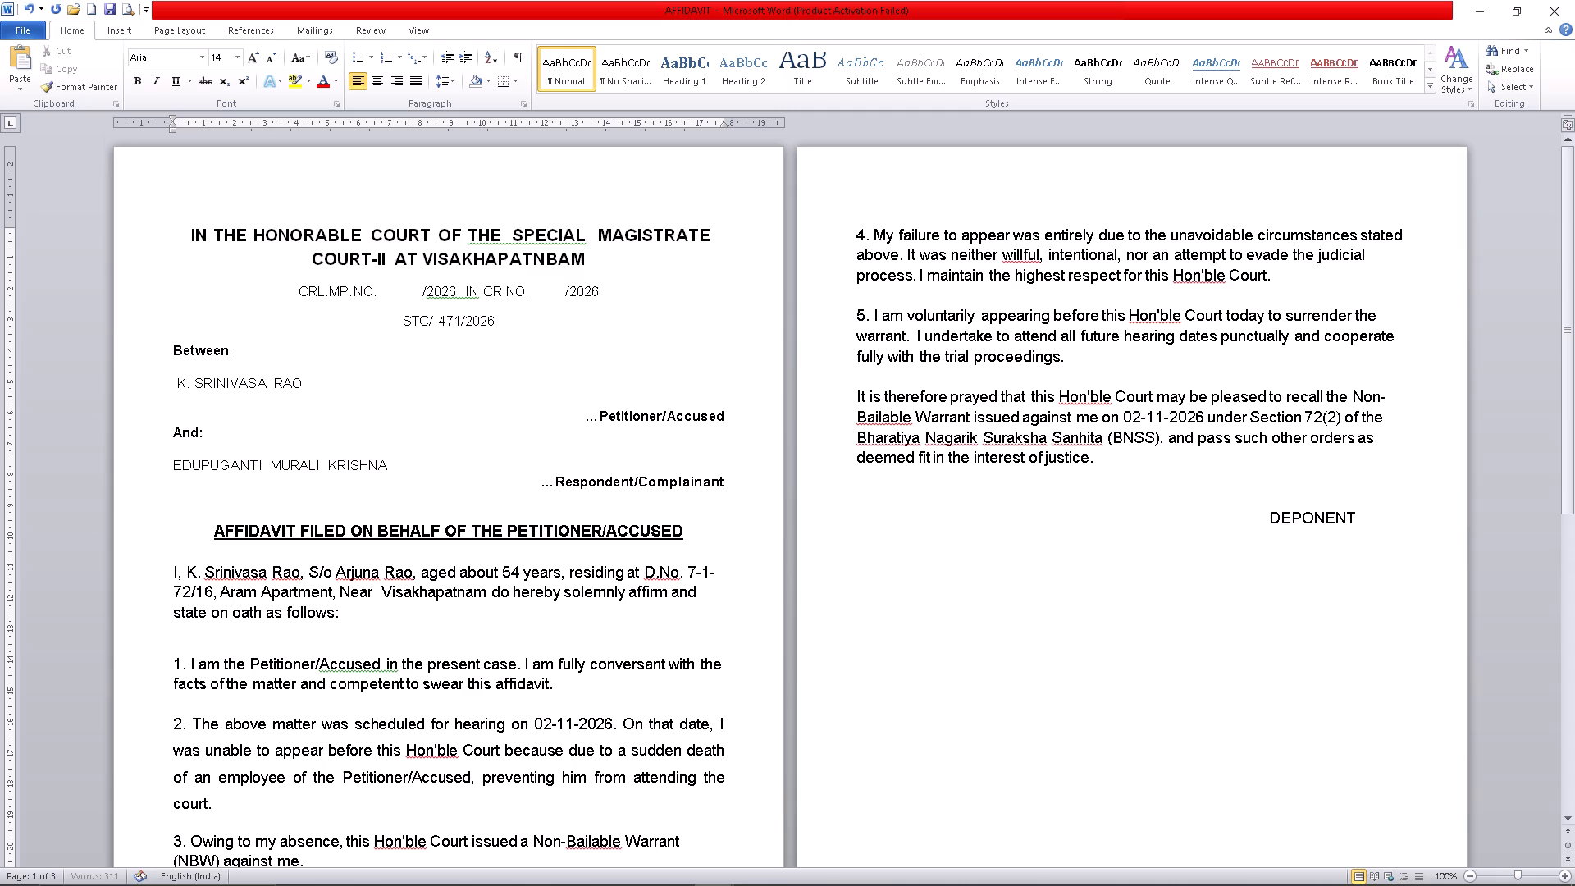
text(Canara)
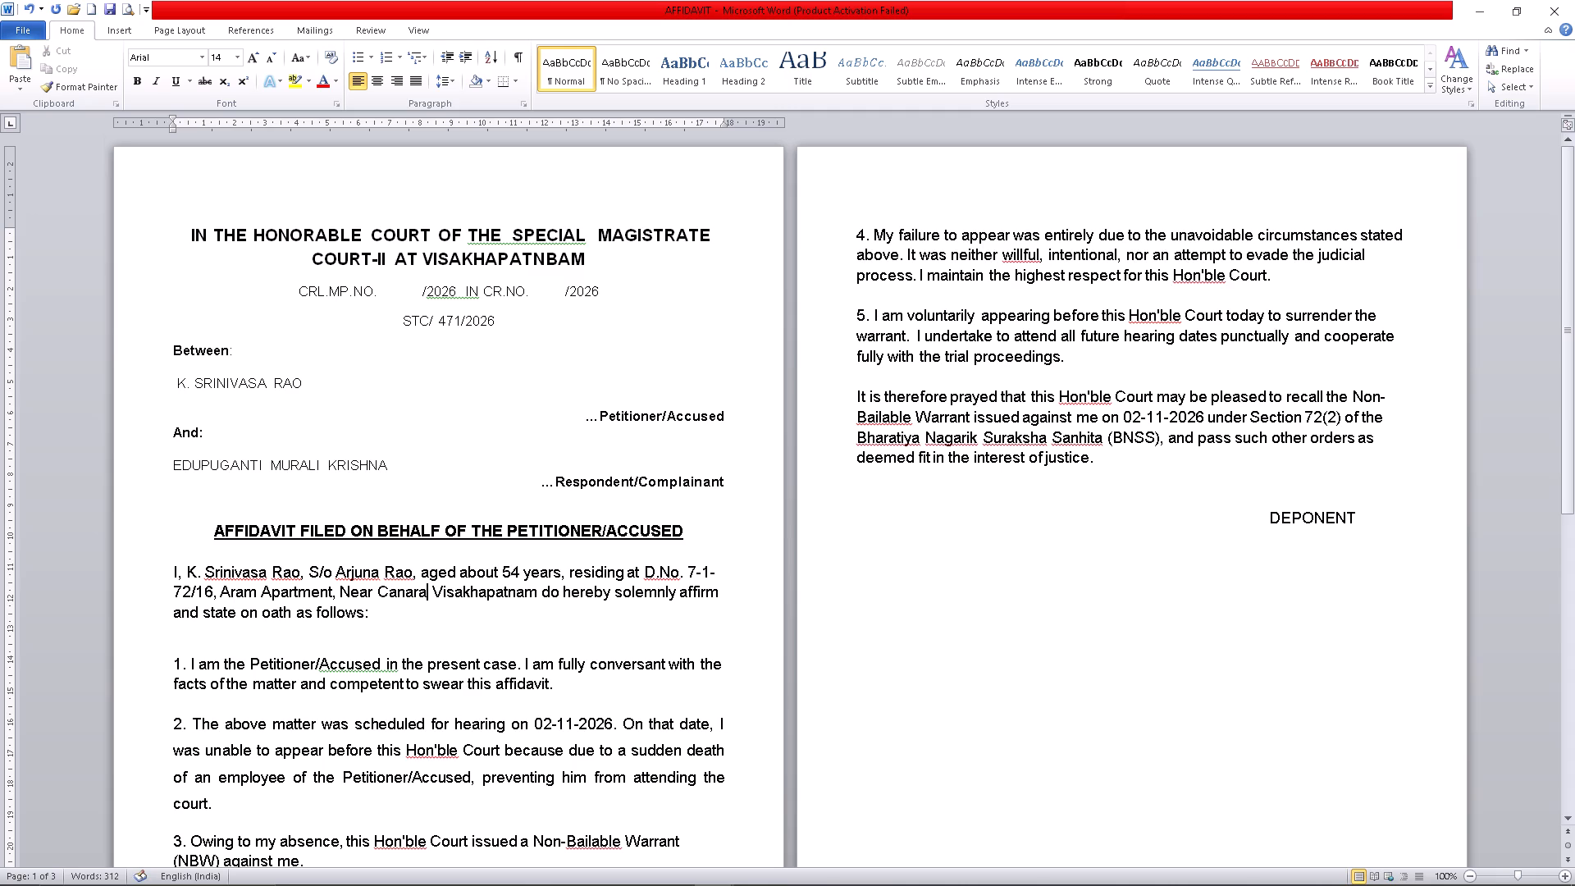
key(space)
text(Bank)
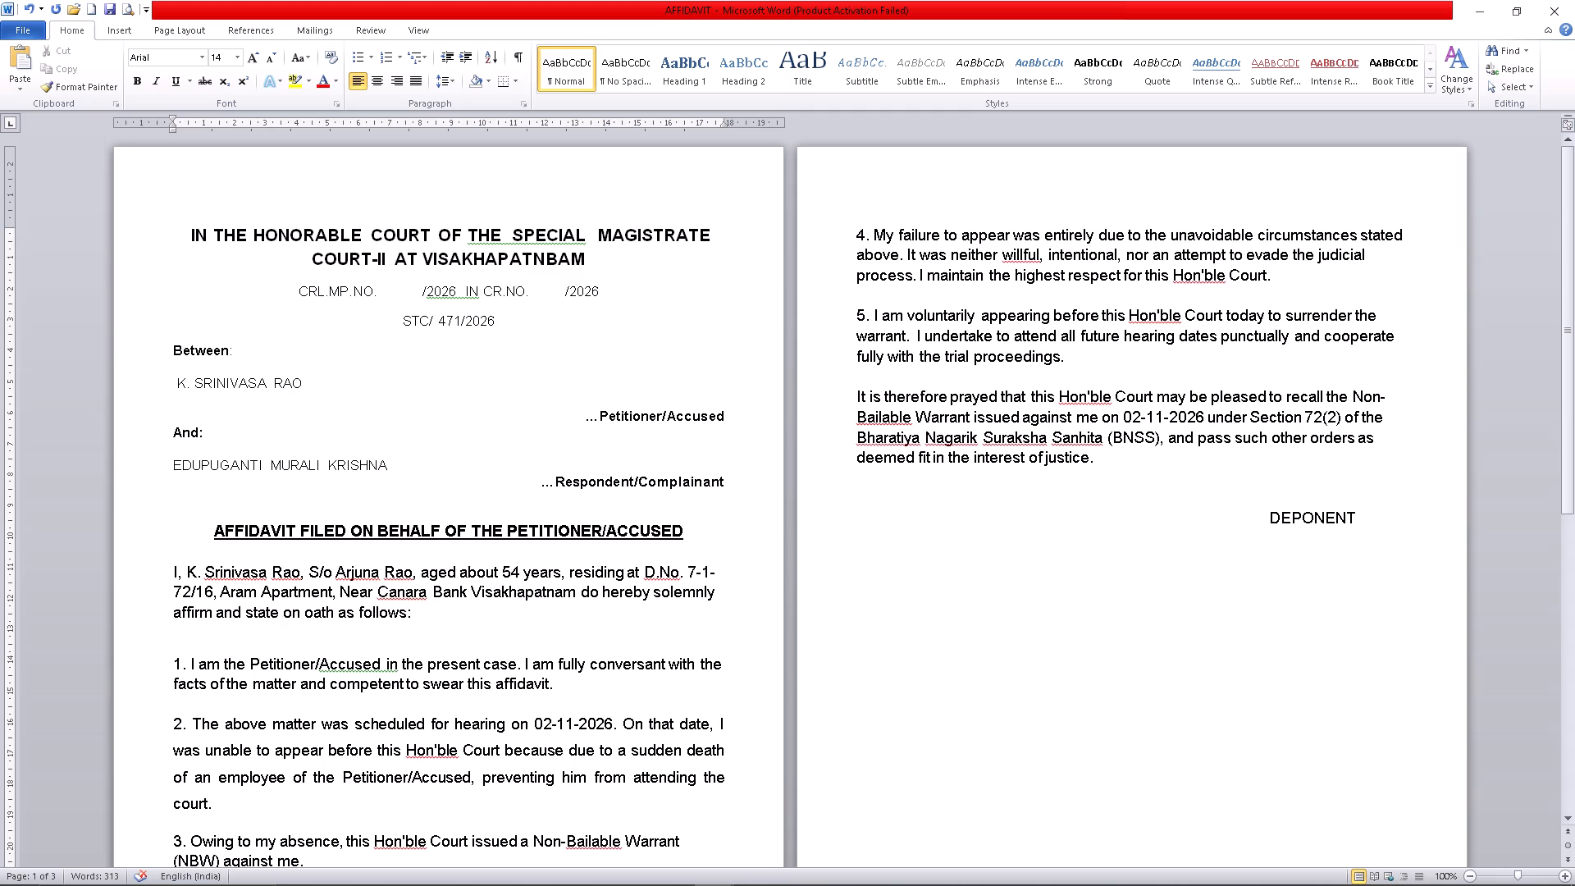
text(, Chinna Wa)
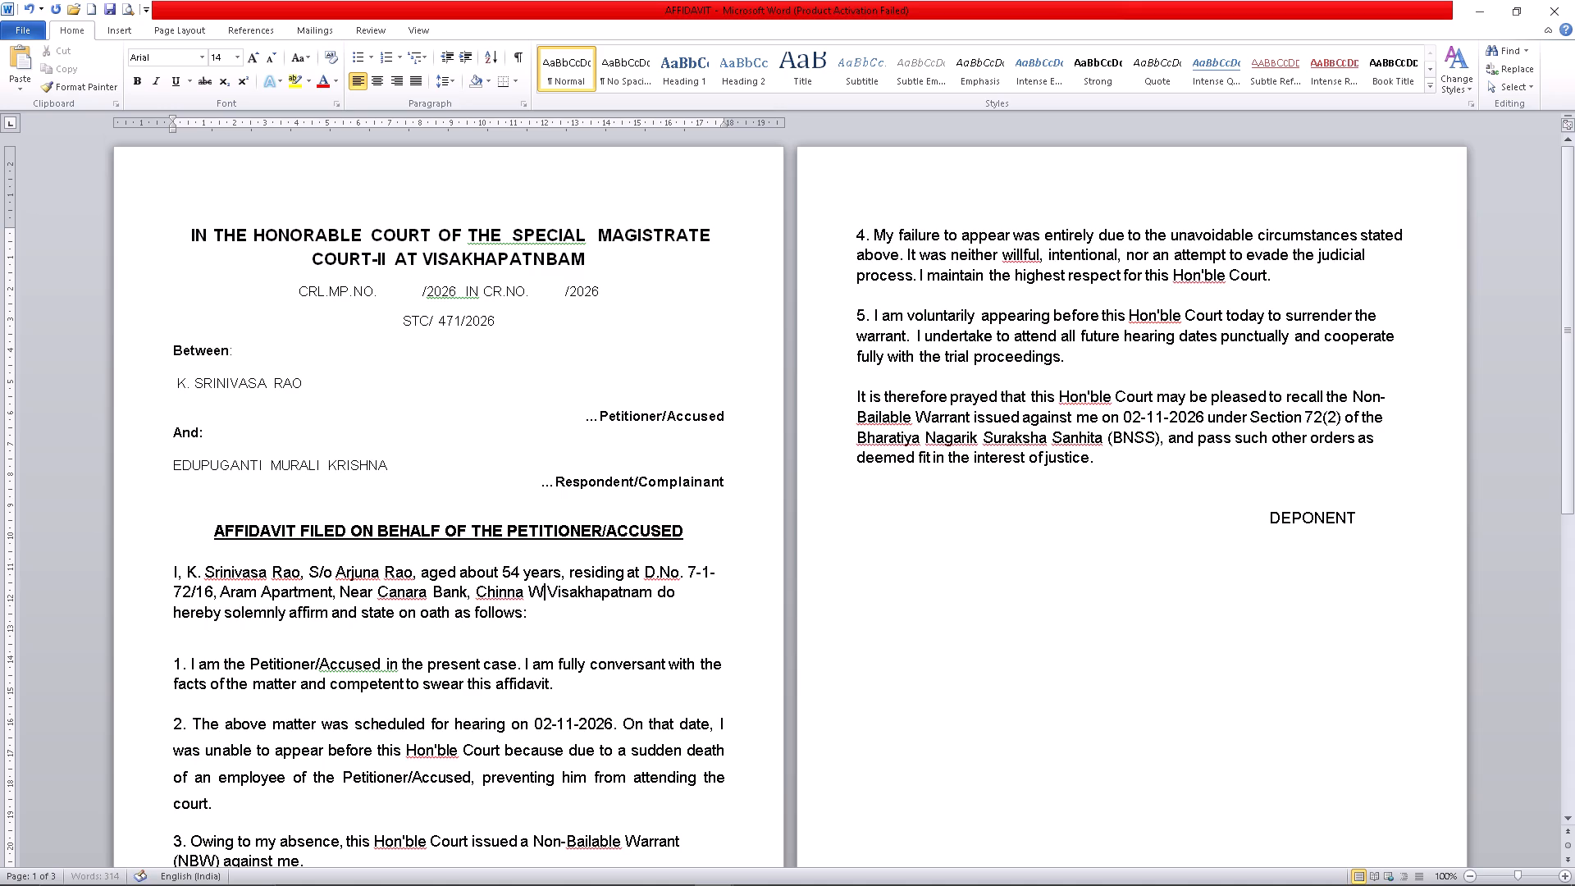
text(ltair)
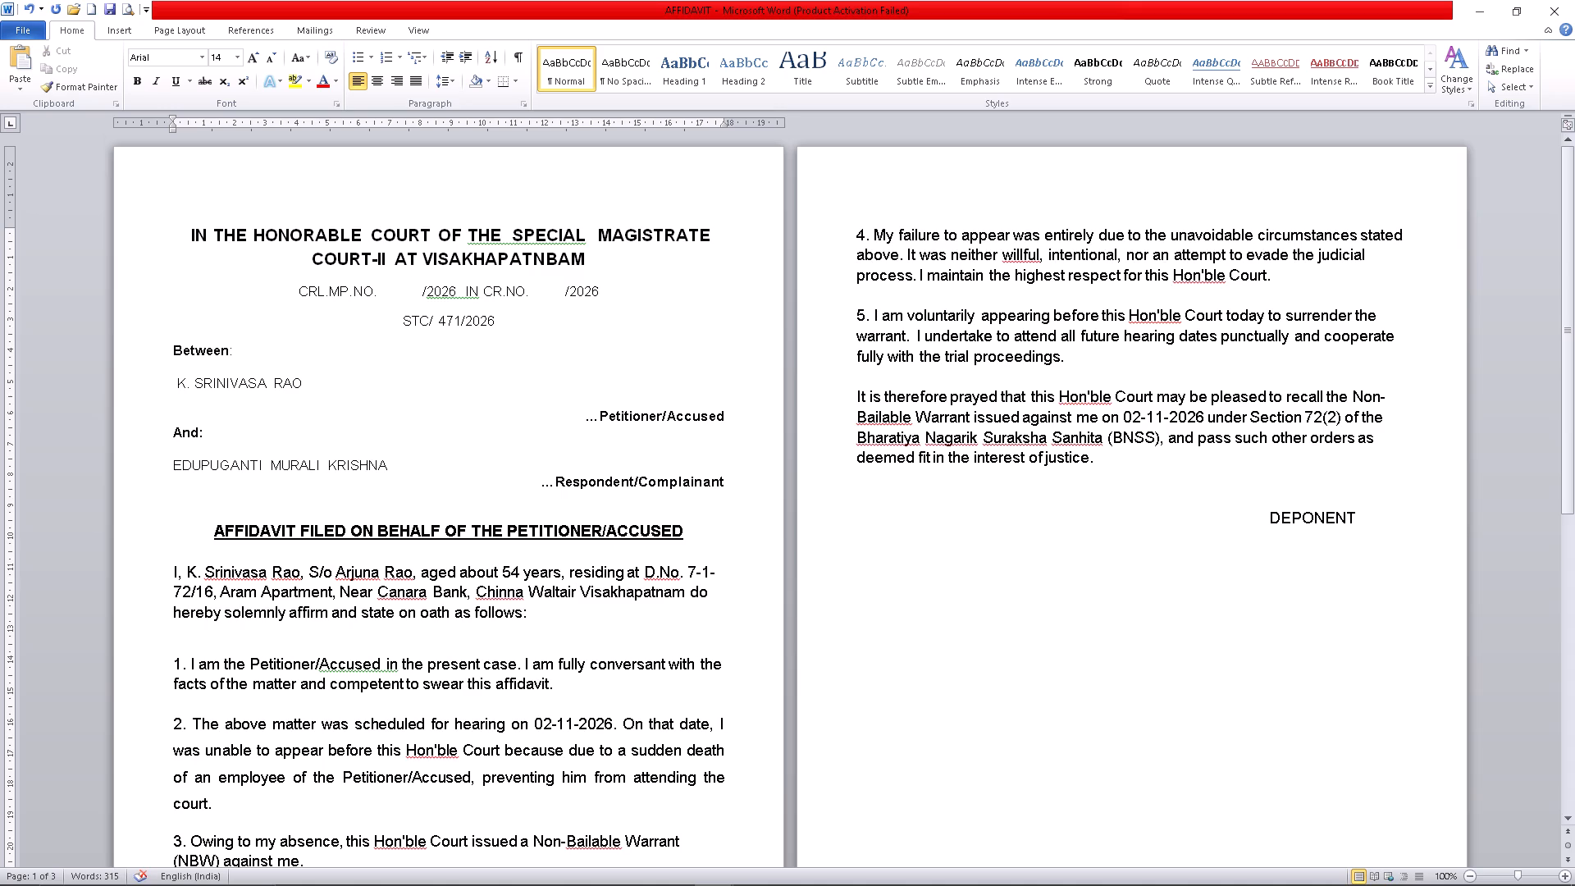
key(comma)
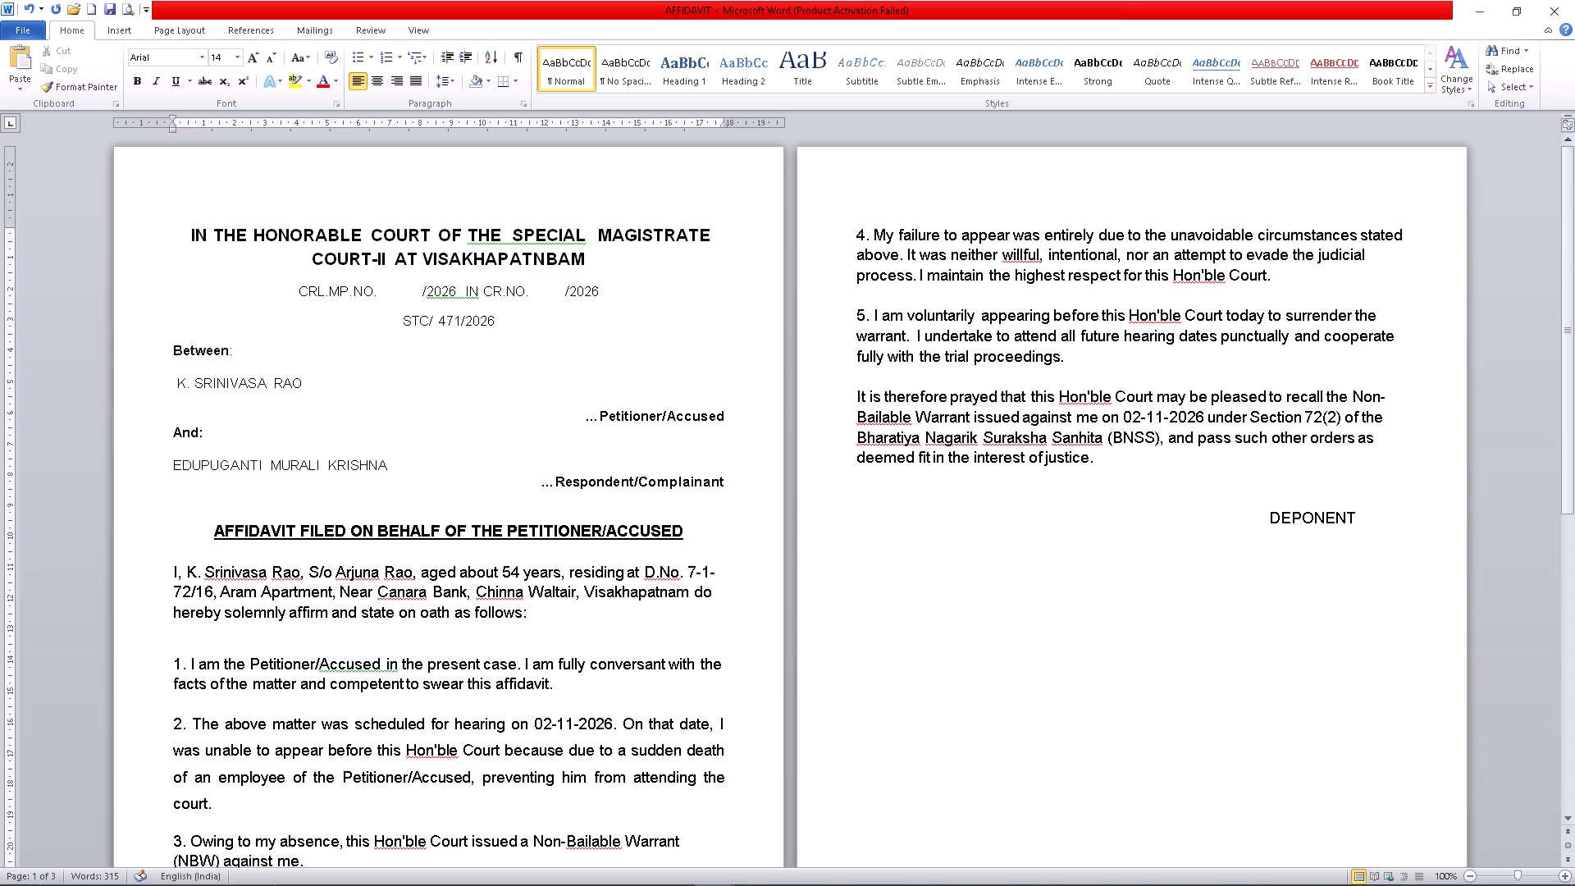
Remove the empty line between the introductory paragraph and paragraph 1.
click(218, 642)
click(188, 642)
key(BackSpace)
Delete the surplus blank lines above the VERIFICATION heading so that it starts at the top of the third page.
scroll(293, 625, down, 4)
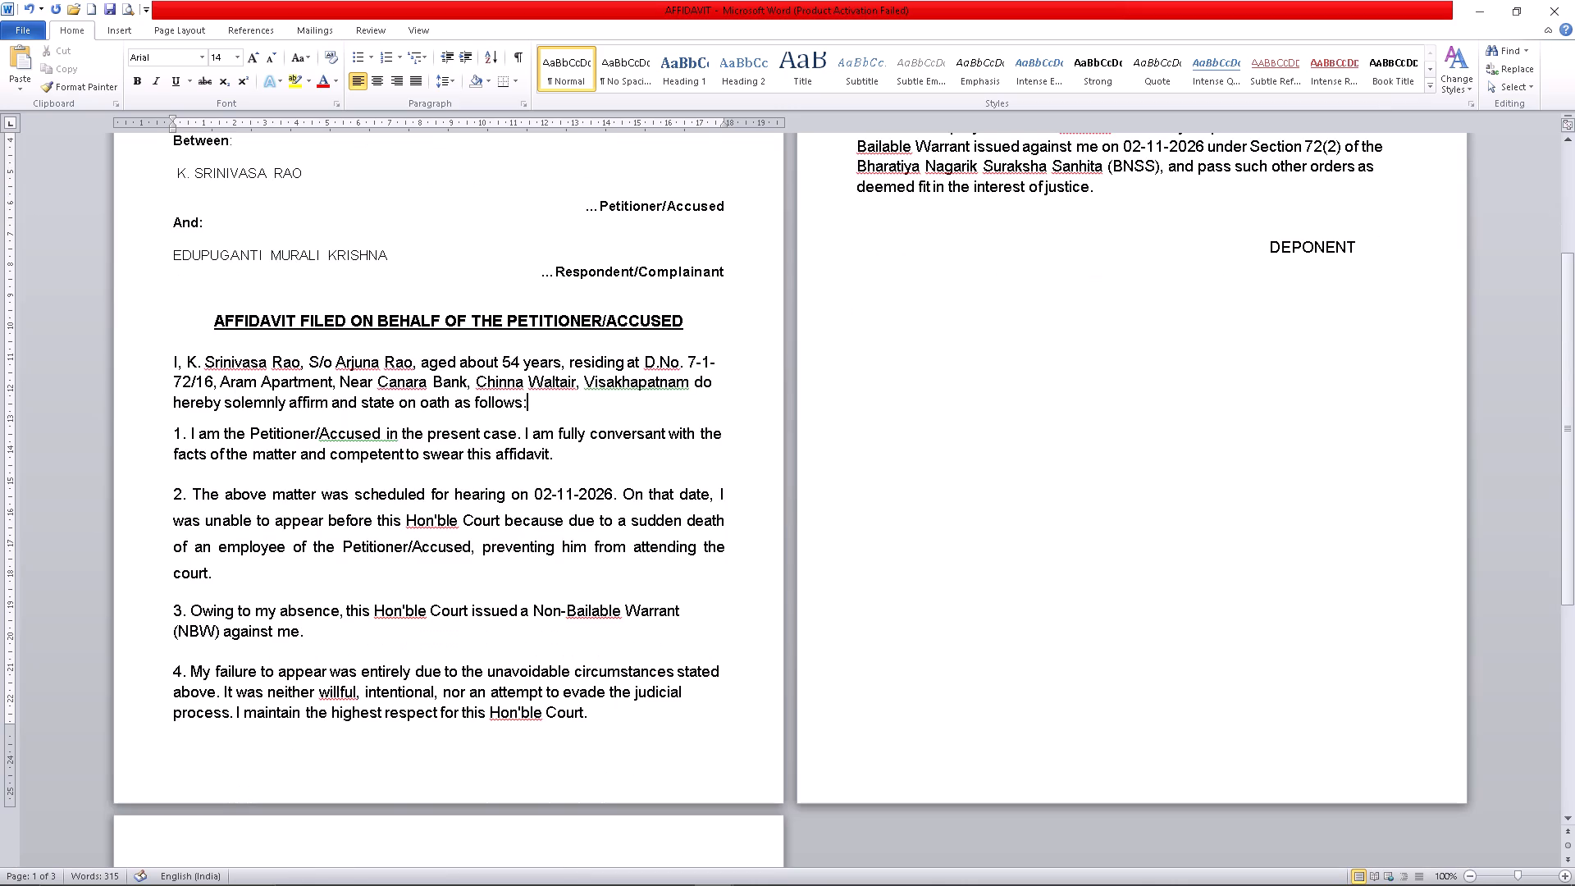
scroll(934, 619, up, 7)
scroll(897, 619, down, 7)
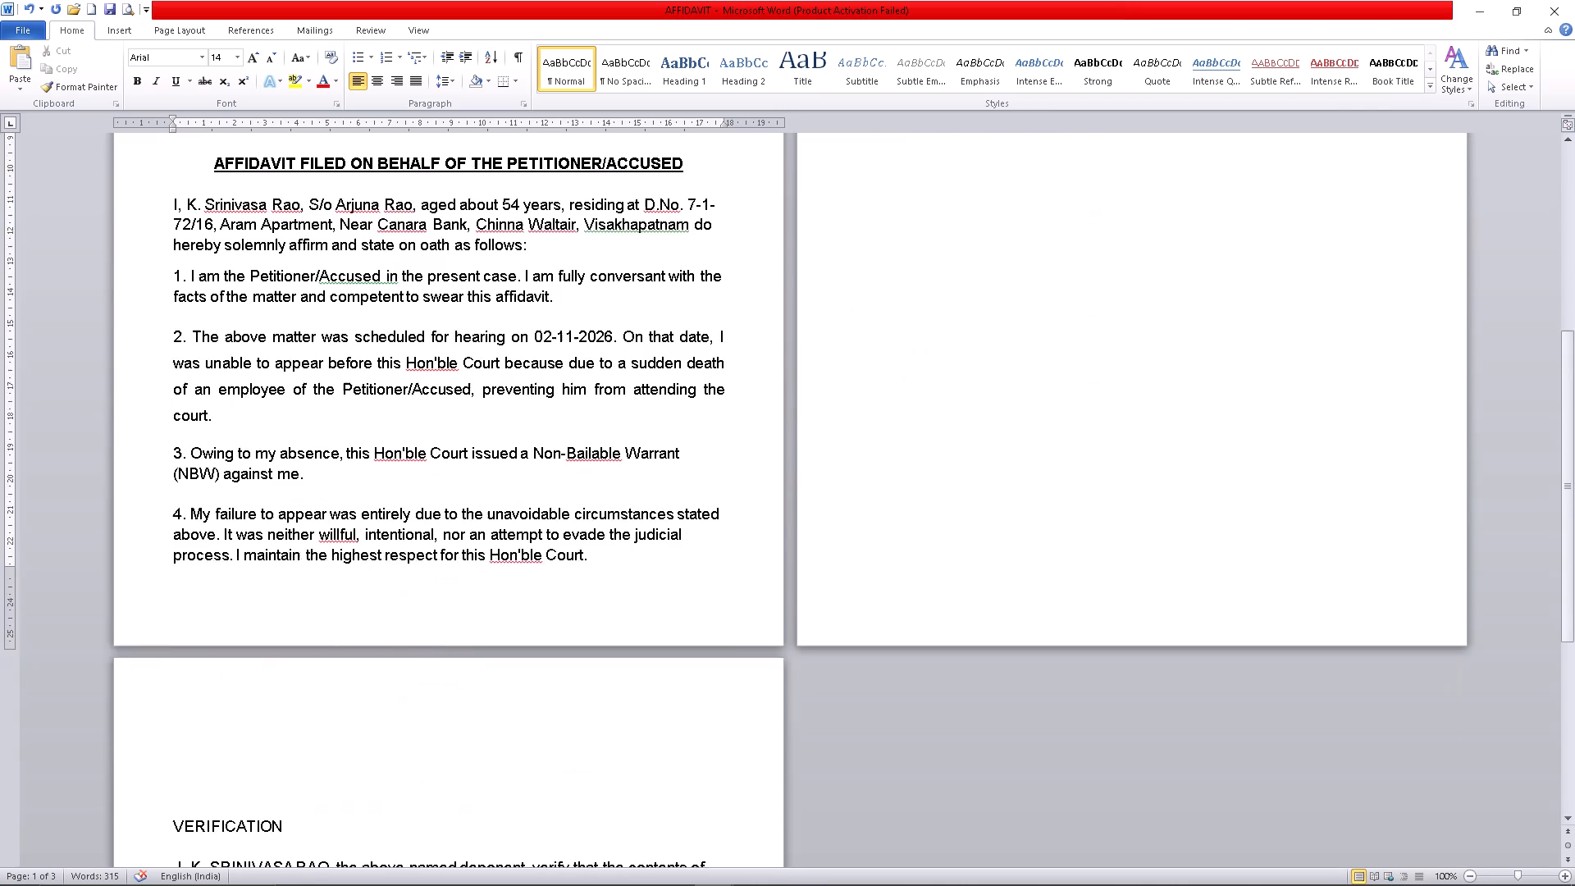
scroll(892, 621, down, 7)
click(200, 425)
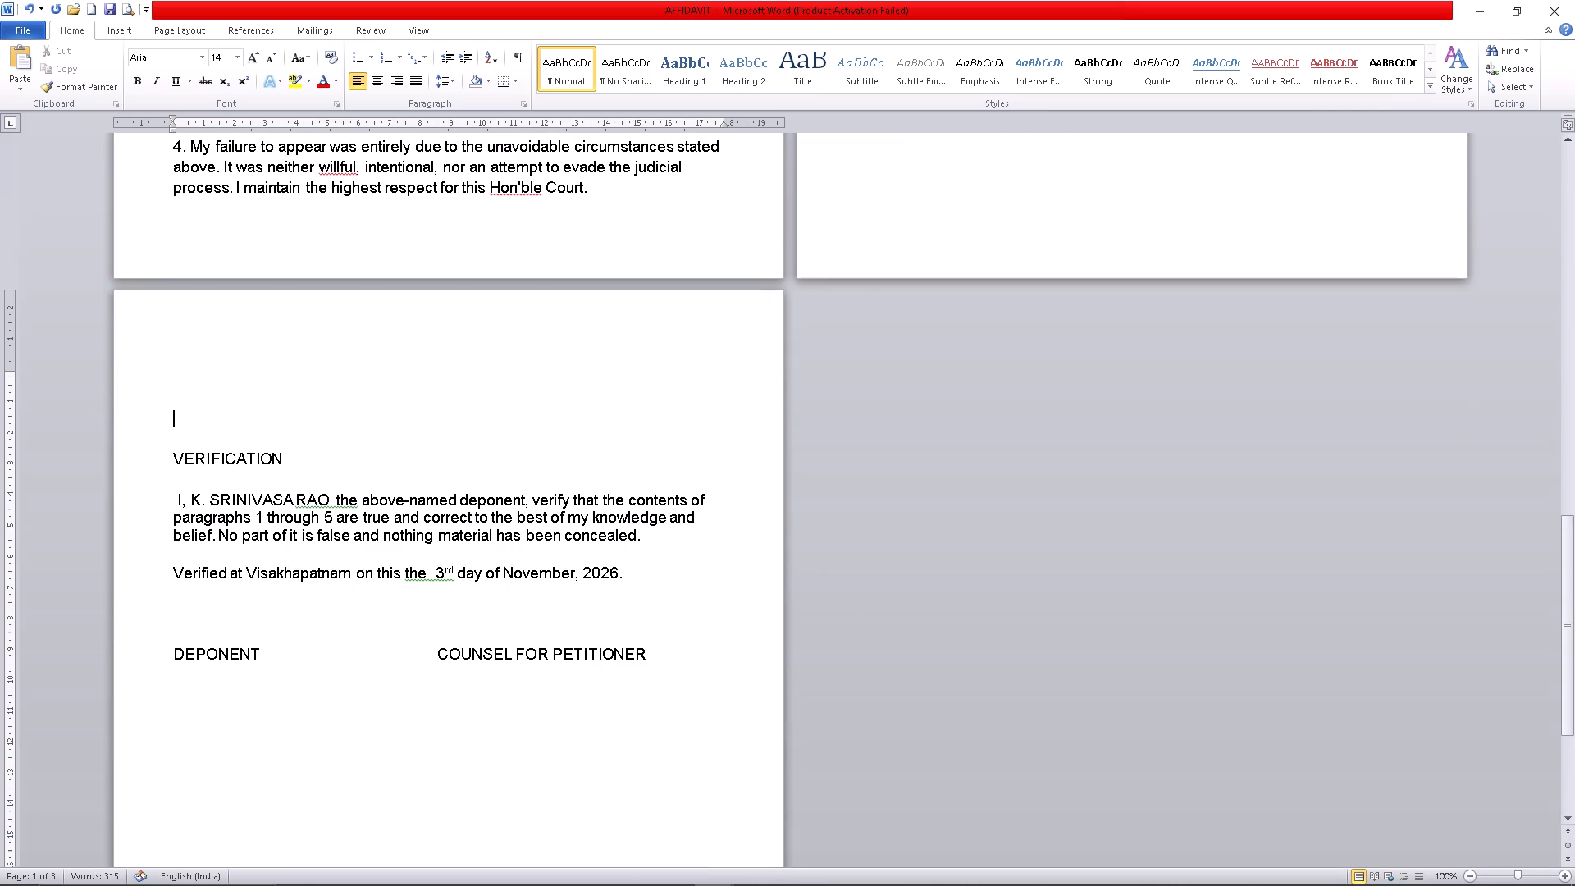
key(BackSpace)
key(BackSpace)
key(BackSpace)
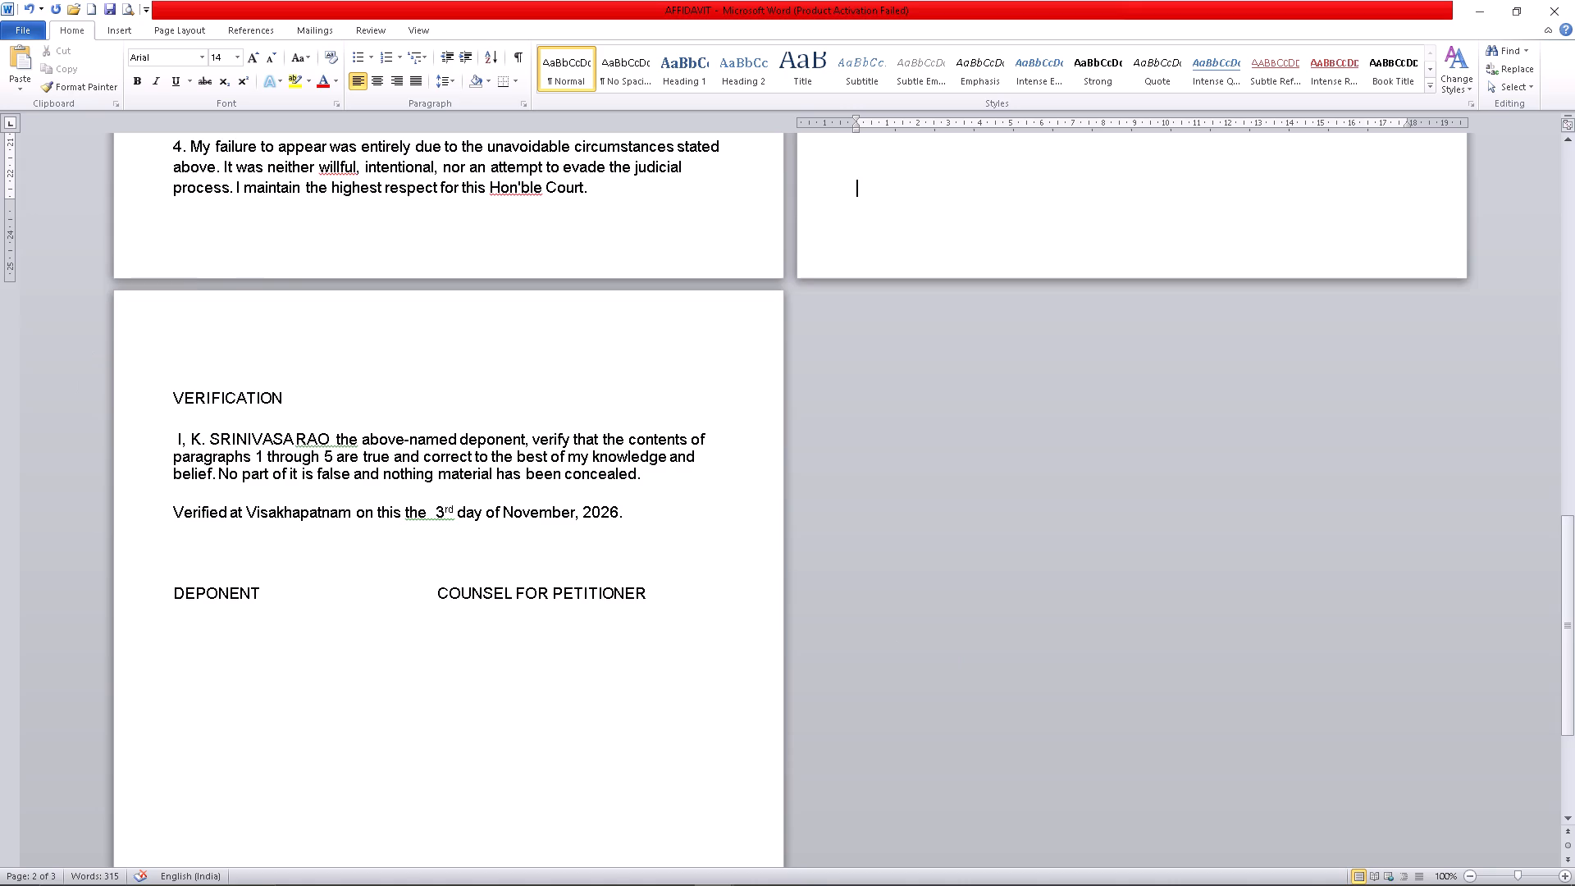
Save the affidavit under its existing file name.
scroll(228, 372, up, 7)
click(16, 26)
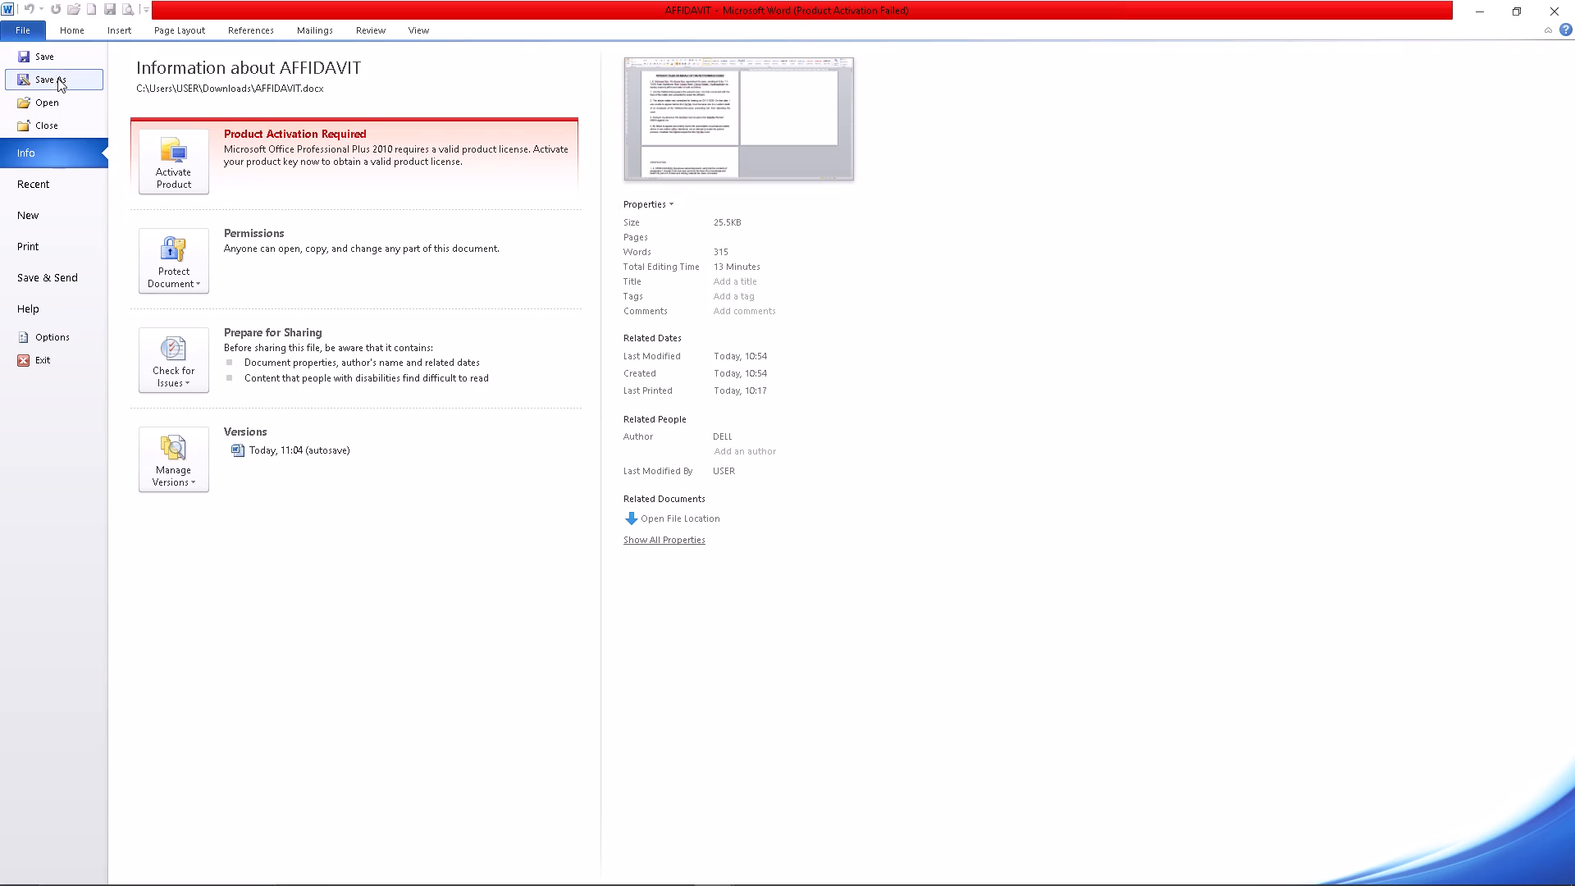
click(49, 58)
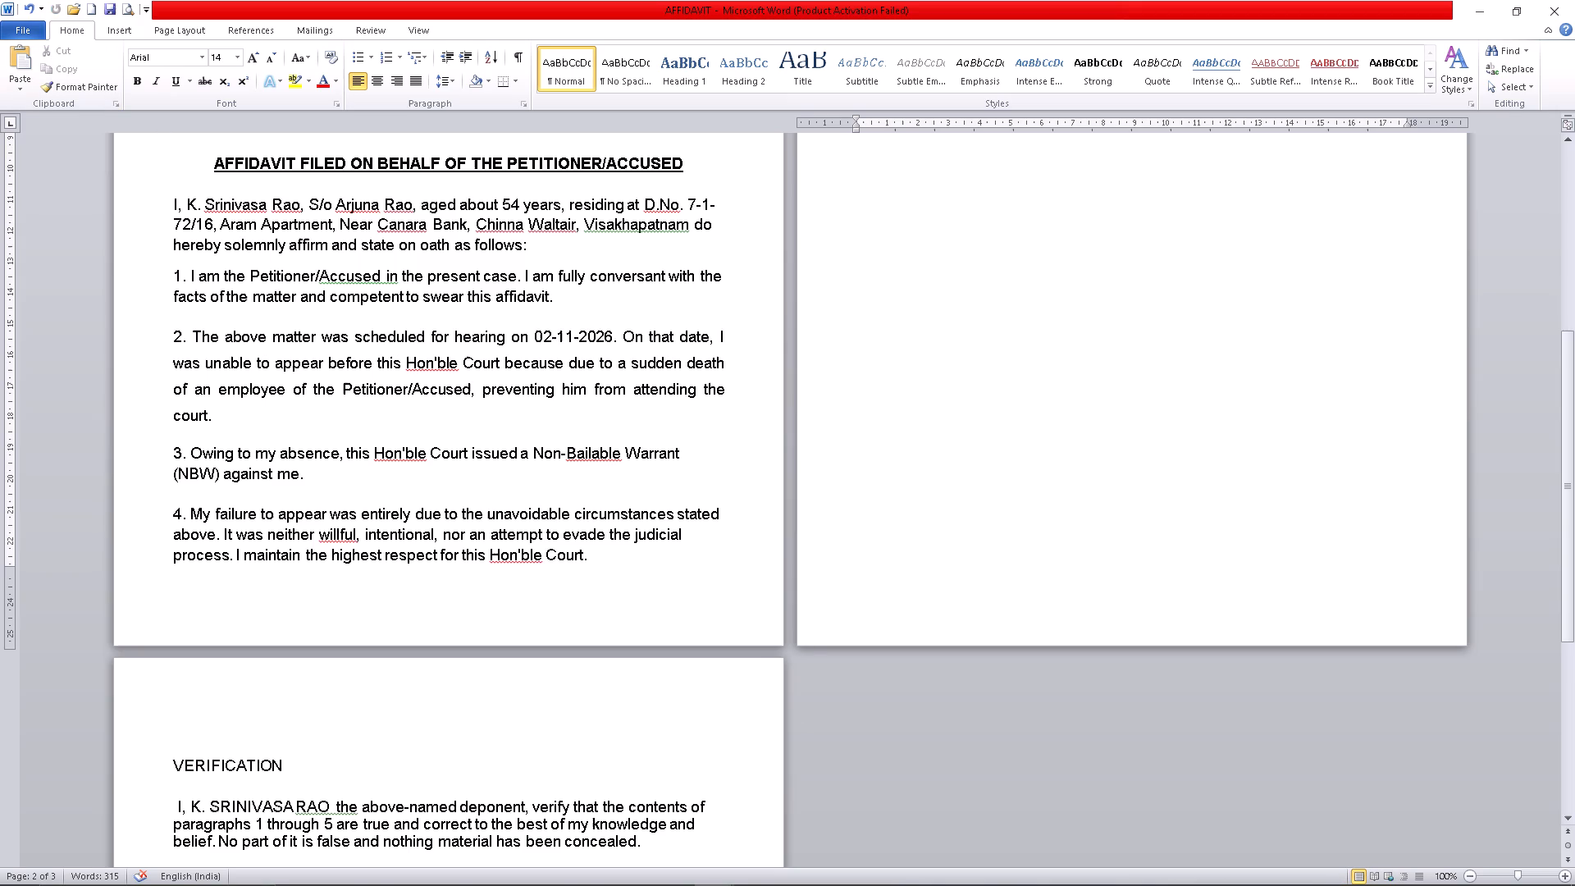
key(ctrl+p)
scroll(529, 273, up, 6)
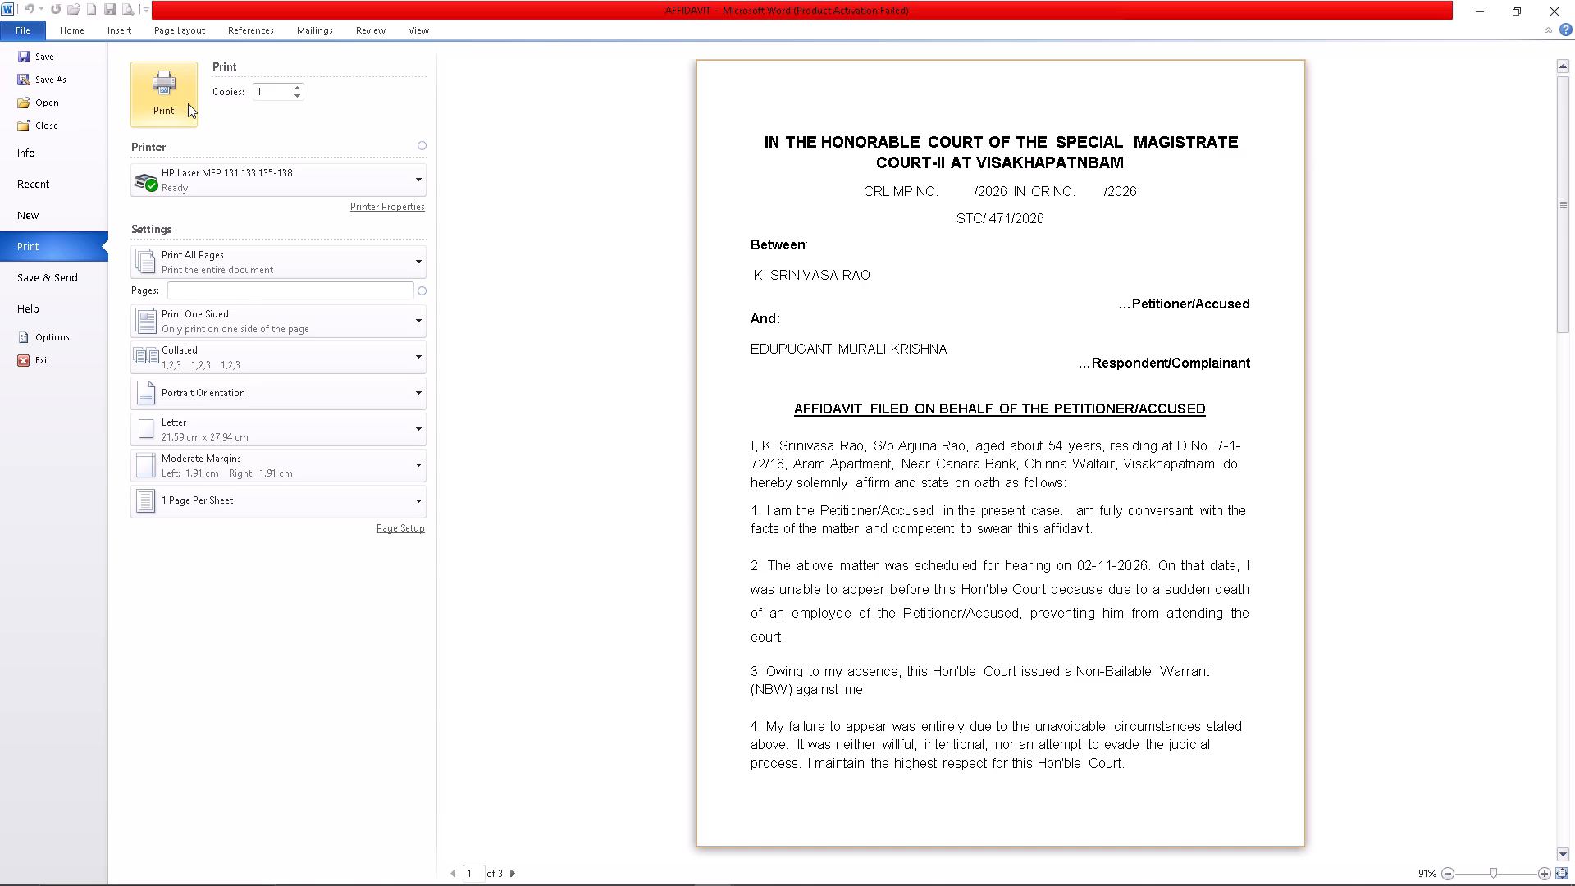
click(161, 102)
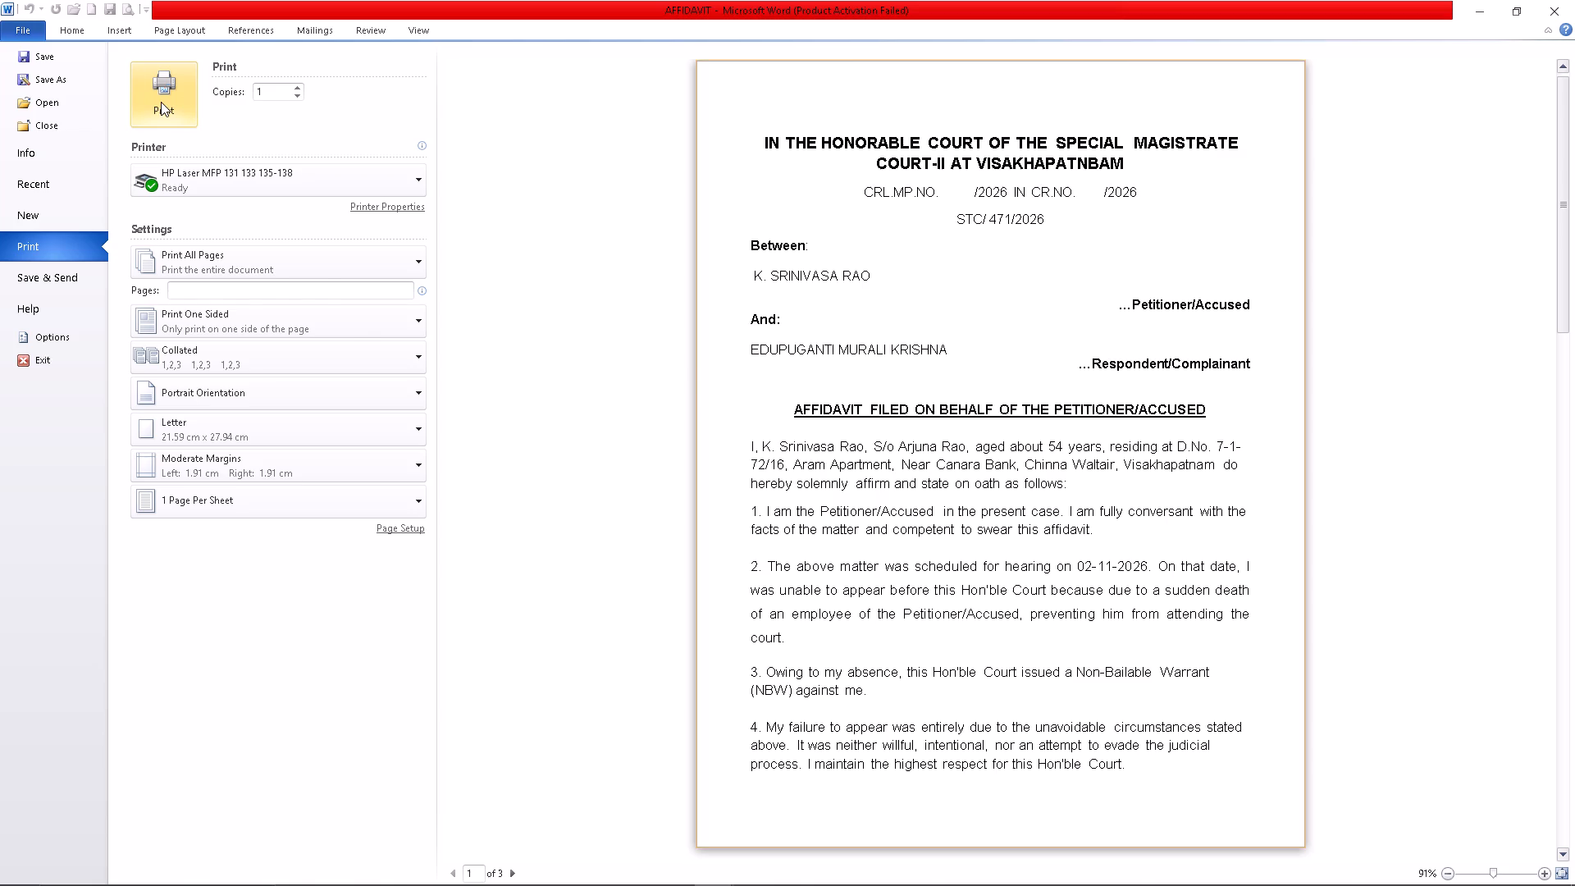